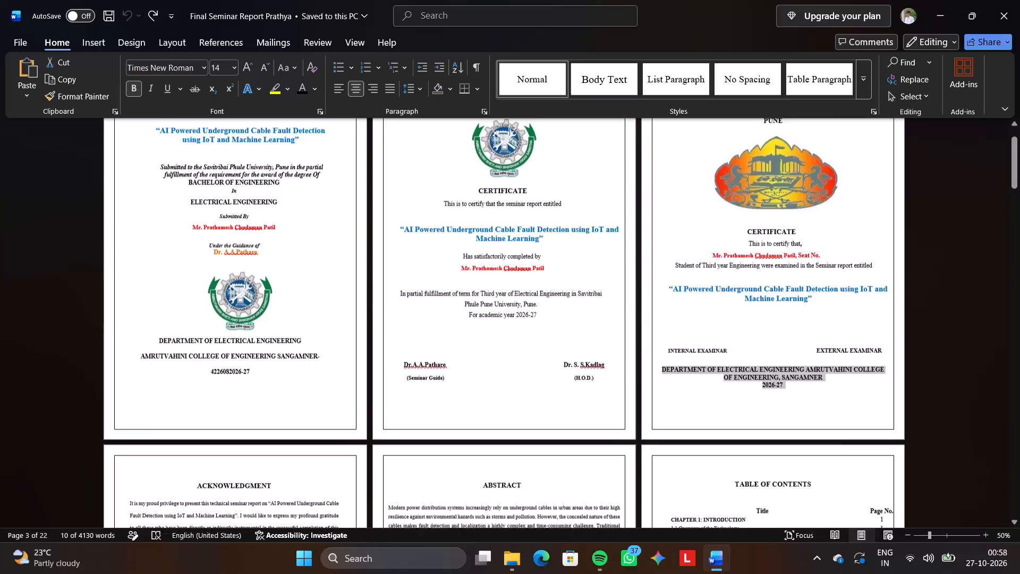
Move the table under TABLE OF CONTENTS slightly left so its Page No. column fits inside the page border.
scroll(610, 361, down, 2)
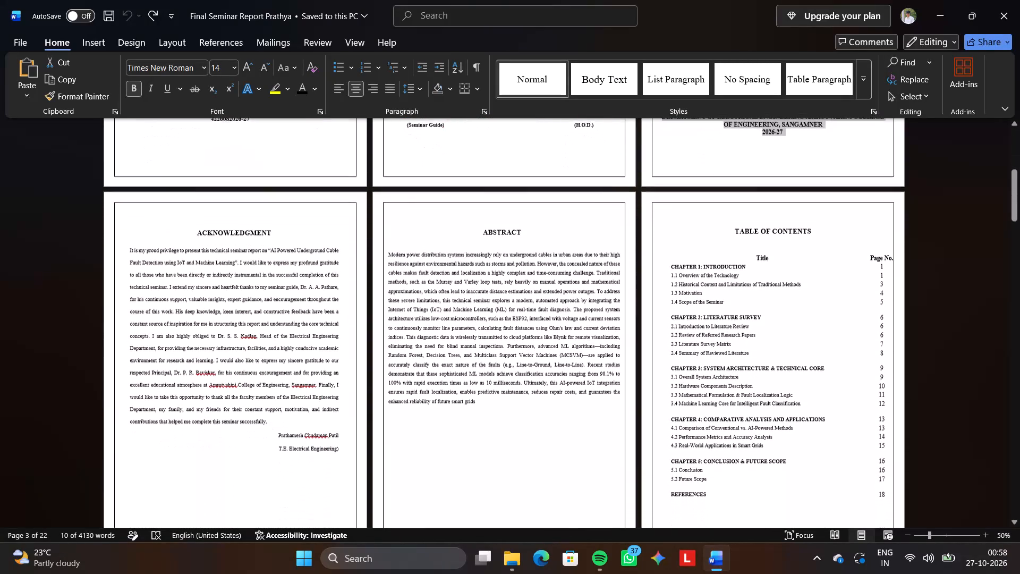
scroll(610, 361, down, 1)
click(860, 252)
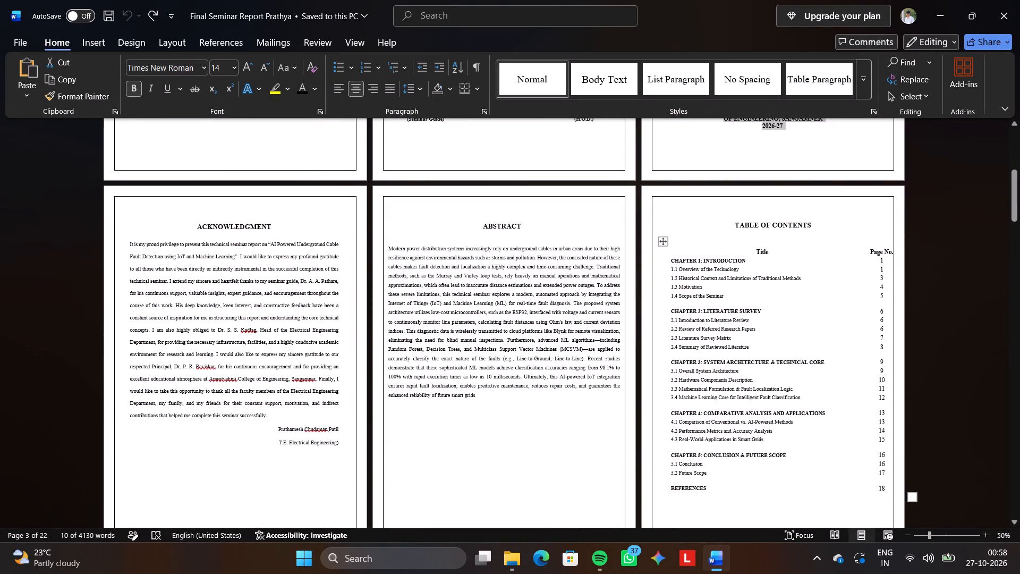
double_click(860, 252)
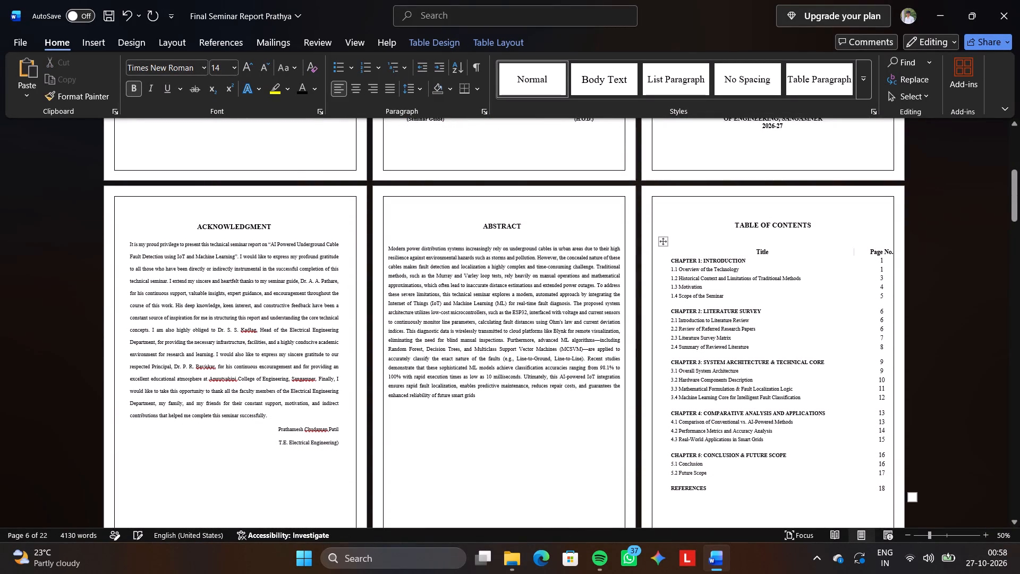
triple_click(862, 252)
click(862, 252)
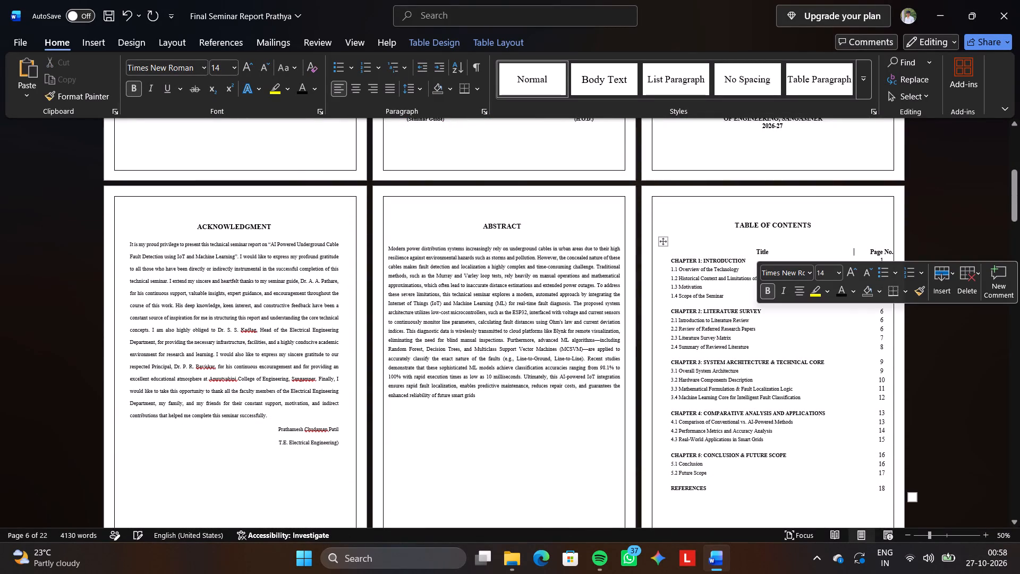
click(889, 250)
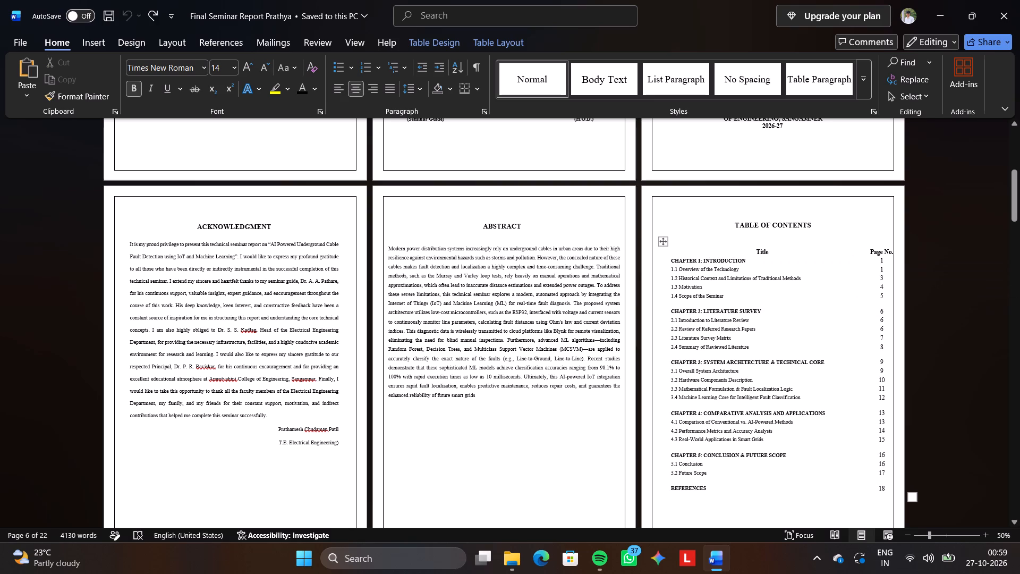
drag(666, 243, 659, 243)
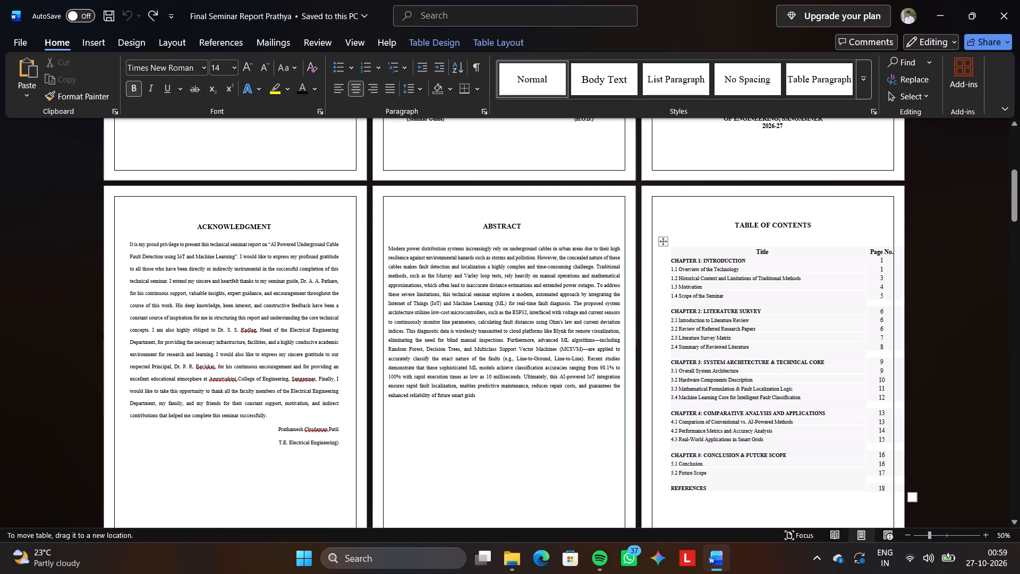
drag(659, 243, 653, 243)
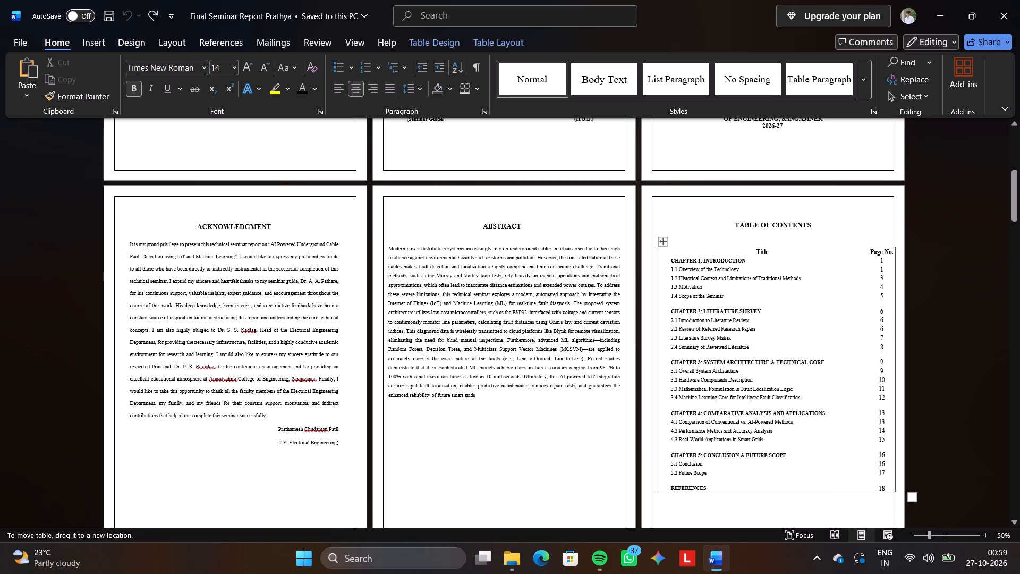
drag(653, 243, 654, 244)
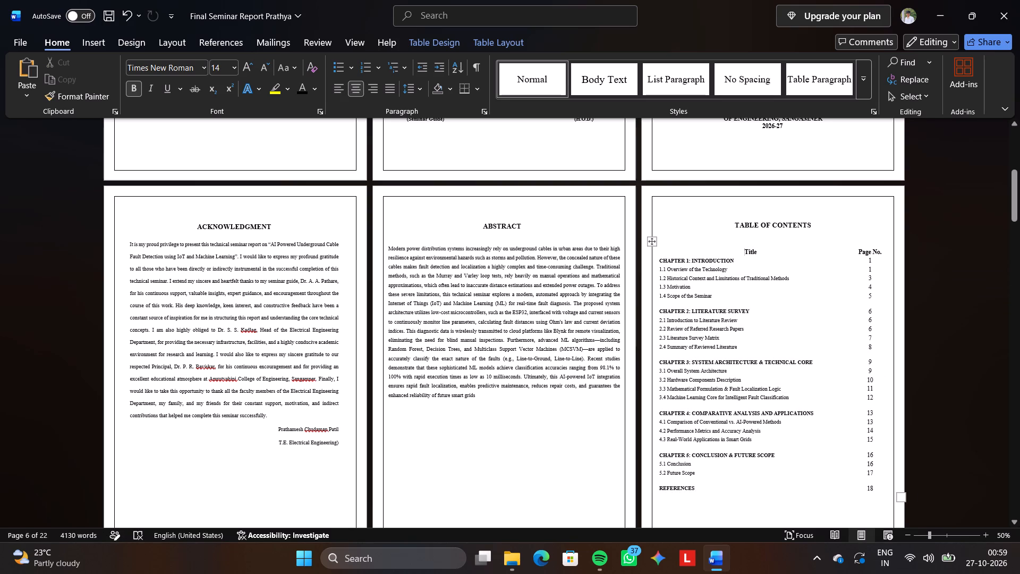
click(651, 244)
drag(653, 241, 660, 242)
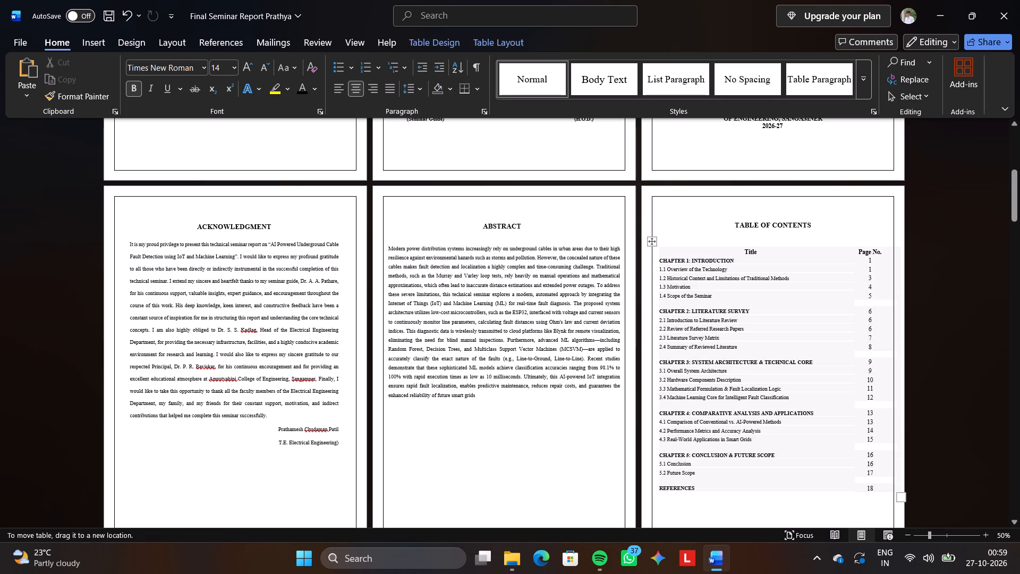
drag(660, 242, 661, 241)
double_click(661, 241)
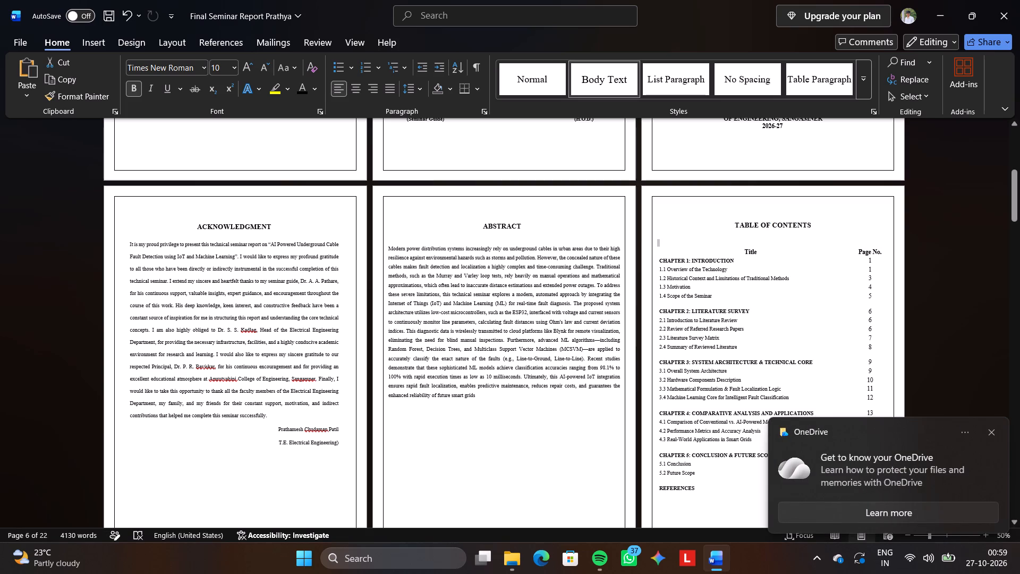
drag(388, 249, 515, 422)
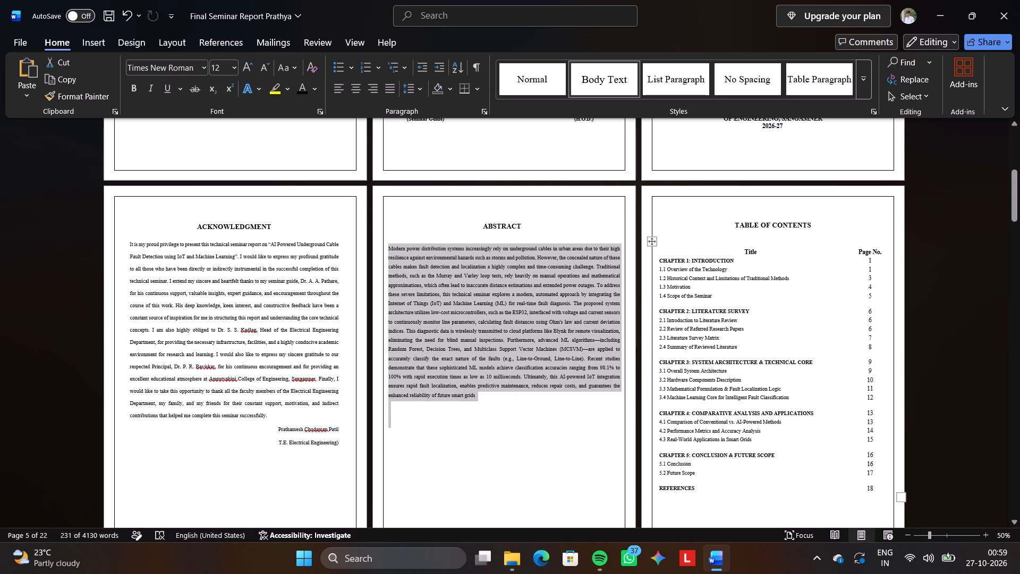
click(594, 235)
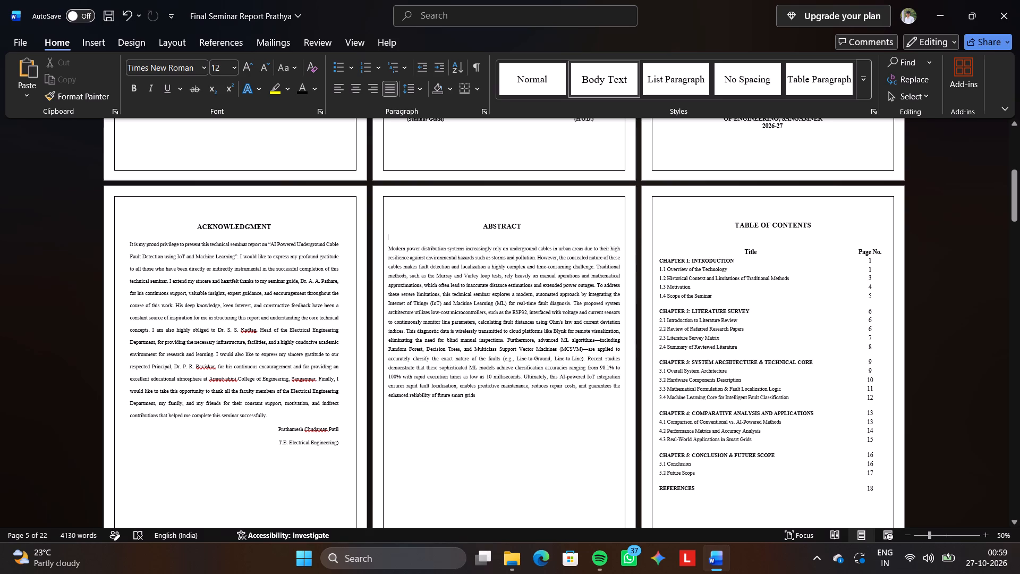
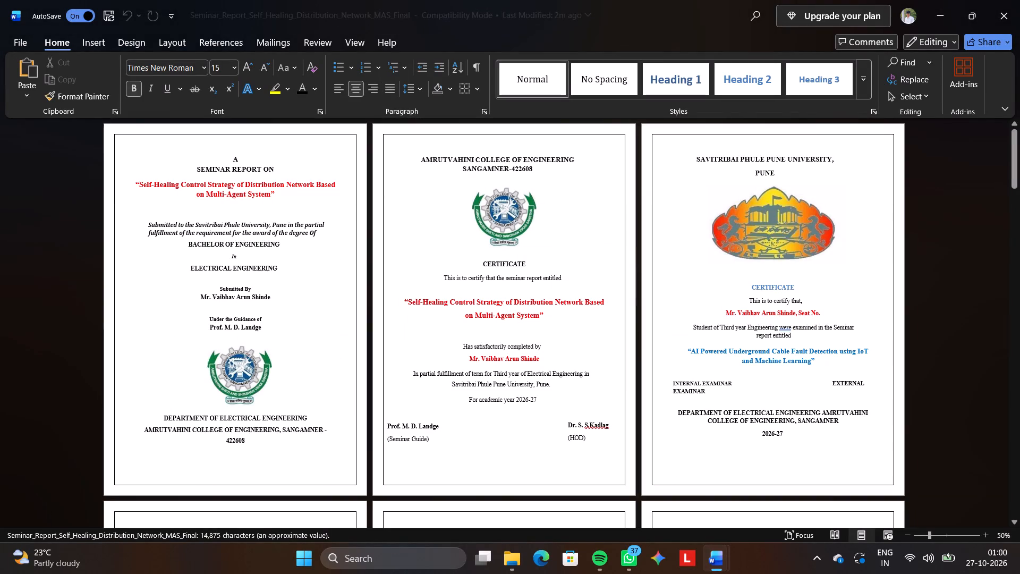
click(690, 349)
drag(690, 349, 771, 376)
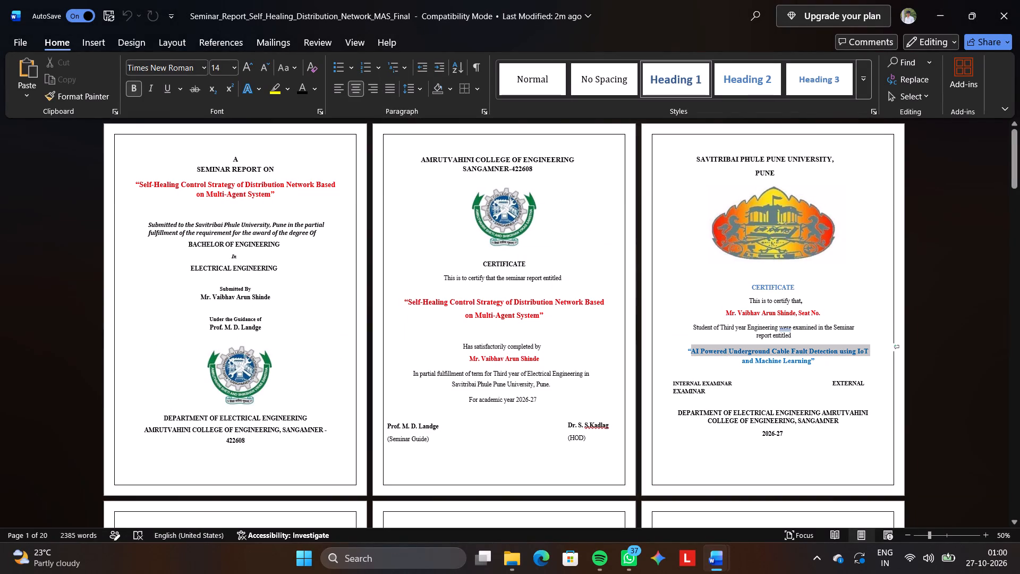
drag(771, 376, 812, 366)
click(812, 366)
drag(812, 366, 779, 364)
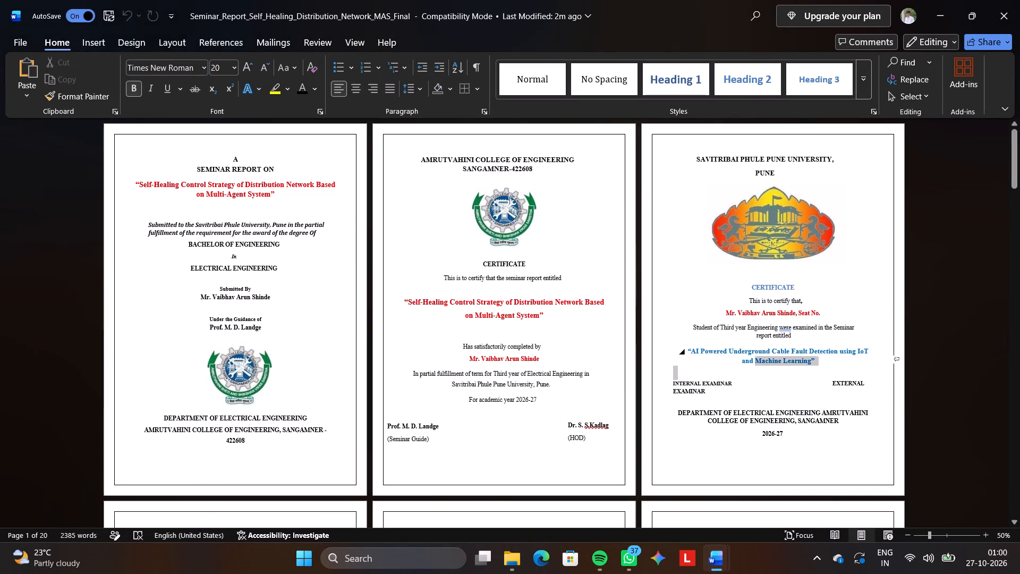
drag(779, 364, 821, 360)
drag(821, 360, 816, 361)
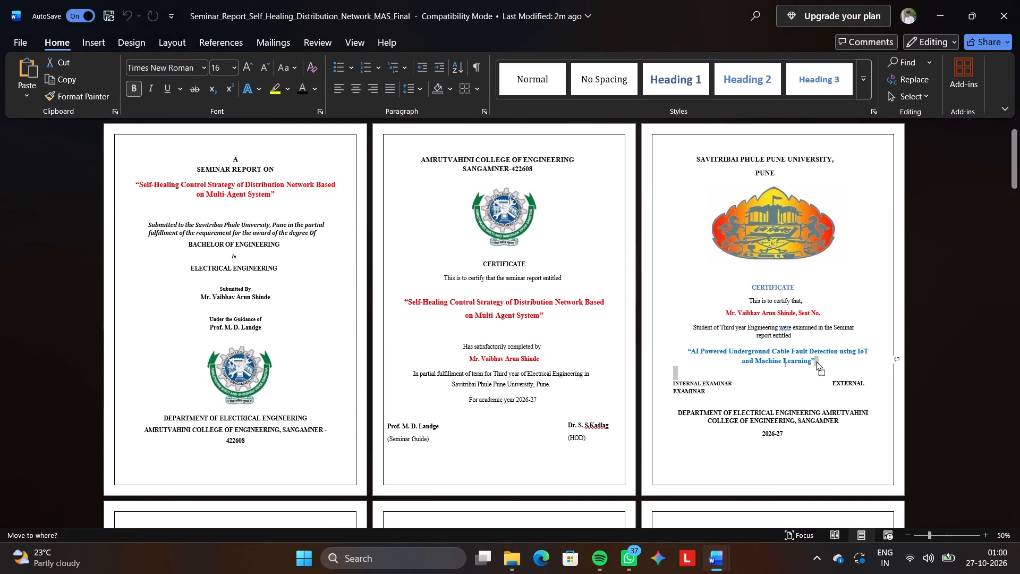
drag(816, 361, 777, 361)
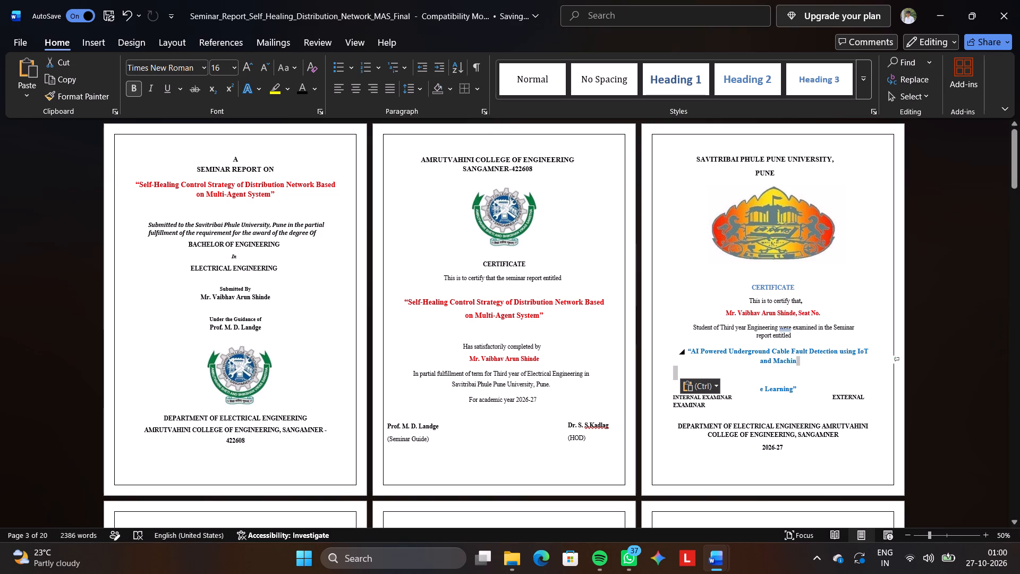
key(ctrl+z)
Replace the blue report title on the Savitribai Phule Pune University certificate page with the red Self-Healing title copied from the college certificate page.
click(822, 364)
drag(822, 364, 753, 355)
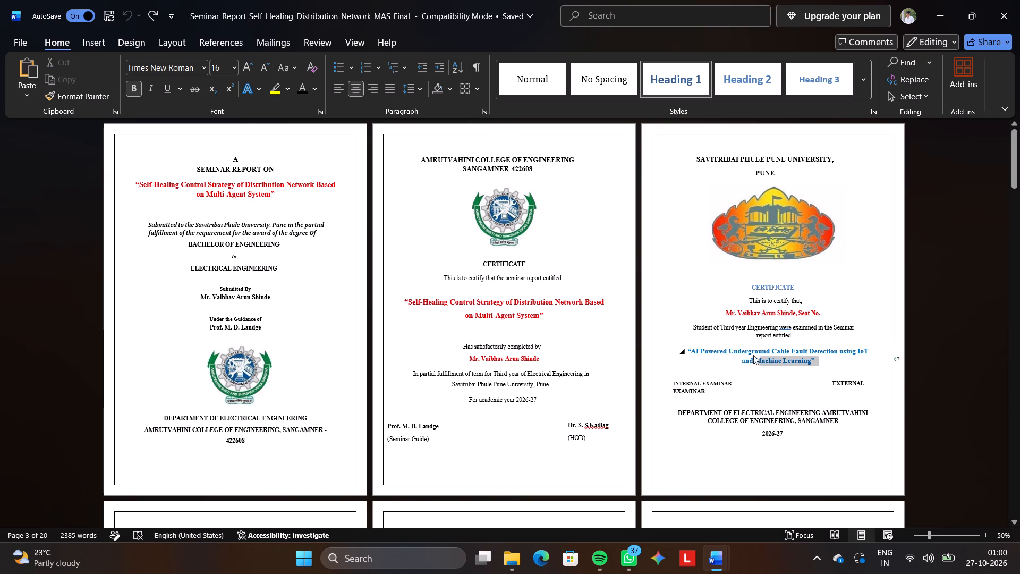
drag(753, 355, 686, 345)
drag(550, 311, 413, 296)
key(ctrl+c)
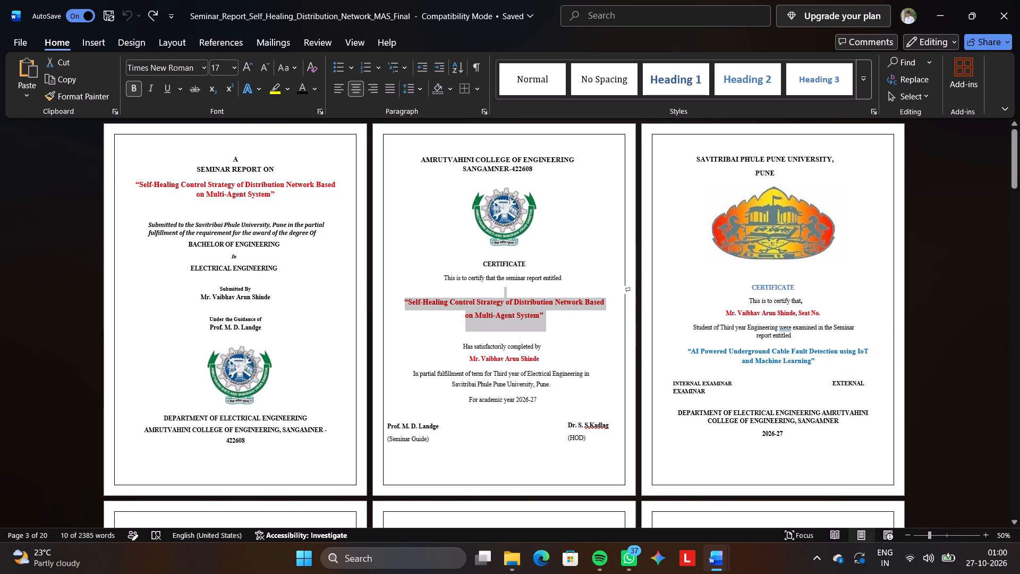
drag(688, 349, 838, 371)
key(ctrl+v)
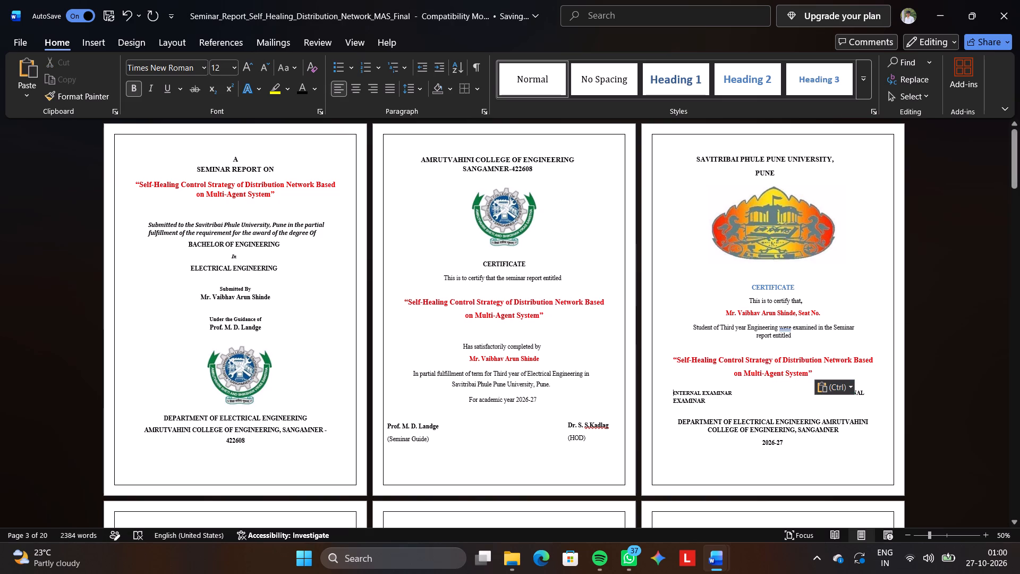
Reduce the font size of the pasted red title on the university certificate page to 14.
drag(666, 356, 857, 386)
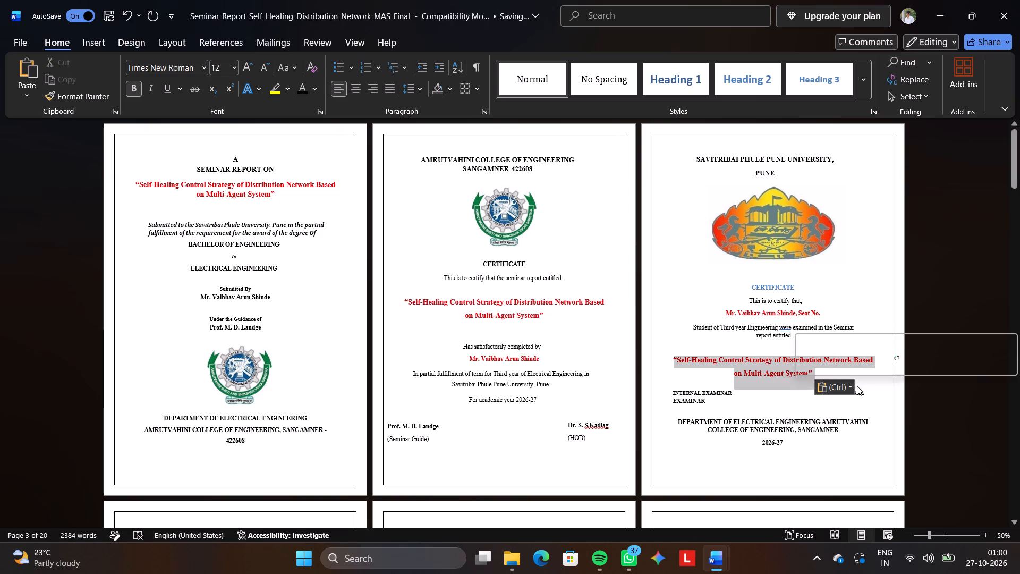
click(263, 60)
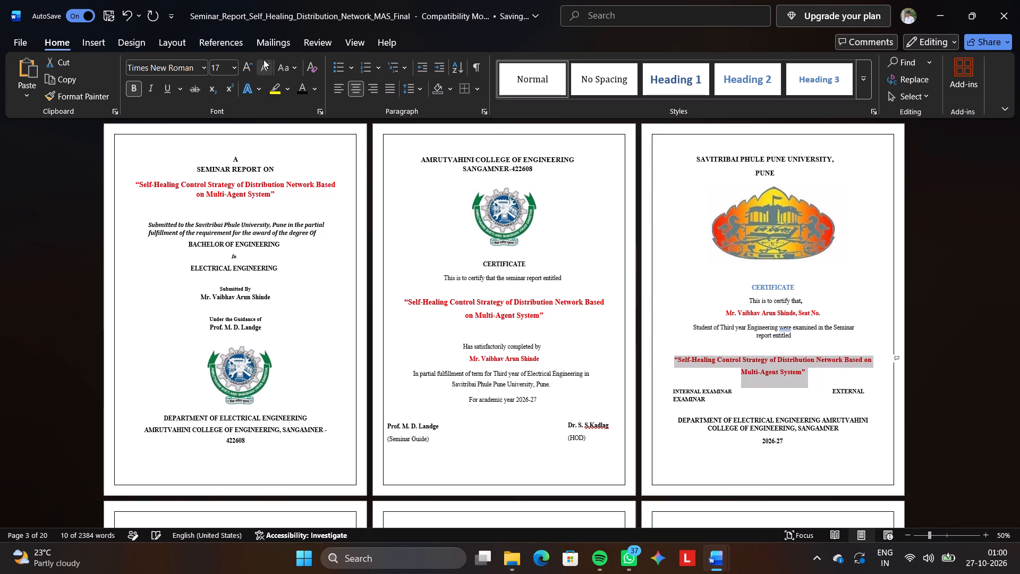
click(263, 60)
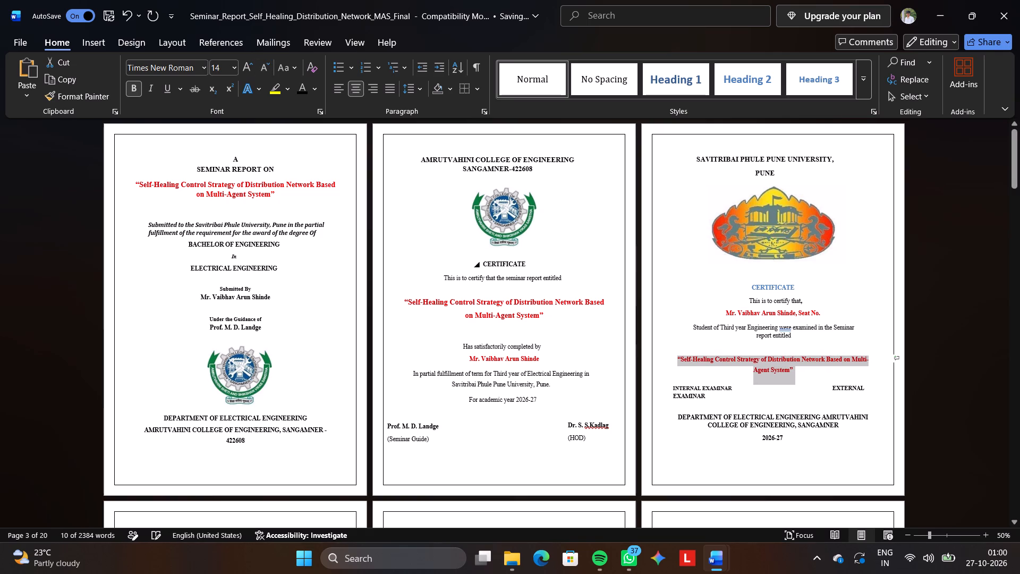
Reduce the font size of the red Self-Healing title on the college certificate page to 14.
drag(593, 315, 437, 284)
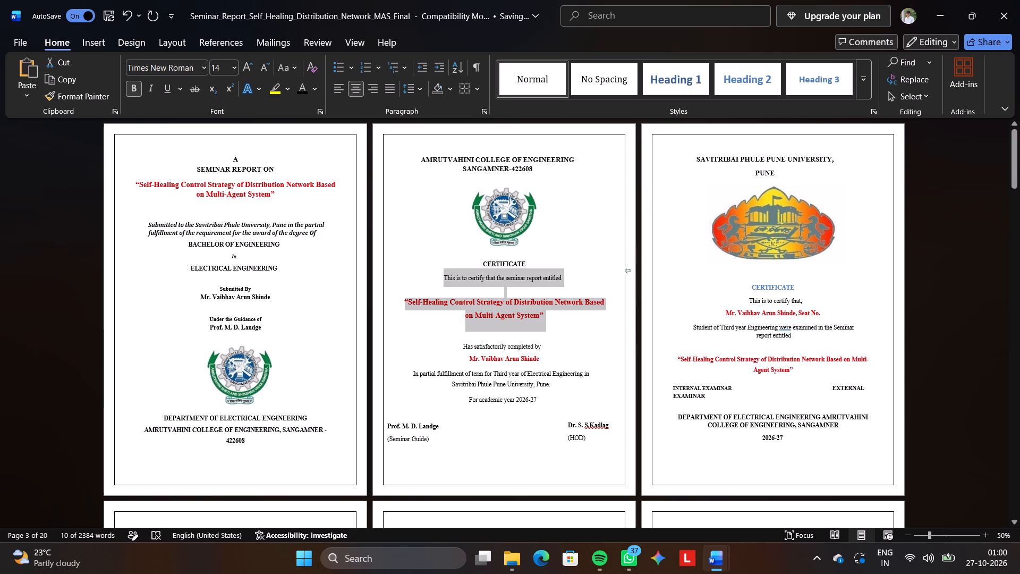
drag(437, 284, 410, 297)
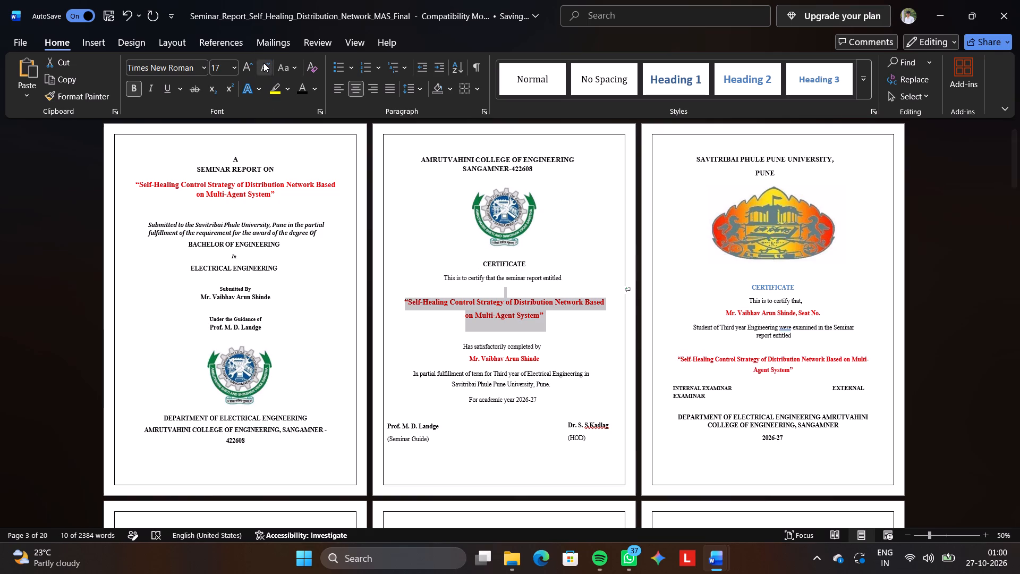
double_click(263, 63)
click(410, 234)
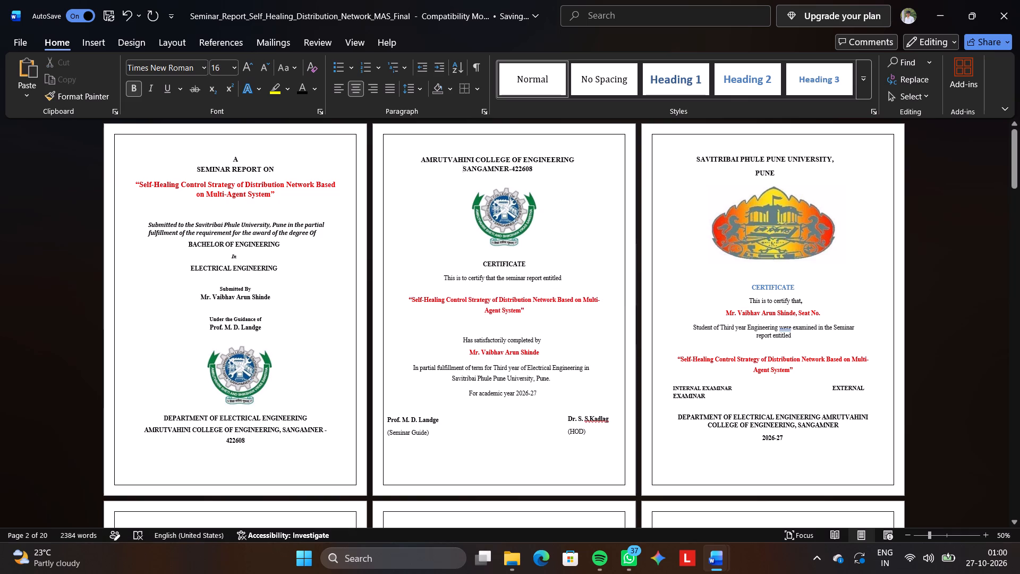
Reduce the font size of the red Self-Healing title on the cover page to 14.
drag(133, 181, 186, 187)
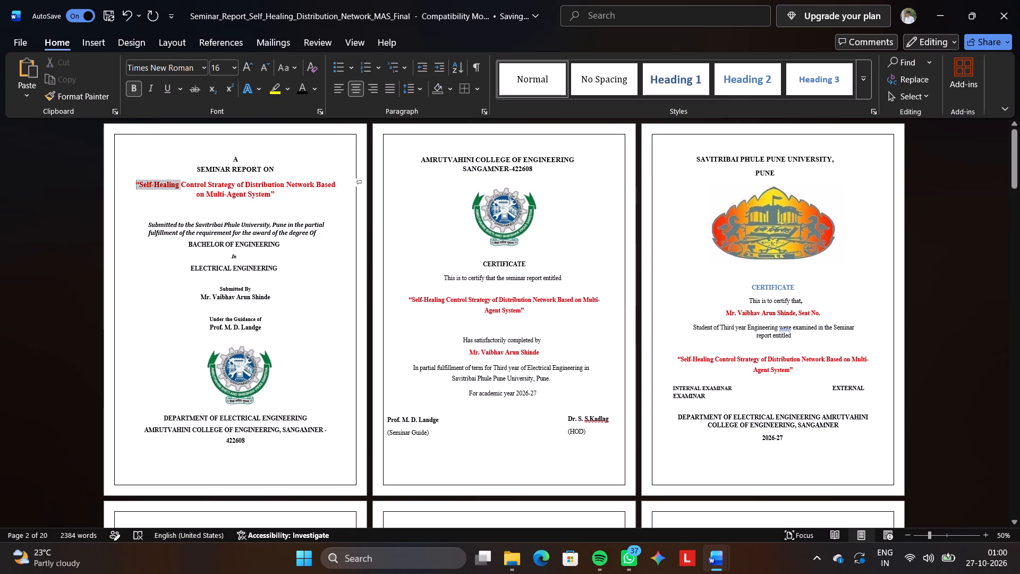
drag(186, 187, 274, 207)
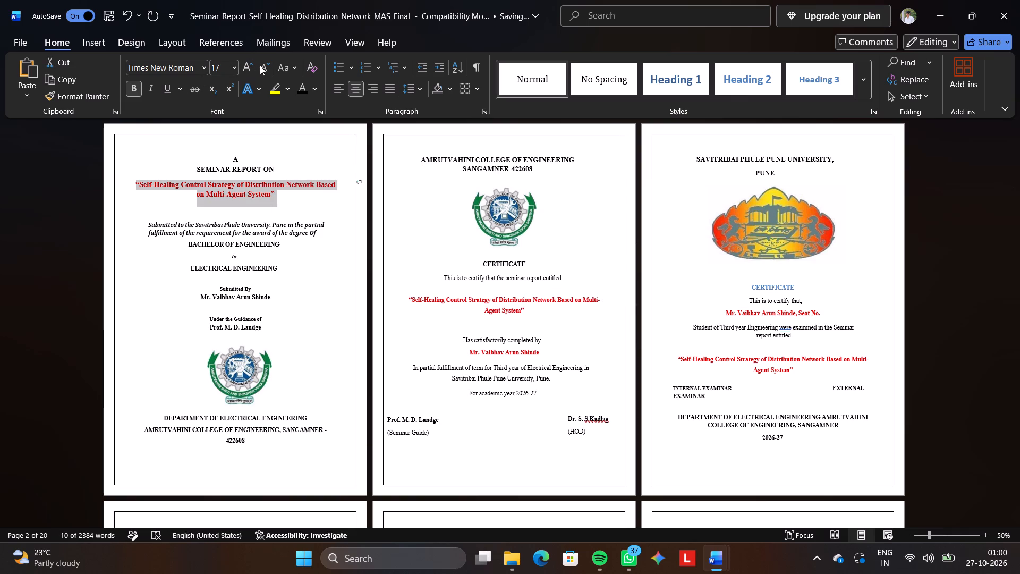
double_click(262, 65)
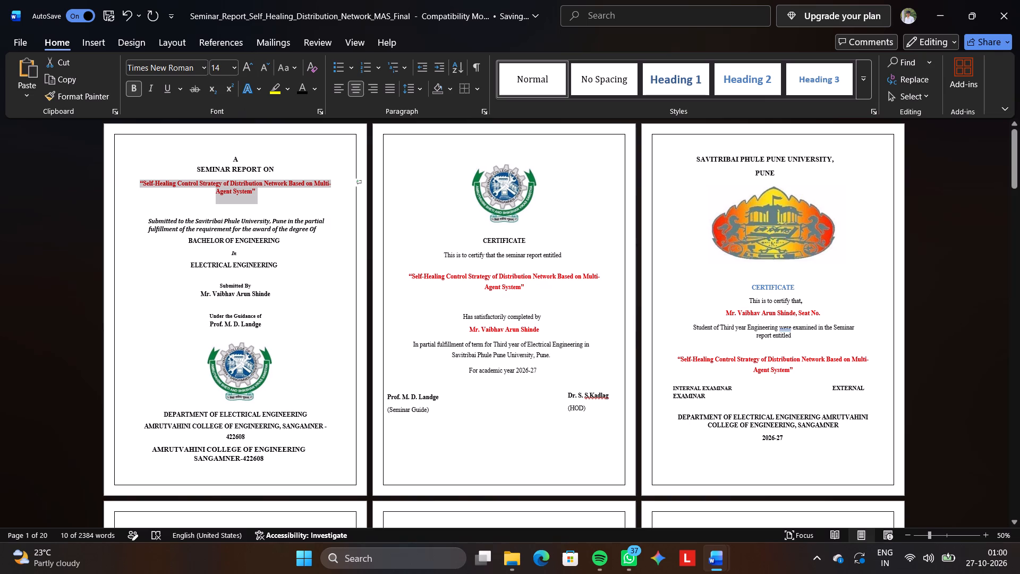
Set the font size of the cover page heading "A SEMINAR REPORT ON" to 16.
drag(202, 151, 293, 171)
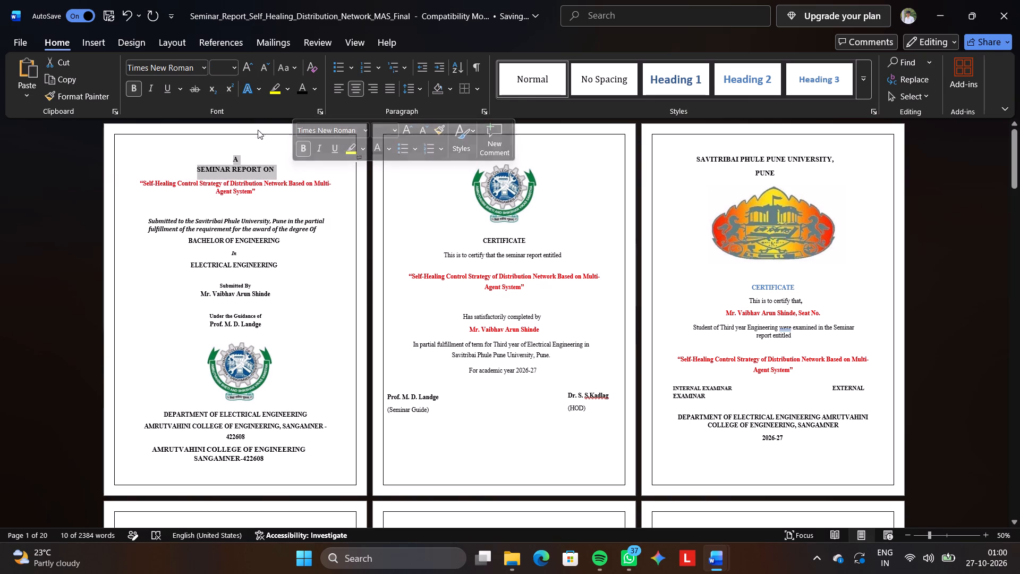
click(242, 65)
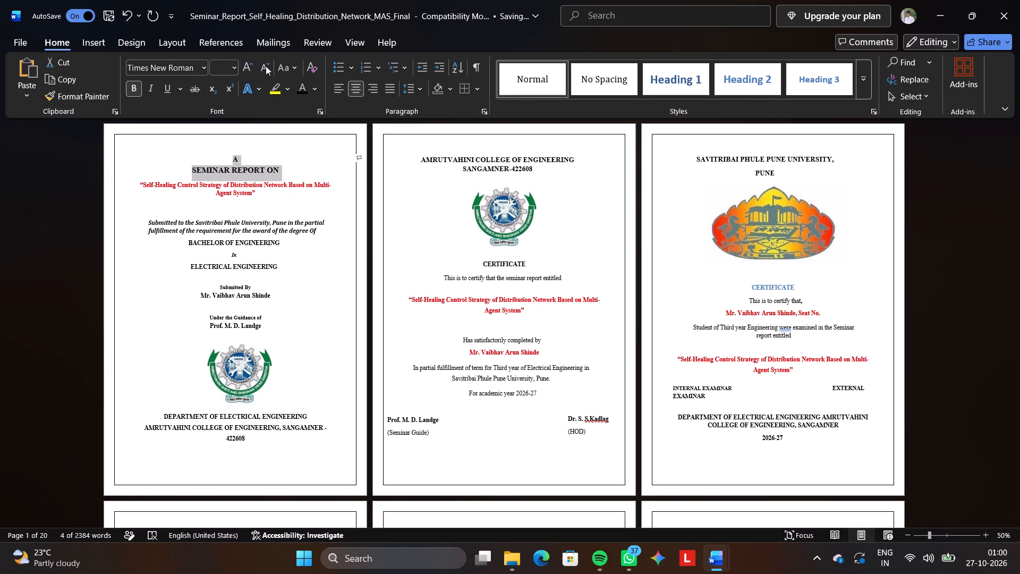
drag(266, 66, 224, 61)
click(224, 61)
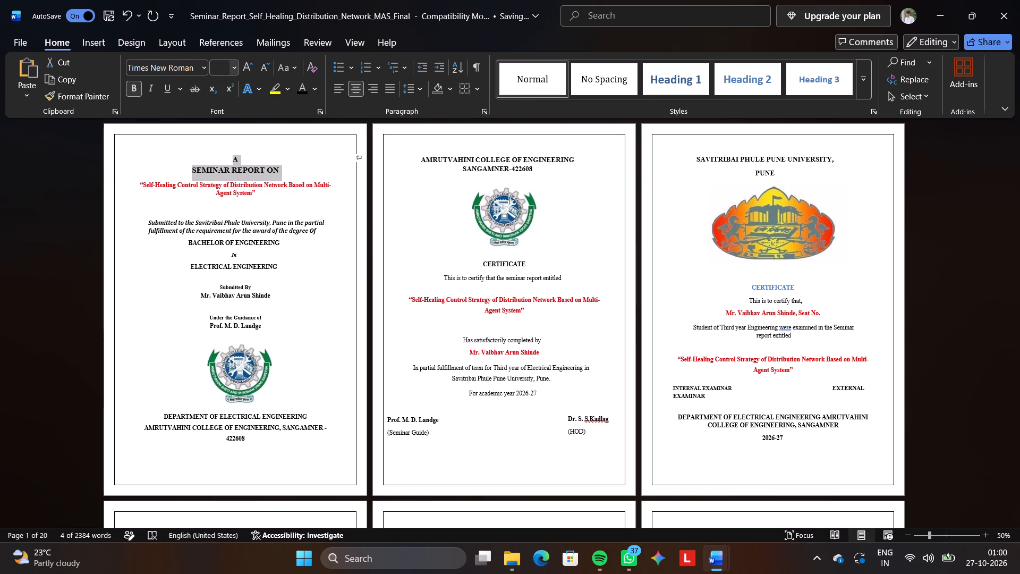
click(216, 67)
text(16)
key(Return)
click(284, 146)
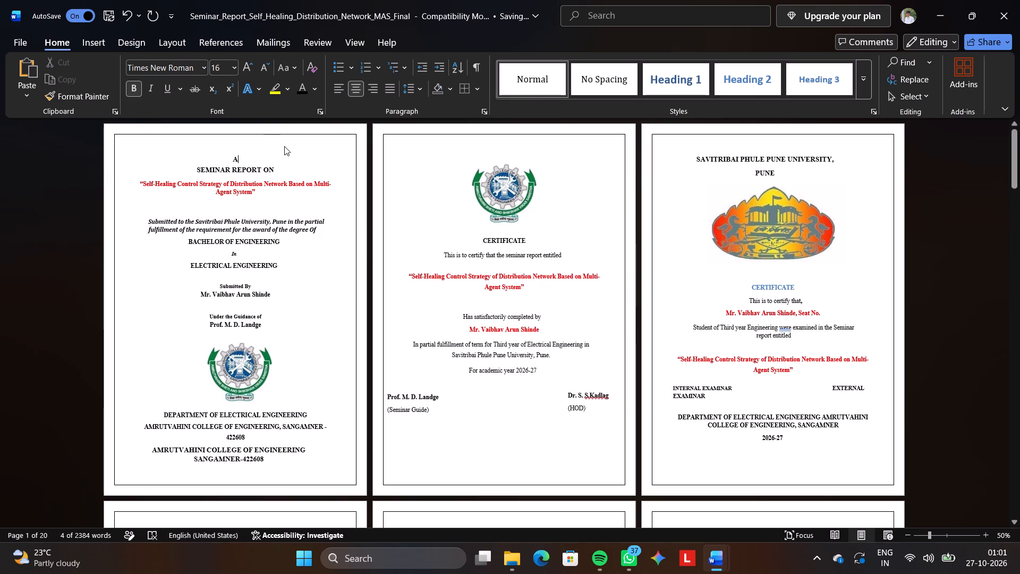
Check the font settings of the submission statement, BACHELOR OF ENGINEERING and ELECTRICAL ENGINEERING lines on the cover page.
drag(145, 225, 251, 239)
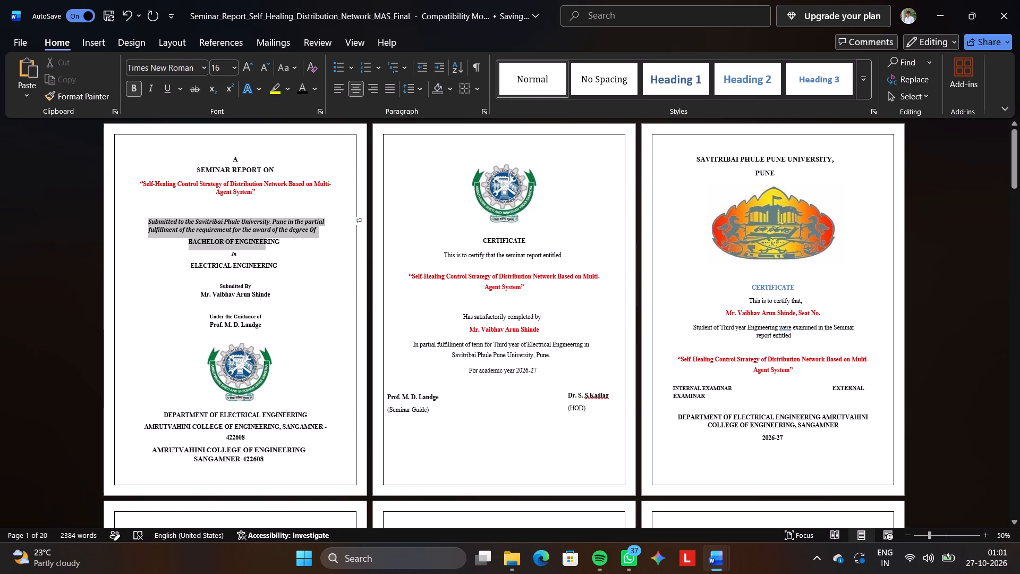
drag(251, 239, 321, 228)
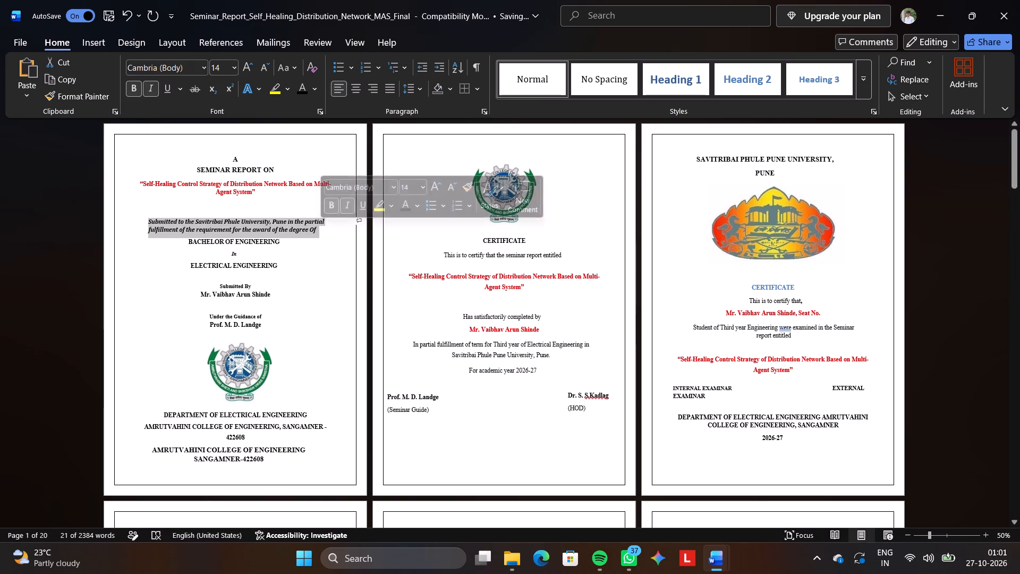
drag(286, 244, 183, 246)
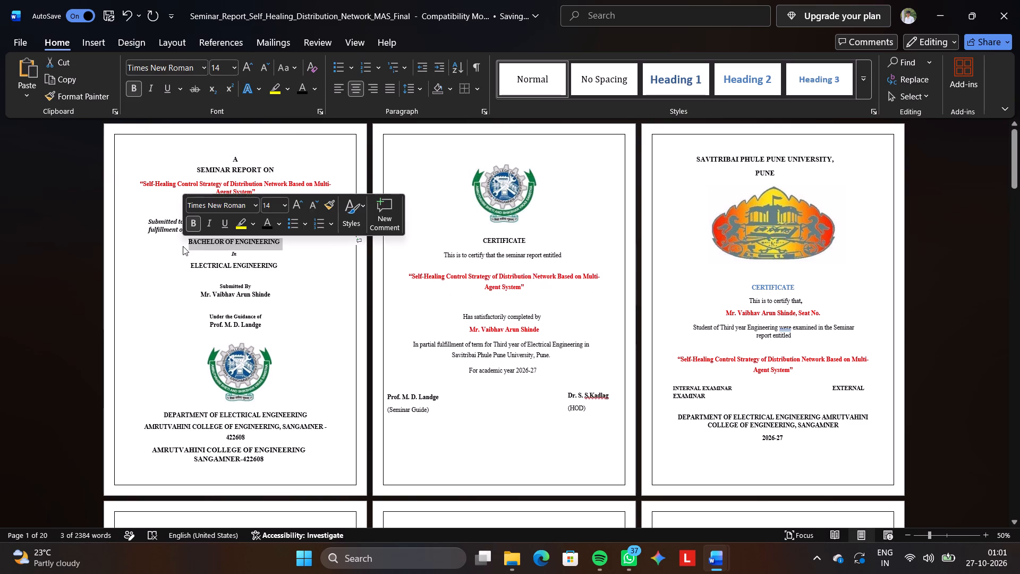
drag(181, 265, 314, 267)
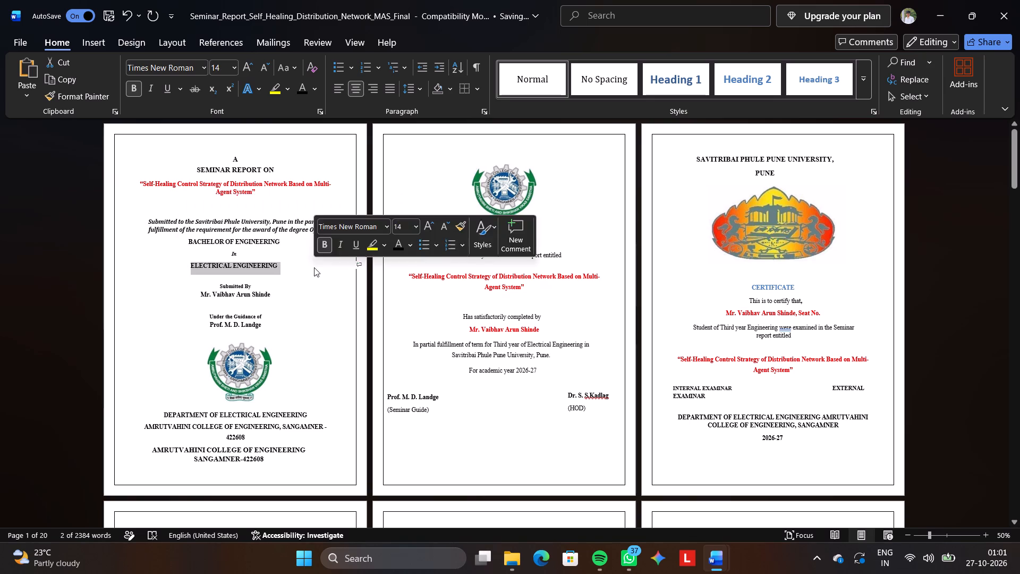
click(297, 315)
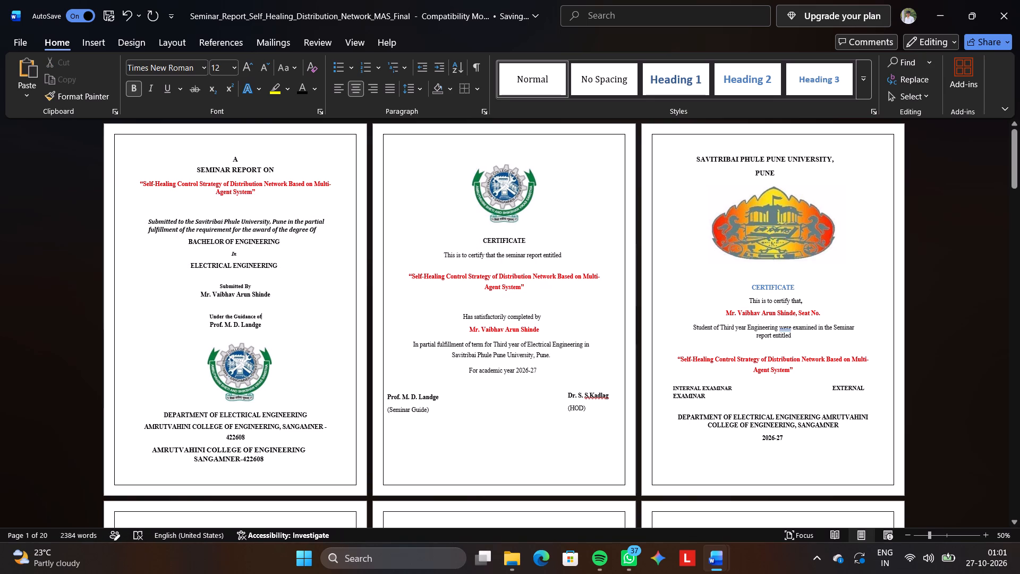
click(257, 437)
key(Return)
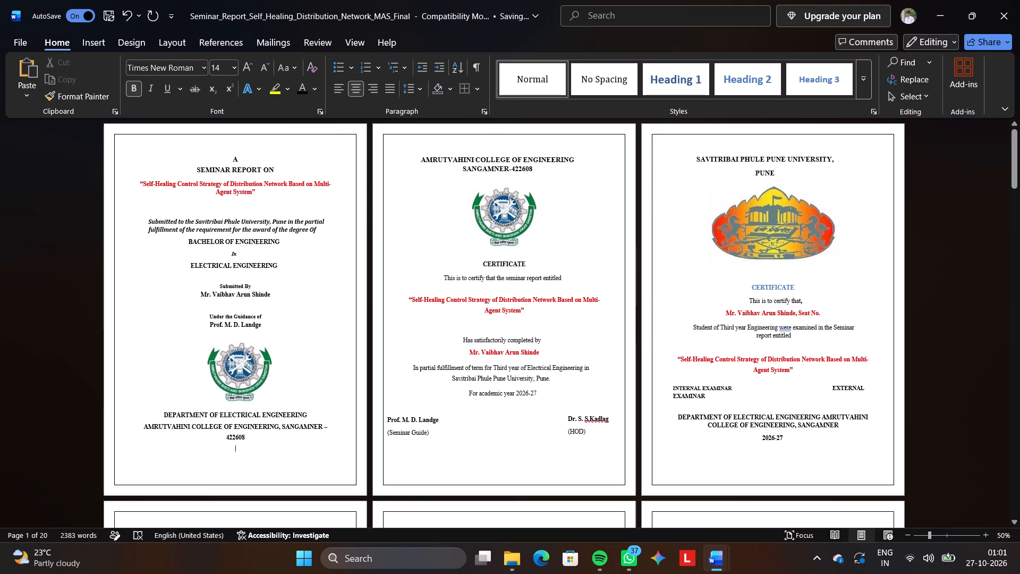
Move the Seminar Guide signature text box slightly right, away from the page border on the college certificate page.
click(406, 426)
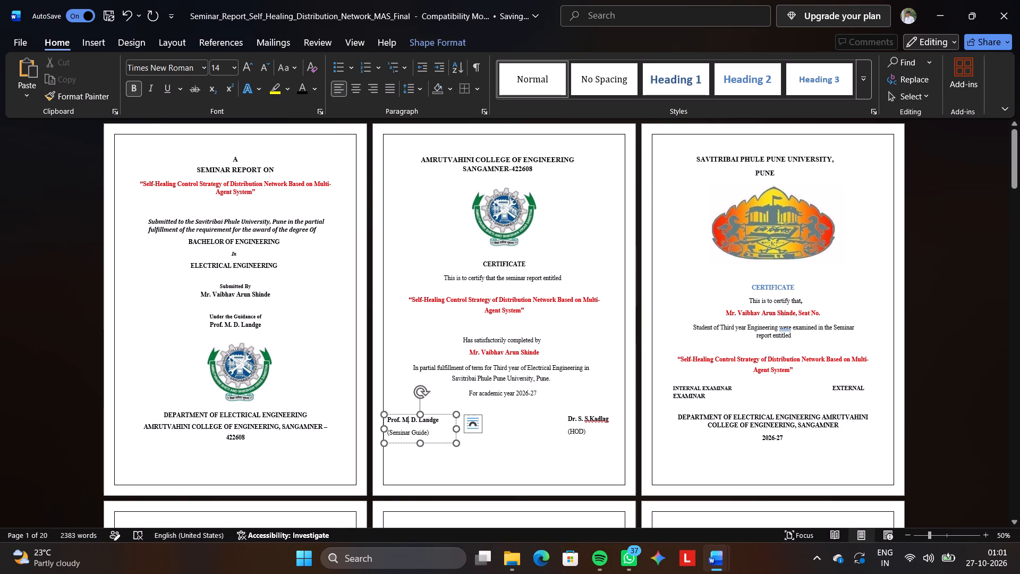
drag(435, 442, 441, 441)
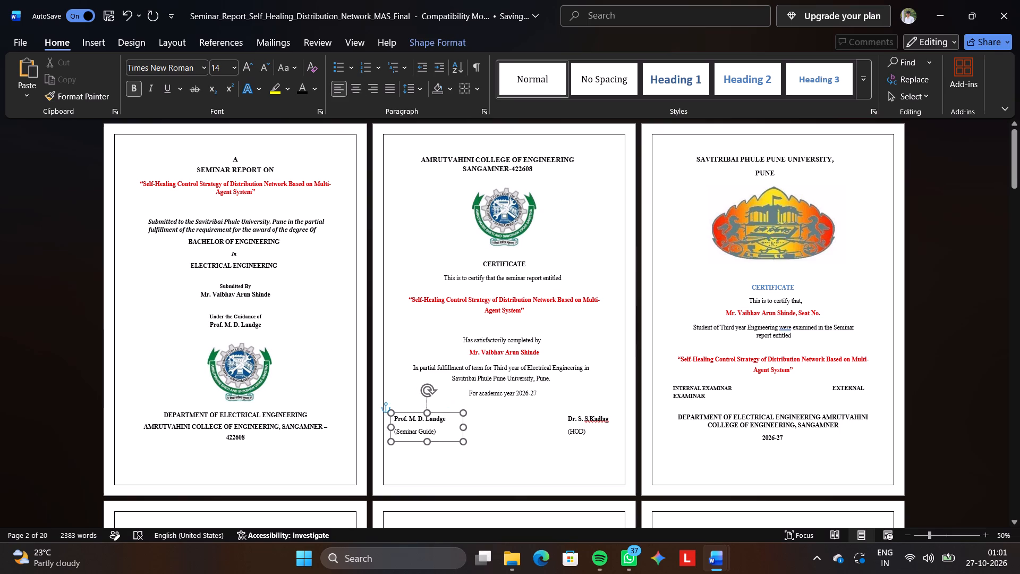
drag(441, 441, 444, 442)
click(532, 455)
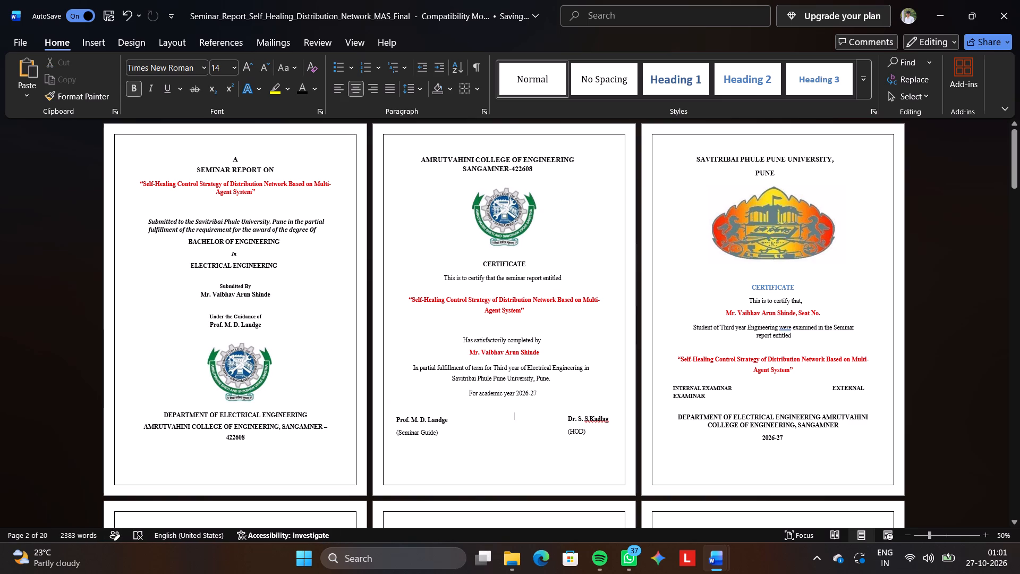
Look through the report's pages from the certificates to the references to check their layout and borders.
scroll(730, 438, down, 2)
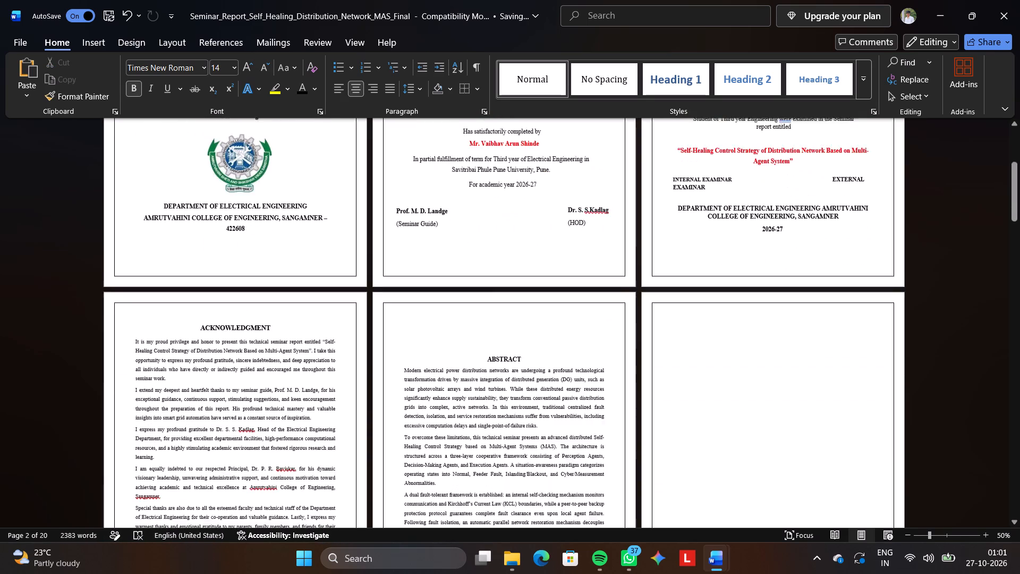
scroll(730, 438, down, 2)
scroll(730, 438, up, 1)
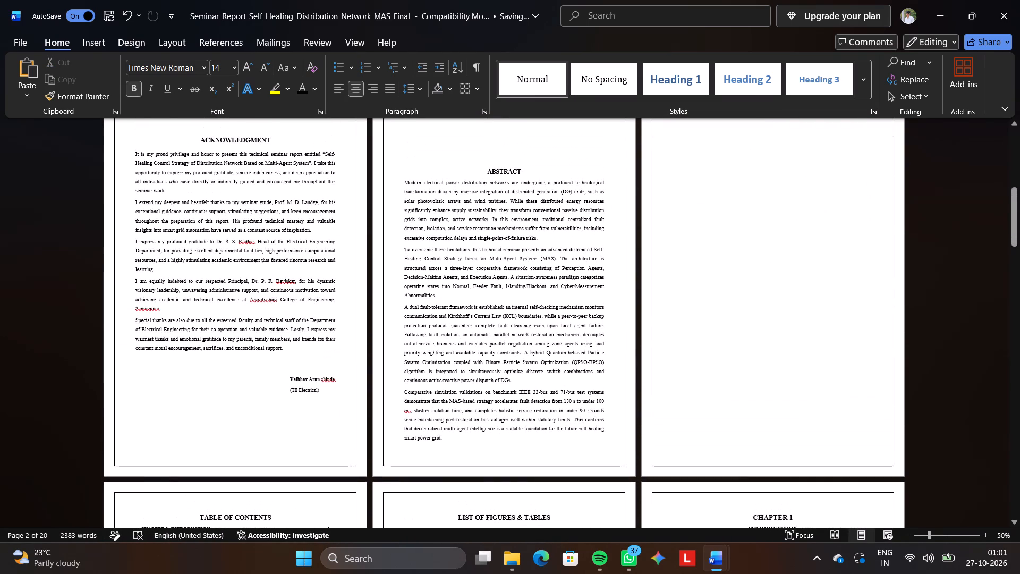
right_click(895, 402)
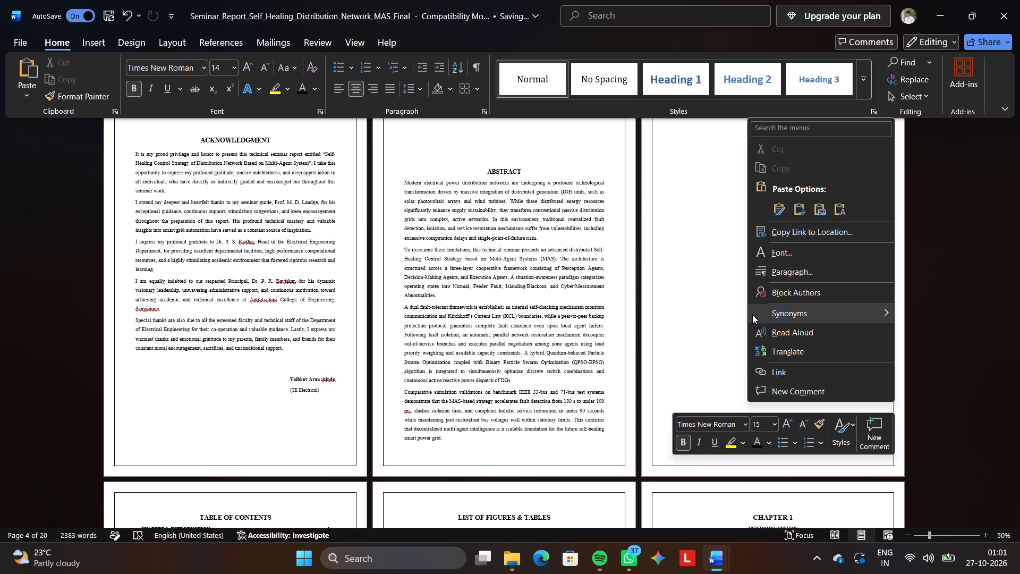
right_click(721, 345)
right_click(721, 345)
click(721, 345)
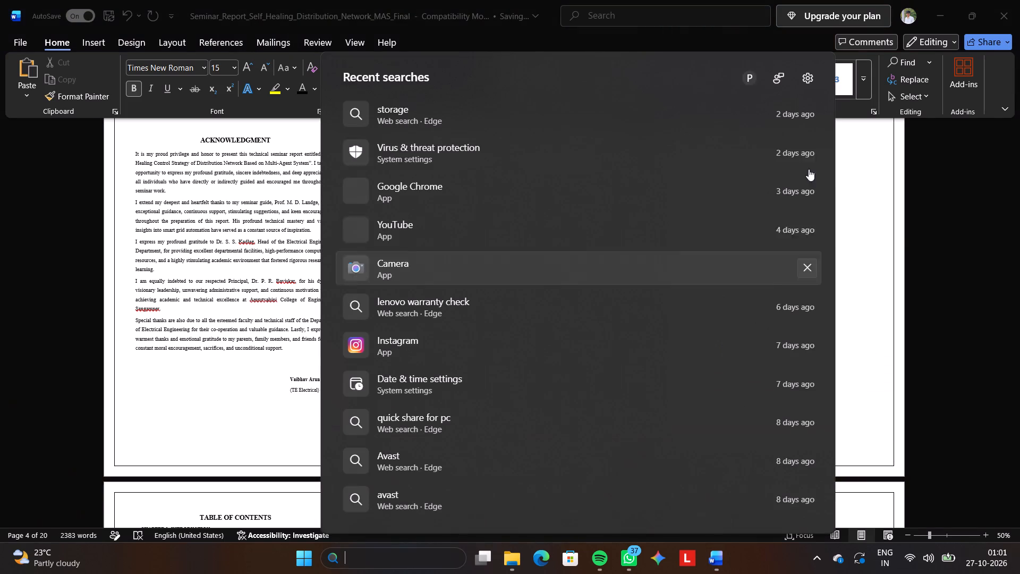
click(868, 212)
scroll(782, 276, down, 1)
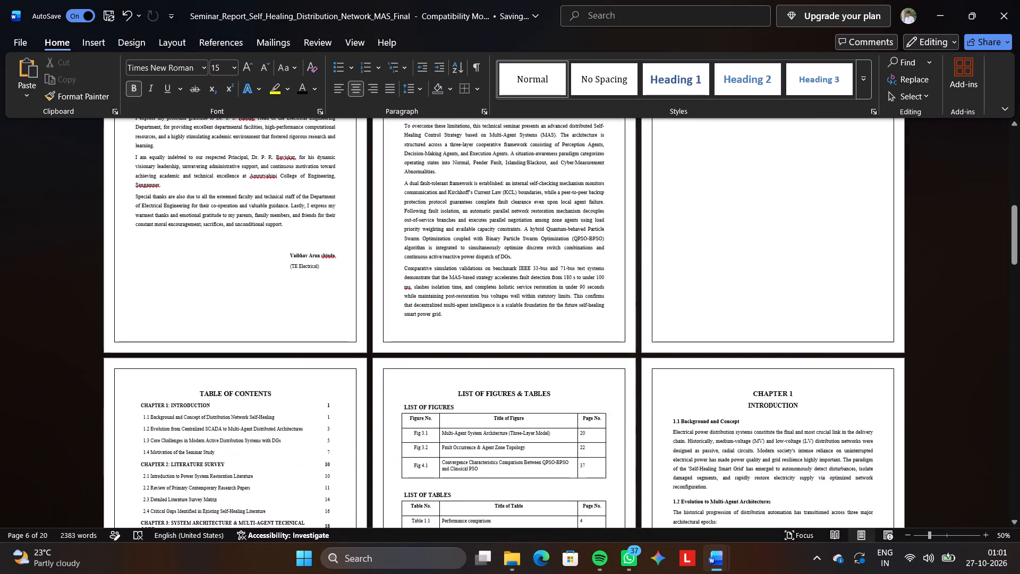
scroll(782, 276, down, 2)
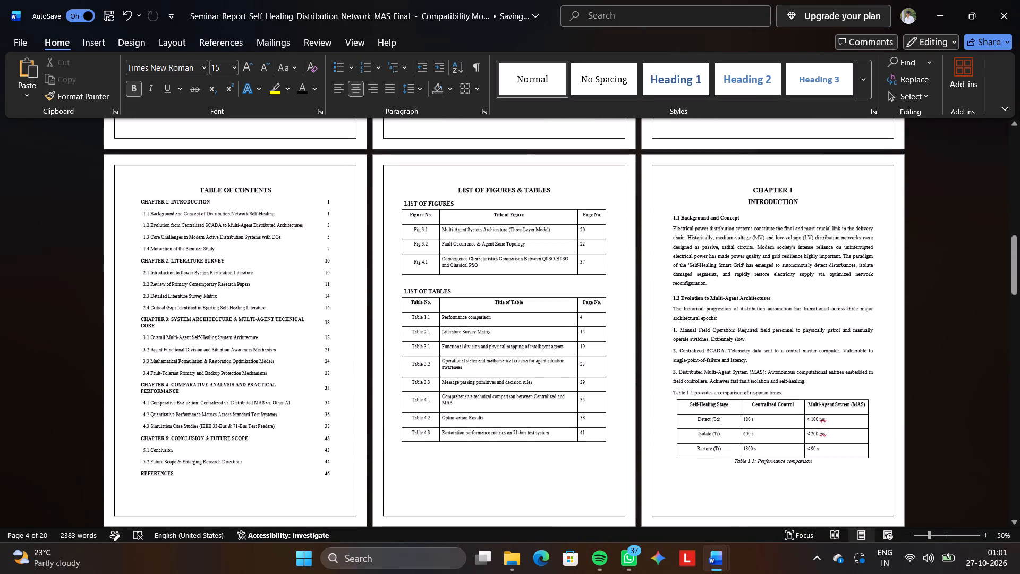
scroll(782, 276, down, 3)
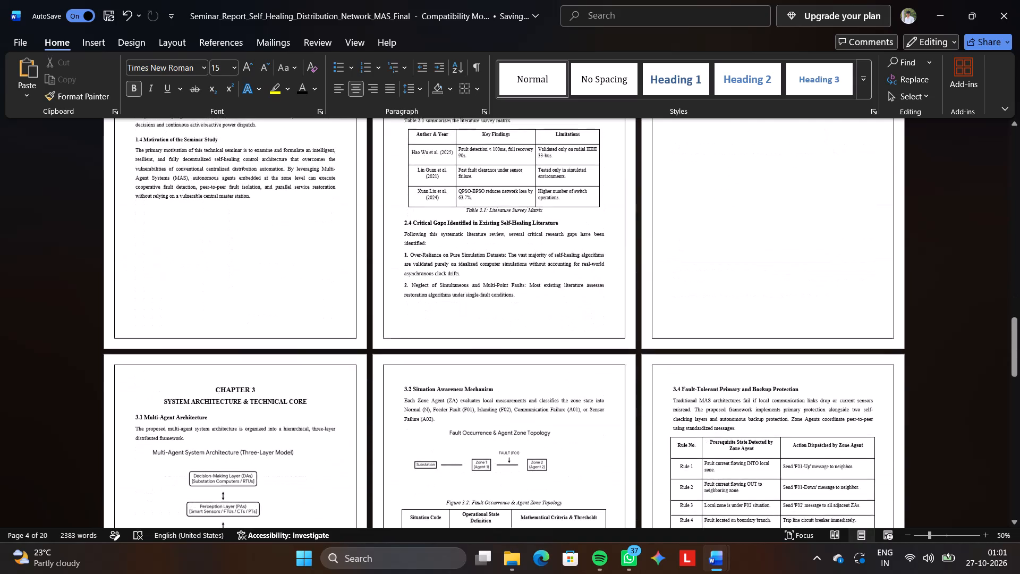
scroll(782, 276, down, 3)
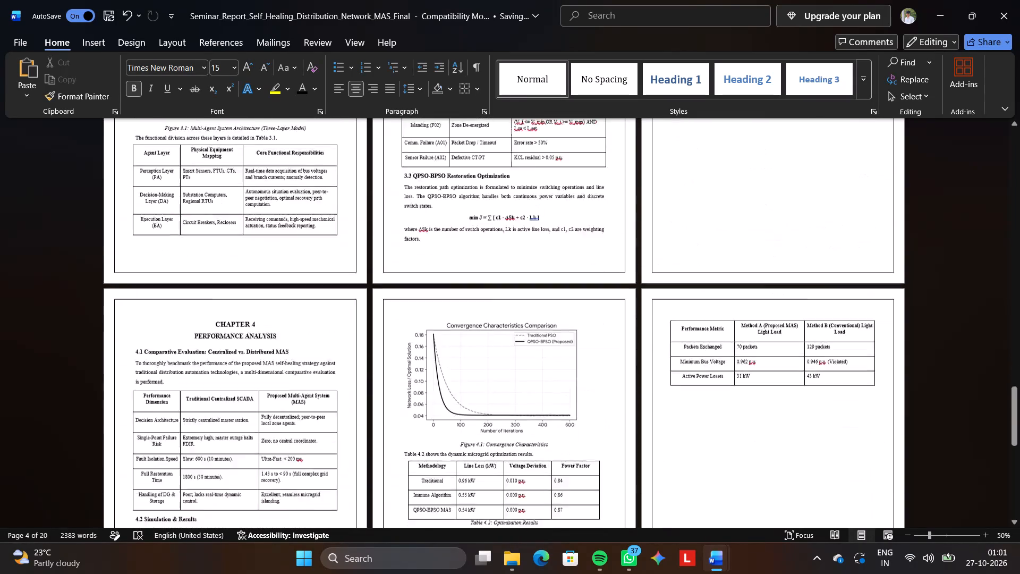
scroll(782, 276, down, 1)
scroll(734, 372, down, 1)
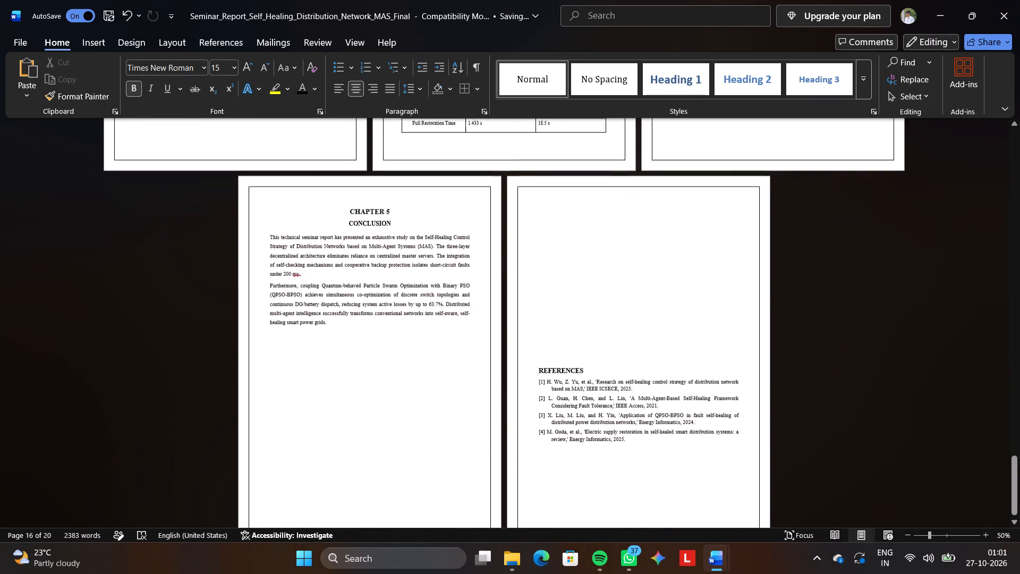
scroll(734, 372, down, 1)
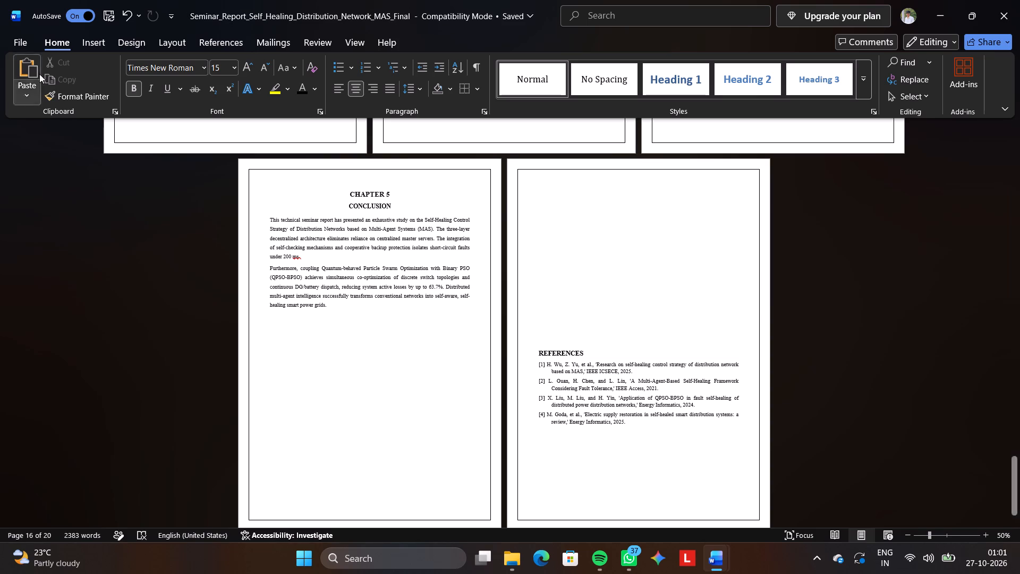
Set the paper size to A4, 21 cm x 29.7 cm.
click(166, 36)
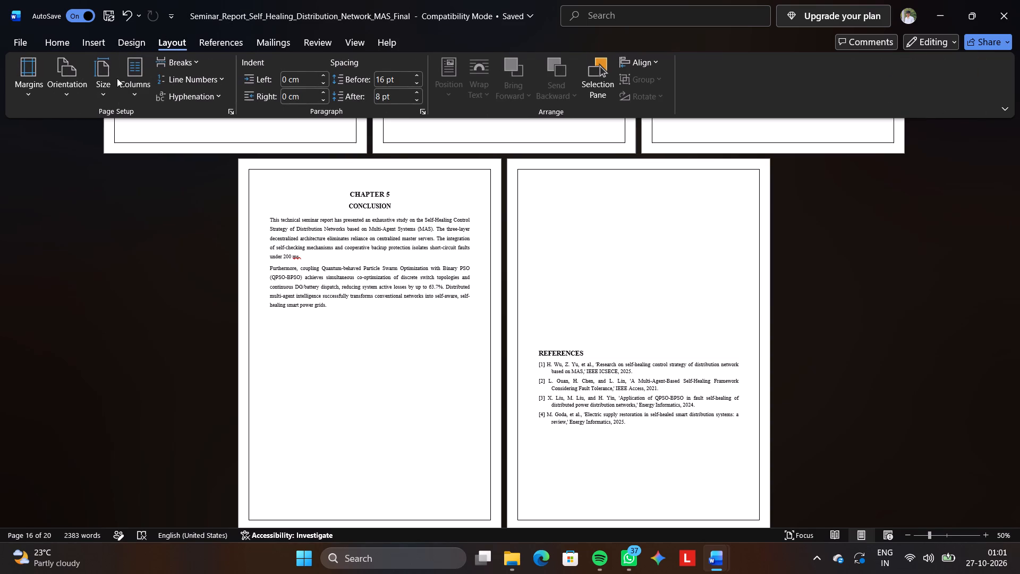
click(104, 87)
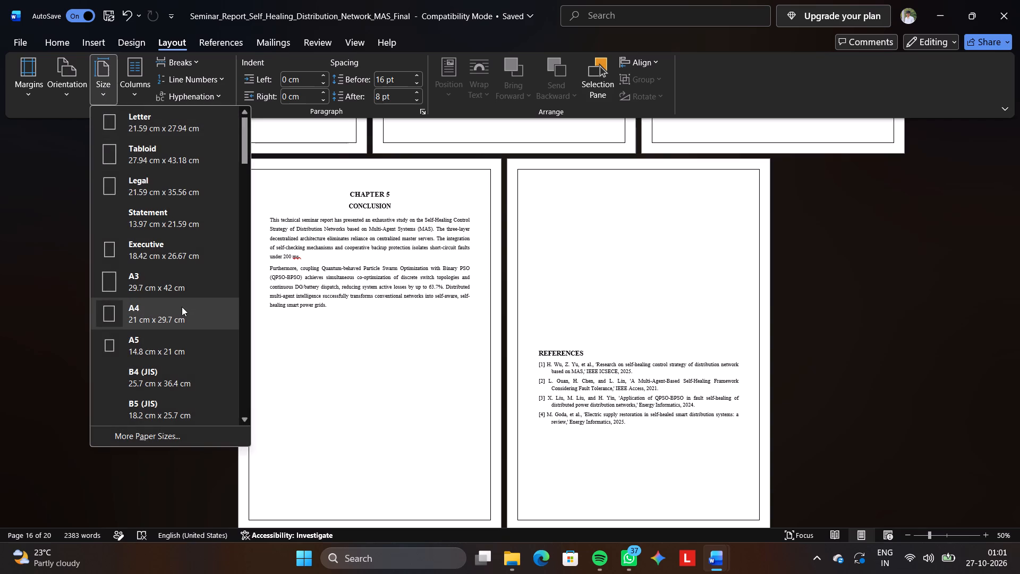
click(178, 310)
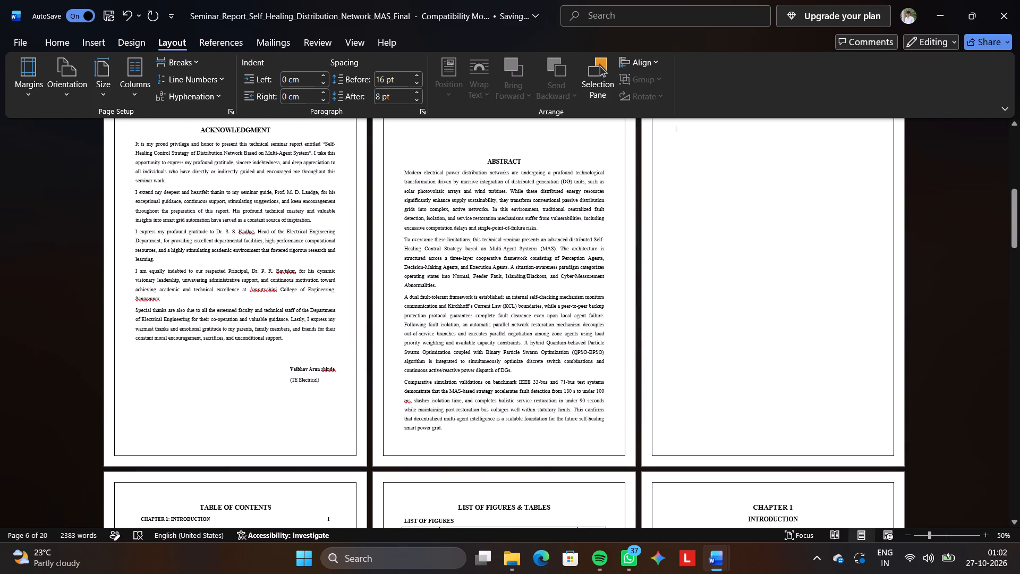
Apply the Normal margin preset with 2.54 cm on all four sides.
click(42, 78)
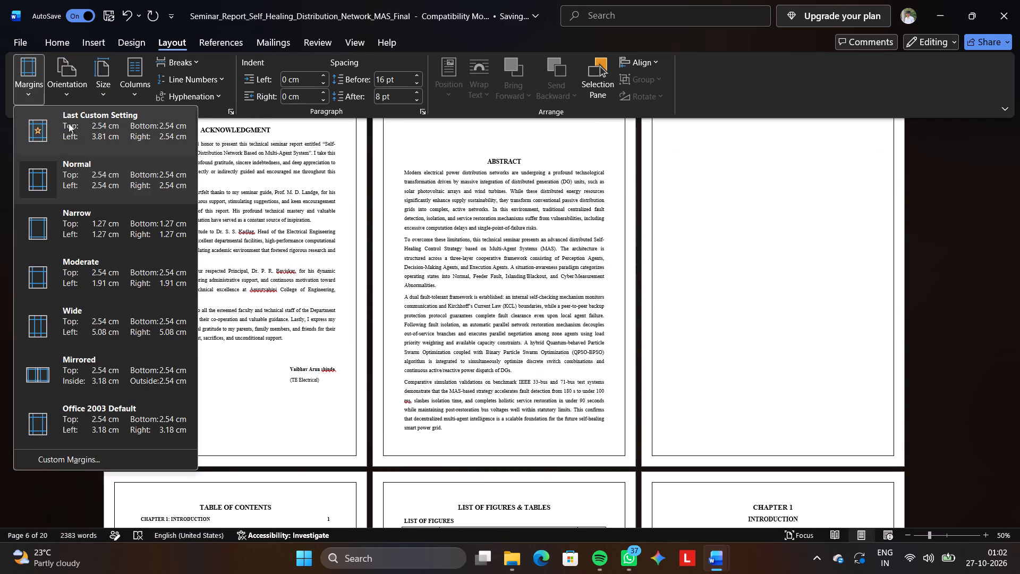
click(99, 184)
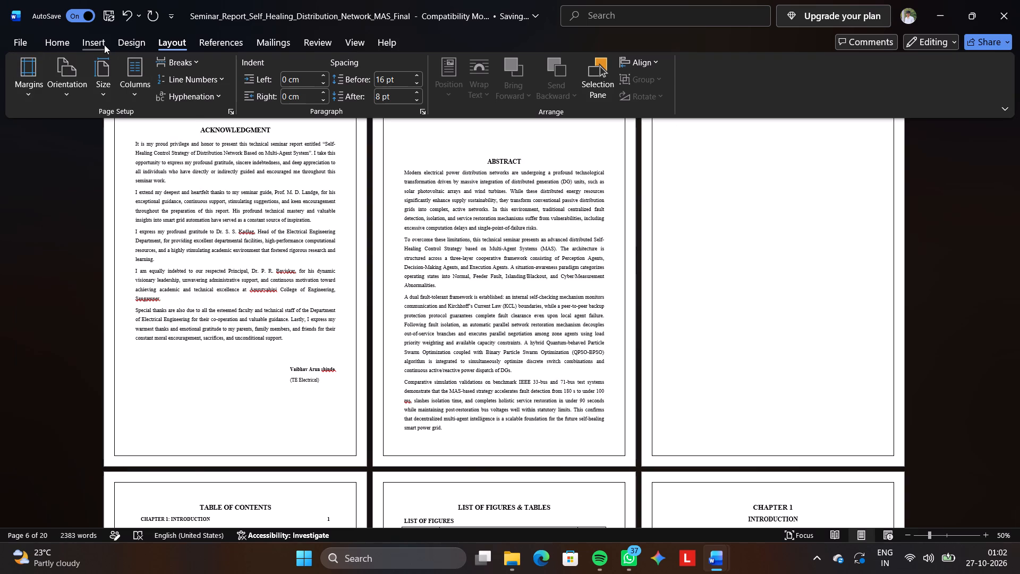
click(30, 90)
click(57, 163)
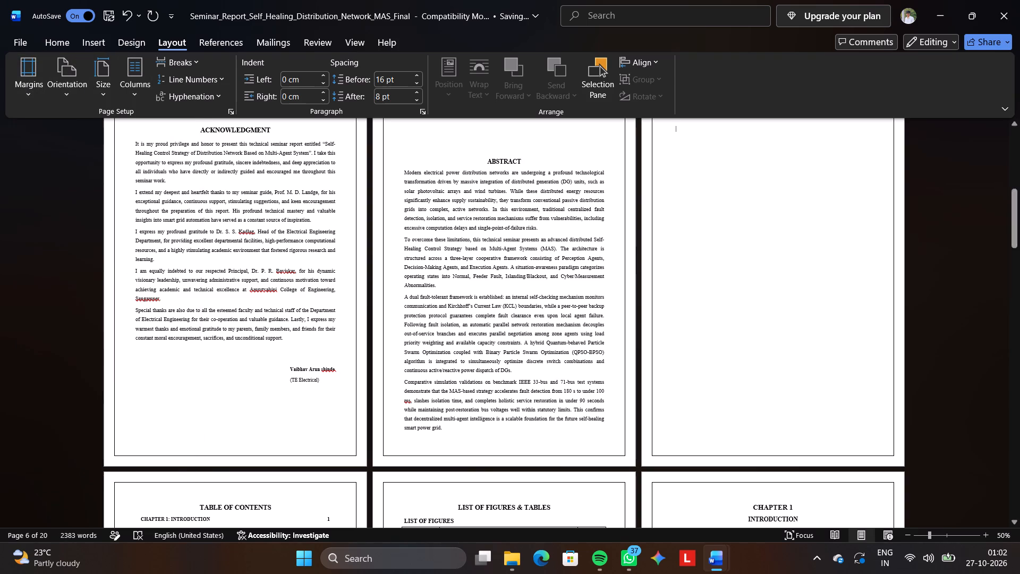
Apply the ½ pt box page border in automatic color to the whole document.
click(131, 45)
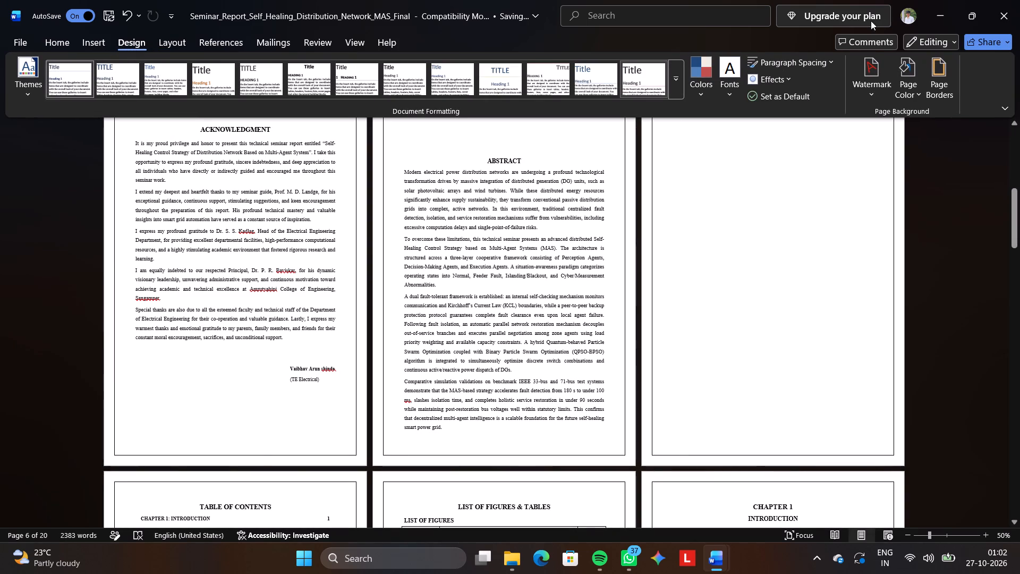
click(933, 82)
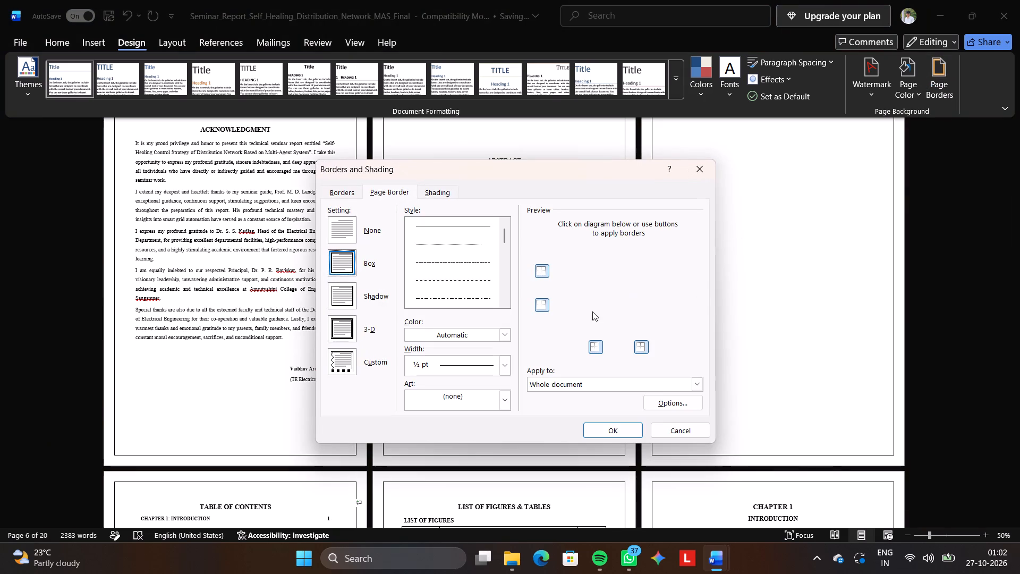
click(580, 384)
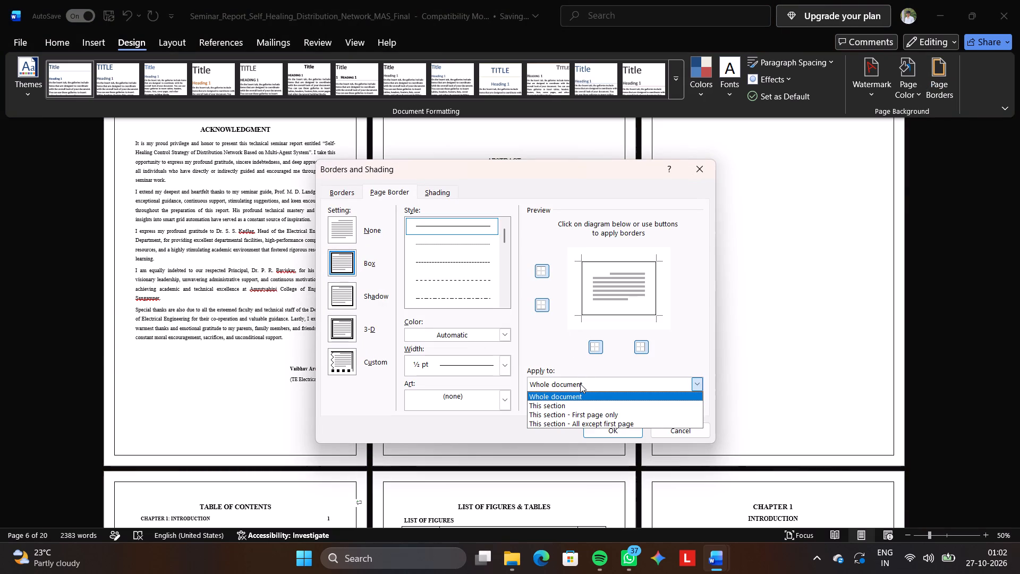
click(580, 384)
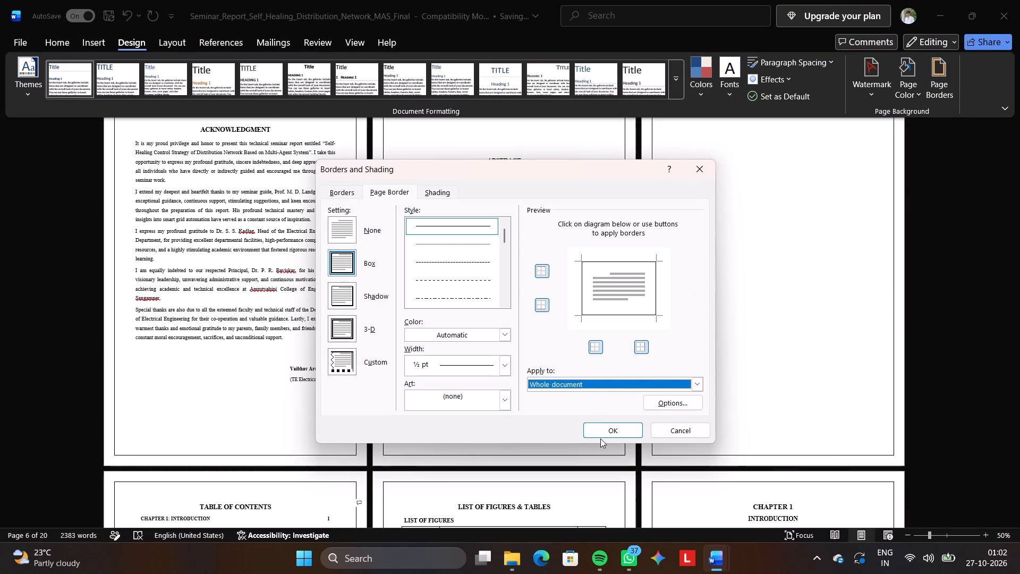
click(601, 437)
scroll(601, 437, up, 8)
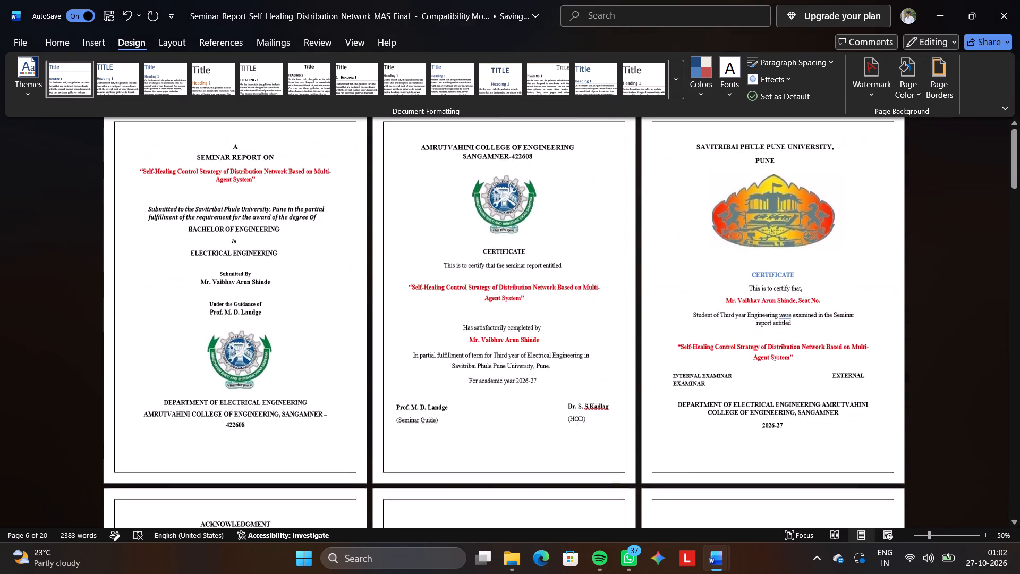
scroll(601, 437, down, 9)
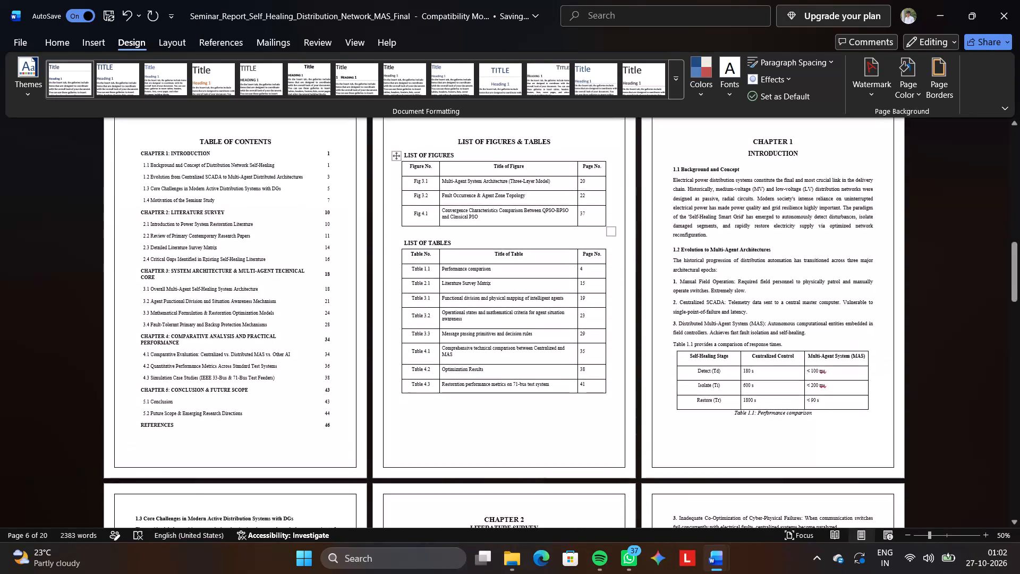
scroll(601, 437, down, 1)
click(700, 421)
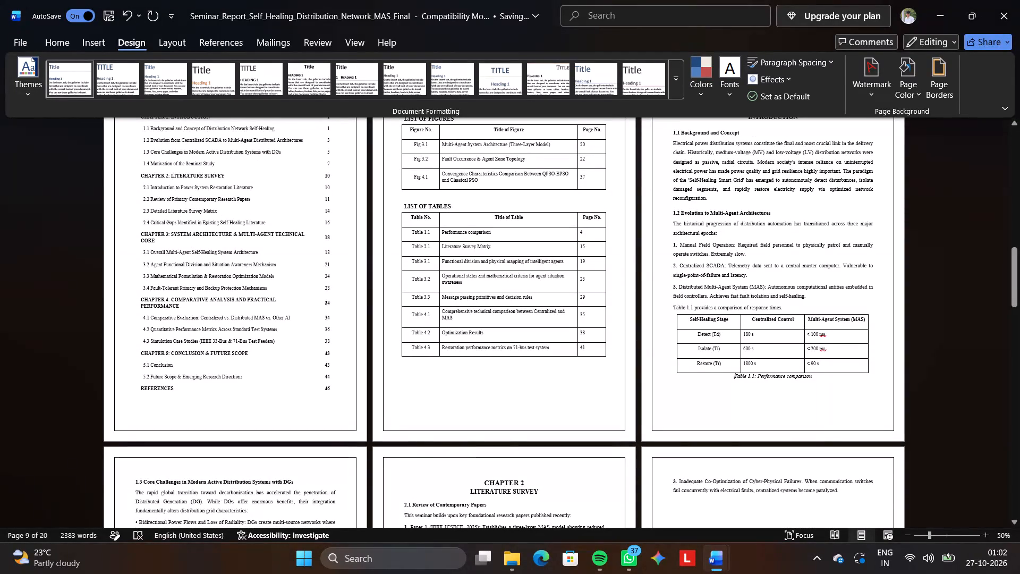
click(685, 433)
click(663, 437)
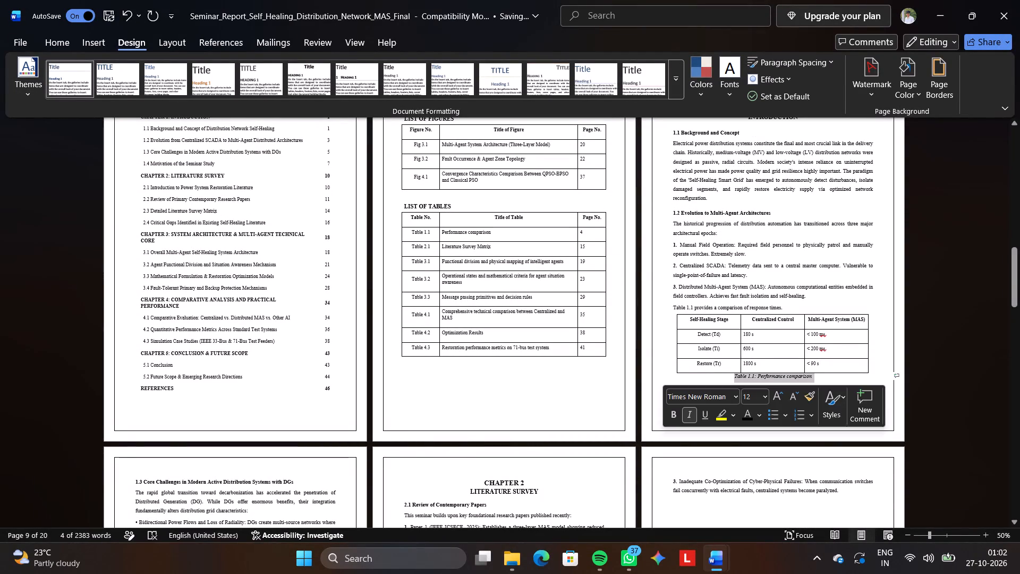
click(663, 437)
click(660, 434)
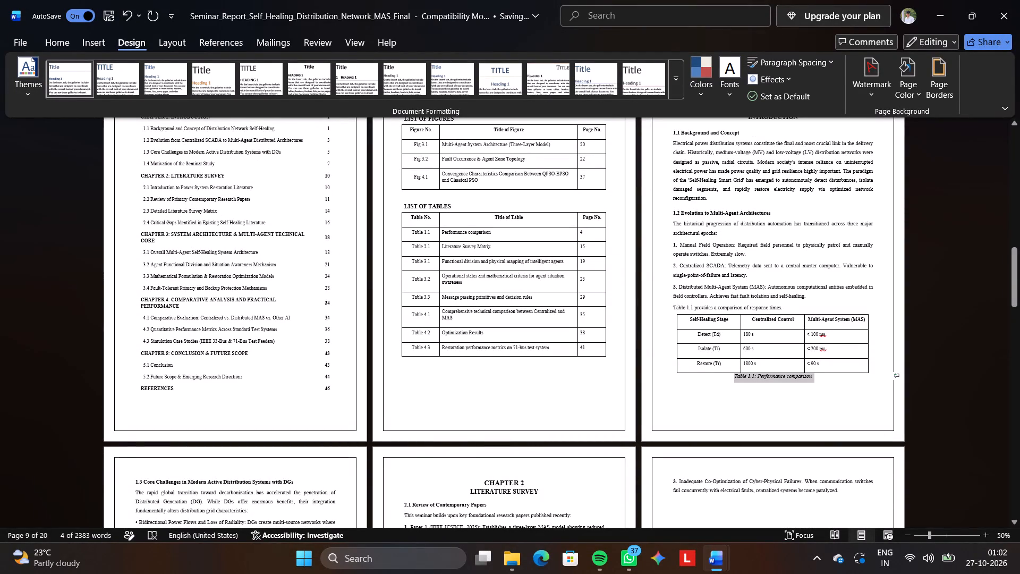
Find the page number command and add centred Plain Number 2 page numbers at the bottom of the pages, closing the footer when done.
click(104, 41)
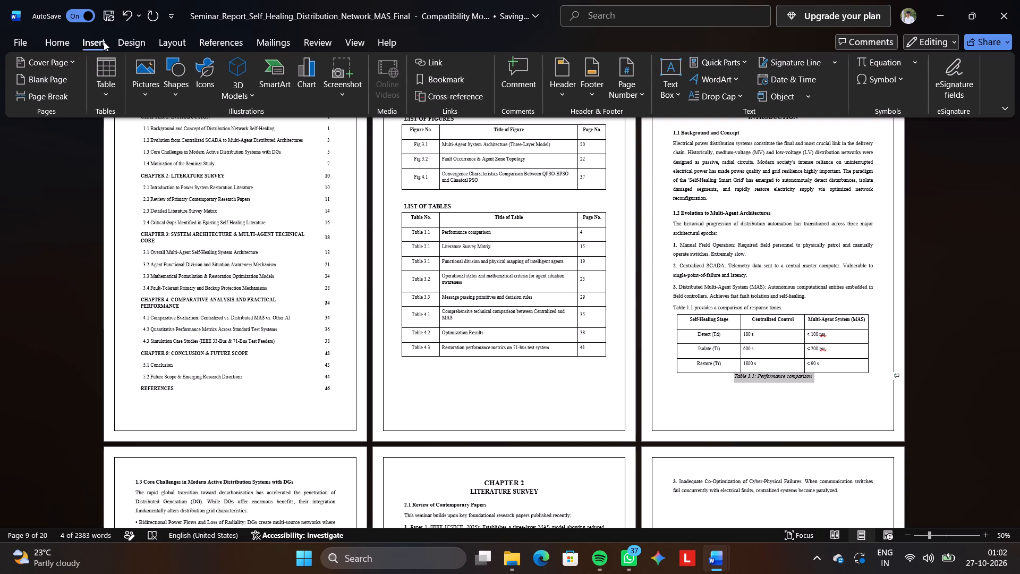
click(52, 38)
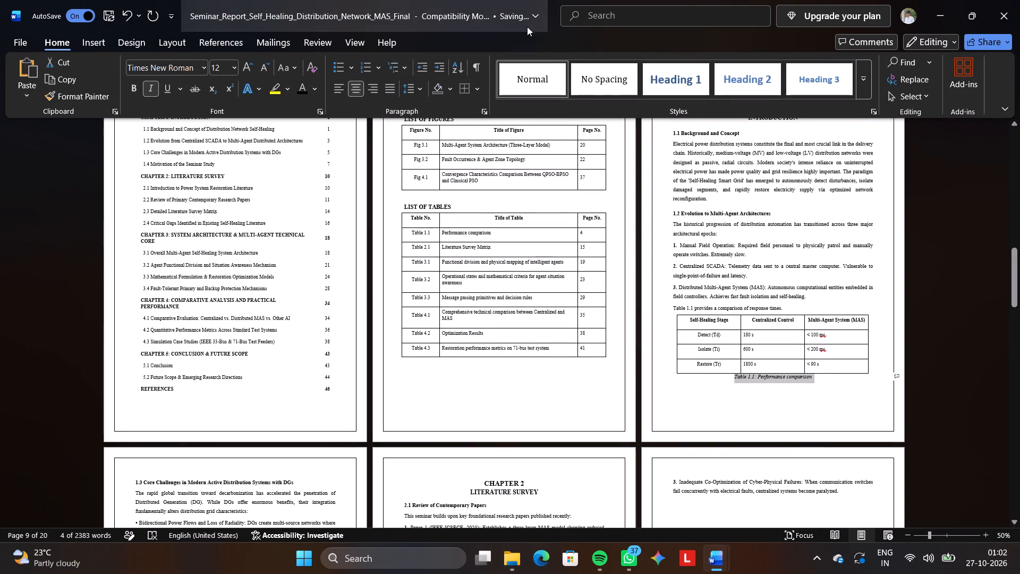
click(607, 21)
text(page)
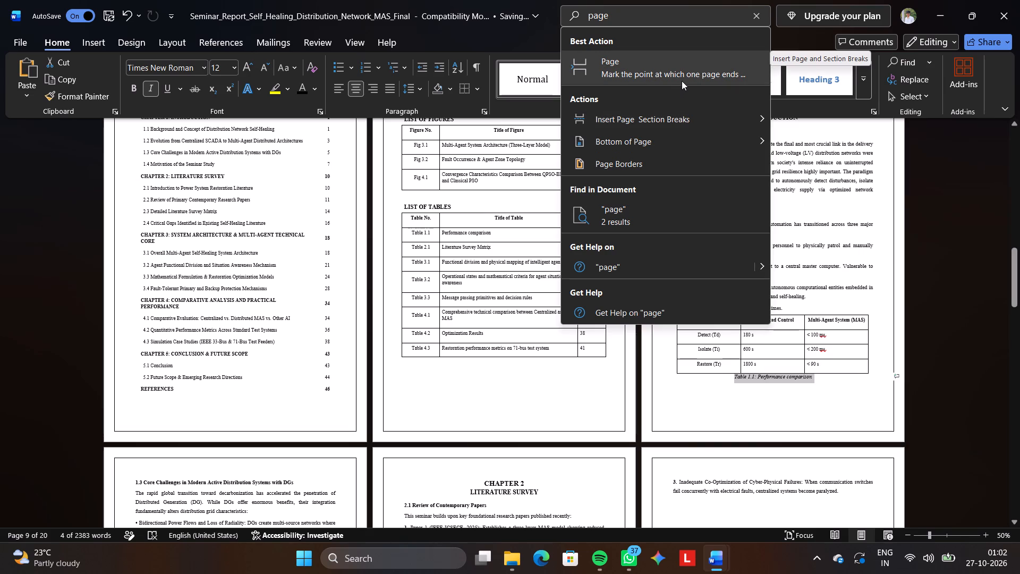
click(657, 21)
key(space)
text(n)
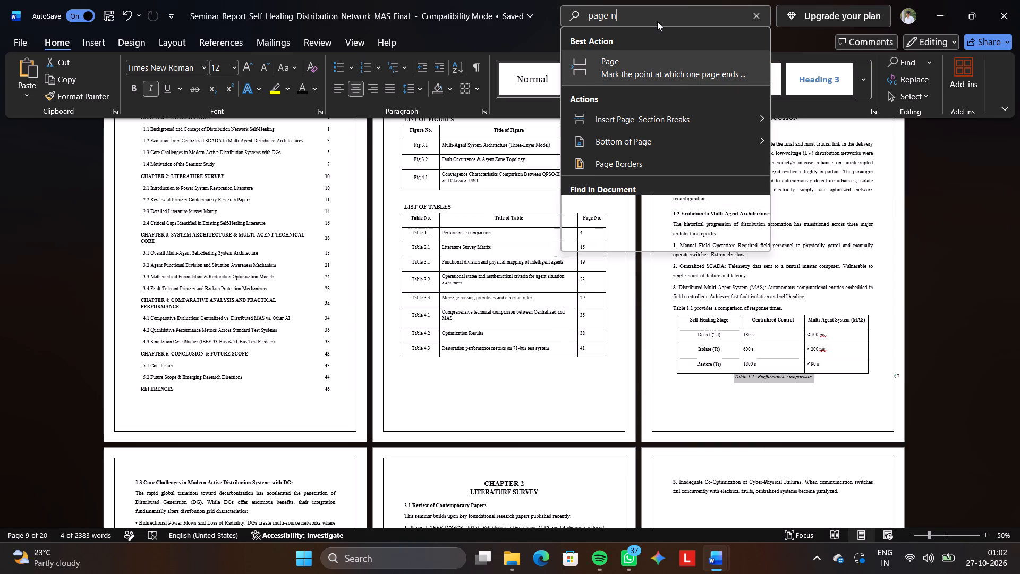
click(640, 112)
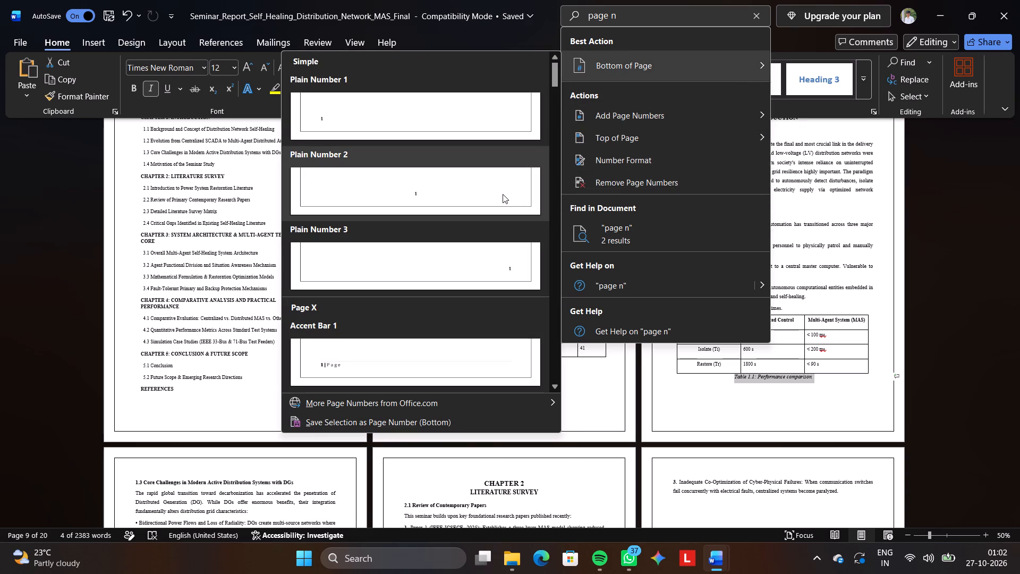
click(500, 199)
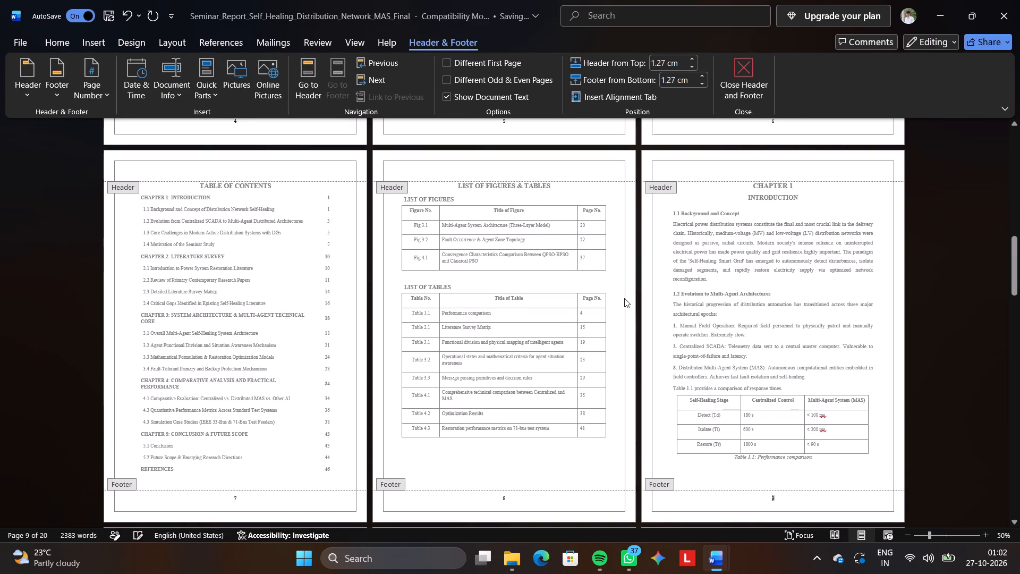
scroll(624, 299, up, 3)
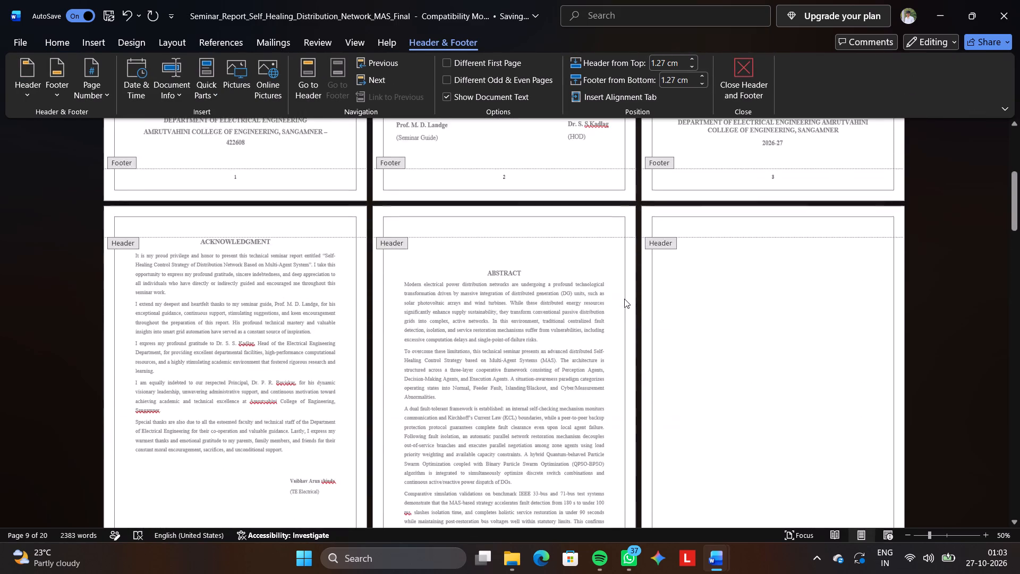
scroll(624, 299, up, 2)
scroll(624, 299, down, 1)
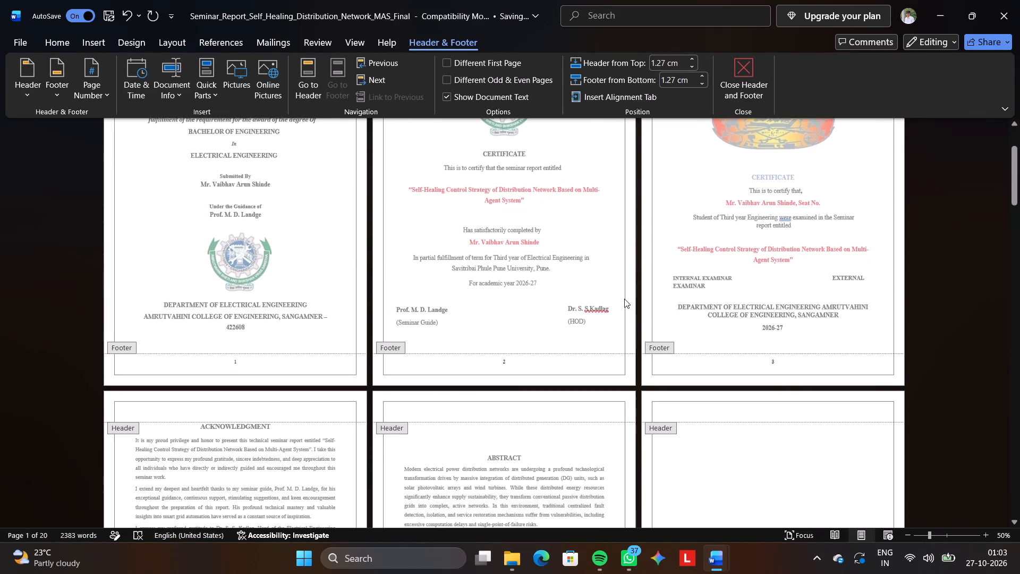
scroll(624, 299, down, 2)
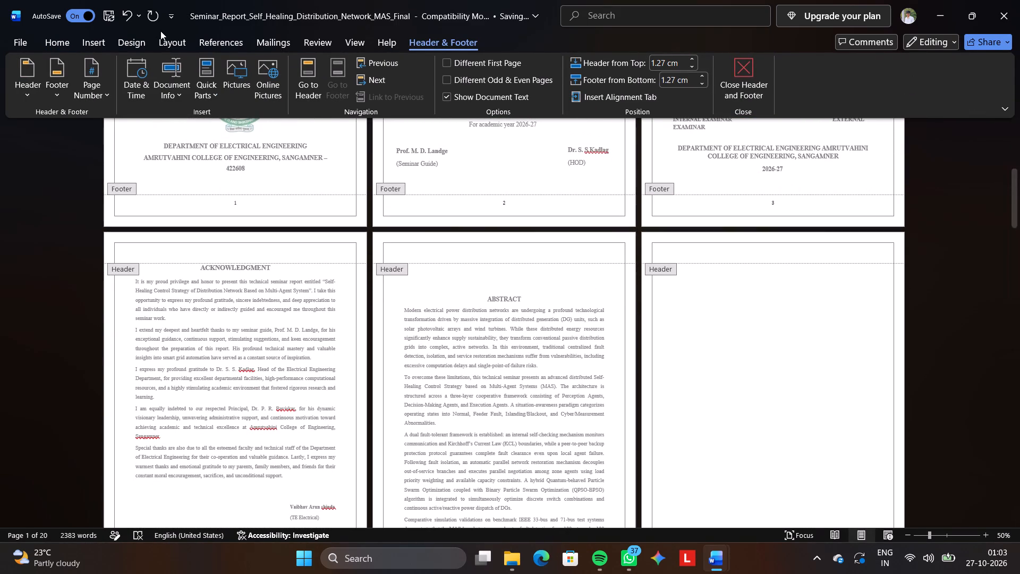
click(739, 87)
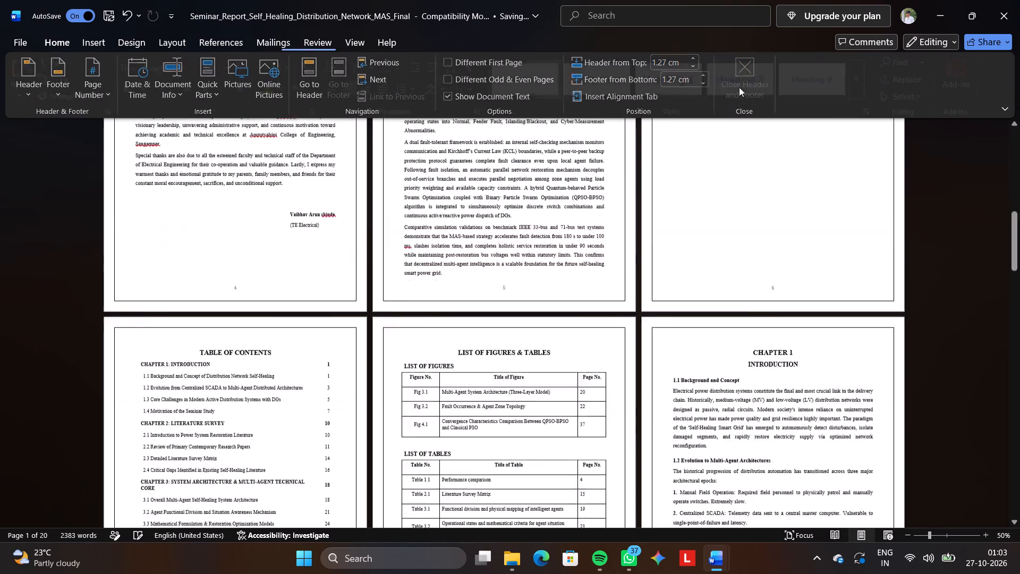
Undo the last page number insertion in the report's footers.
key(ctrl+z)
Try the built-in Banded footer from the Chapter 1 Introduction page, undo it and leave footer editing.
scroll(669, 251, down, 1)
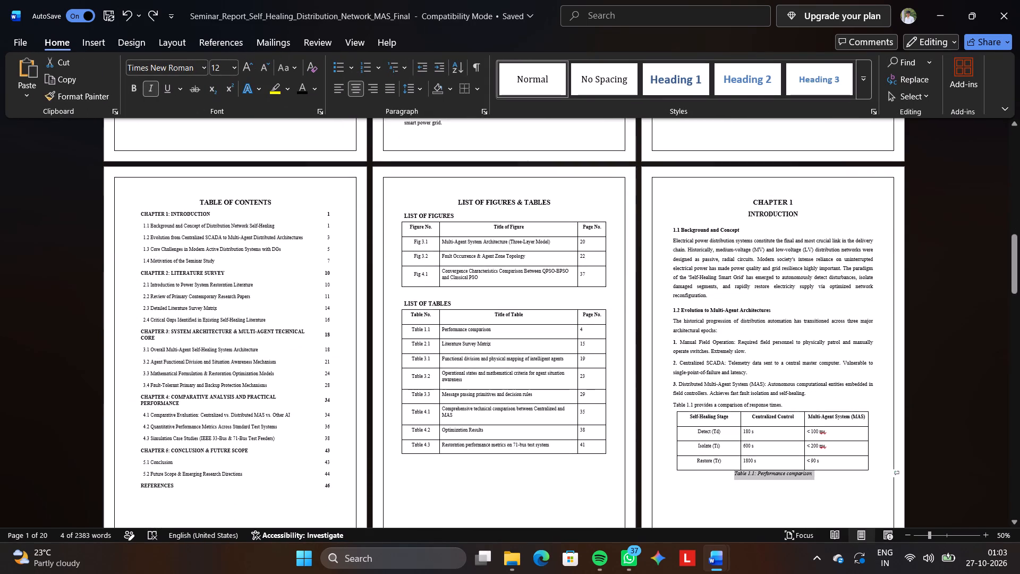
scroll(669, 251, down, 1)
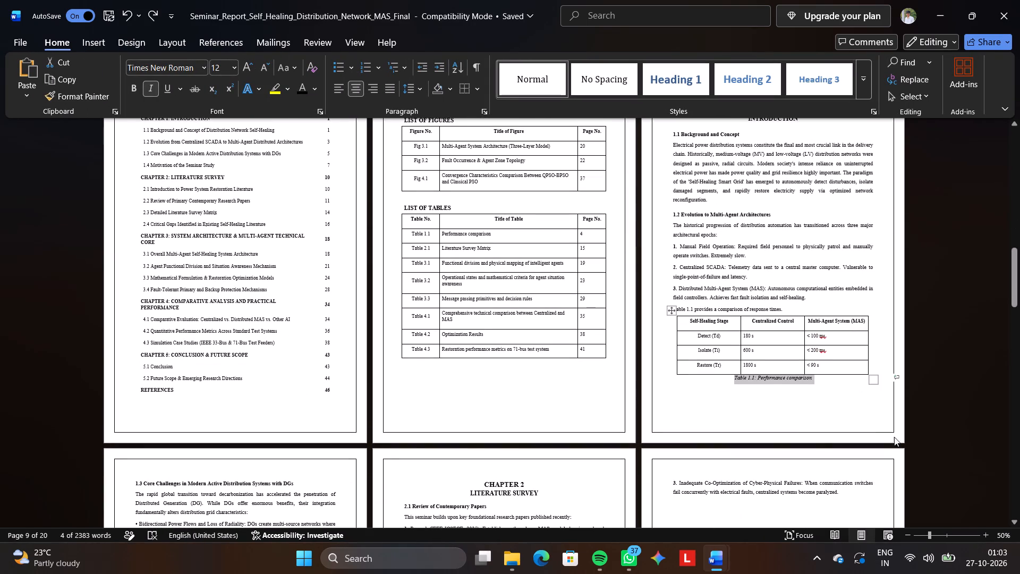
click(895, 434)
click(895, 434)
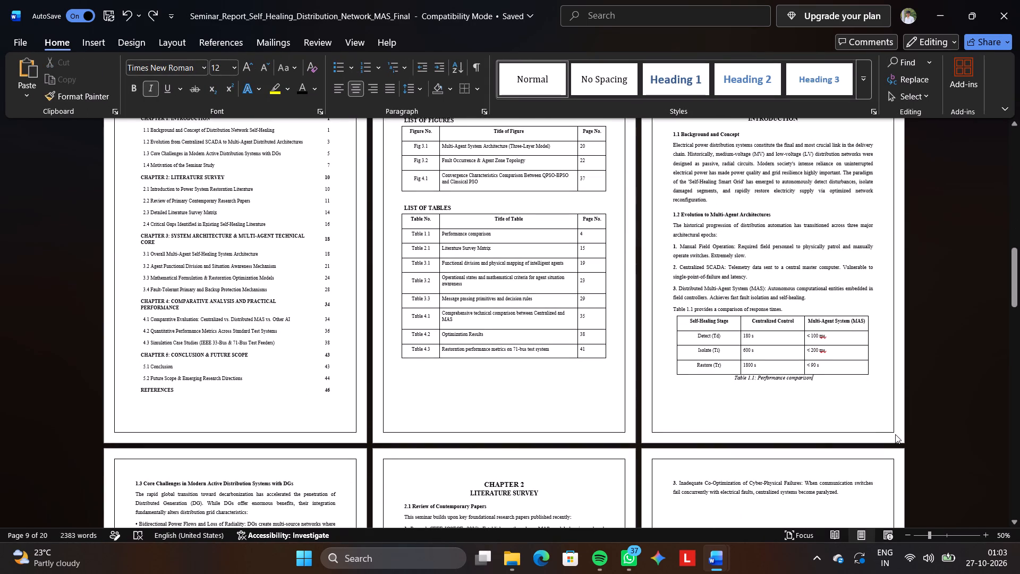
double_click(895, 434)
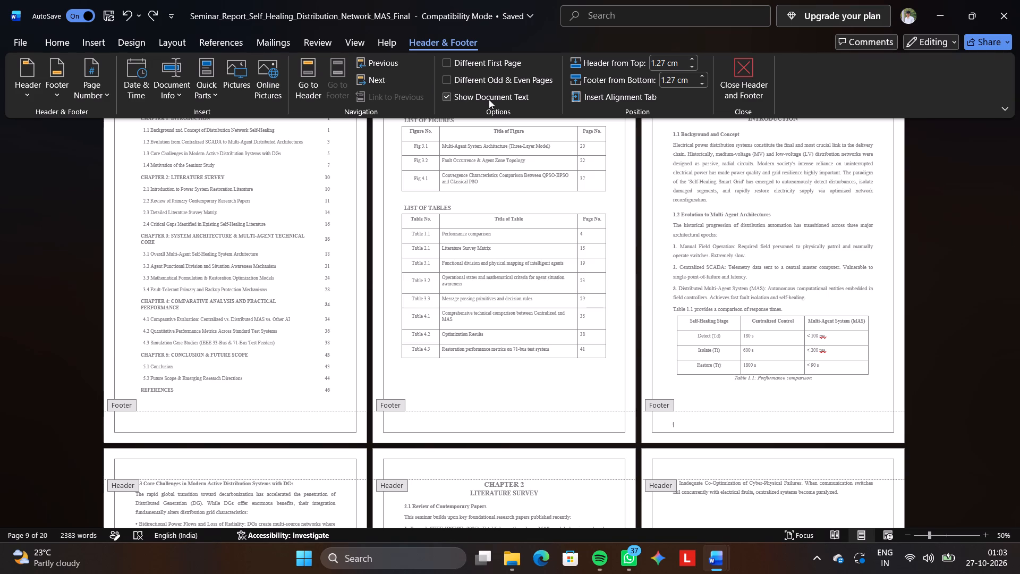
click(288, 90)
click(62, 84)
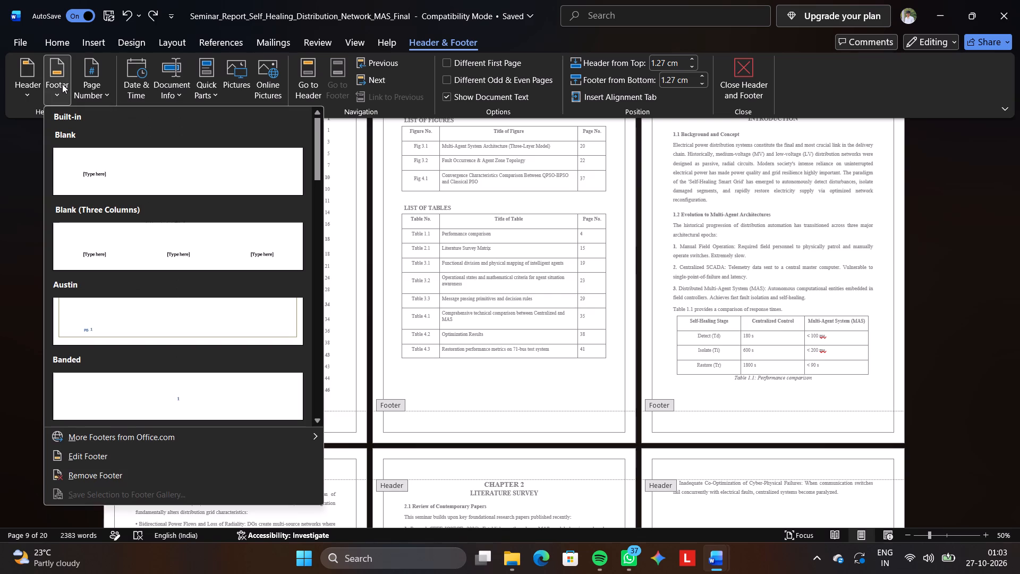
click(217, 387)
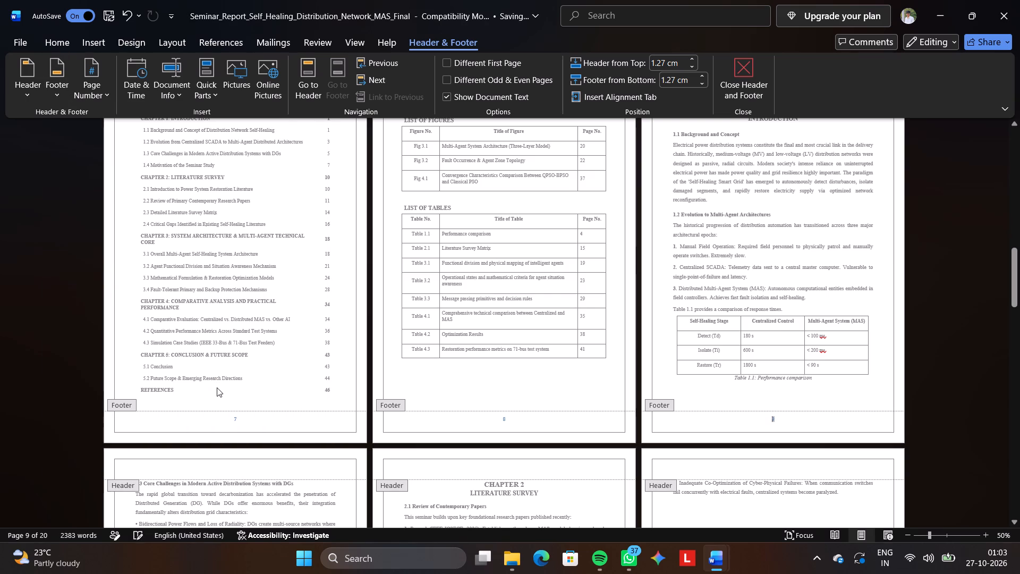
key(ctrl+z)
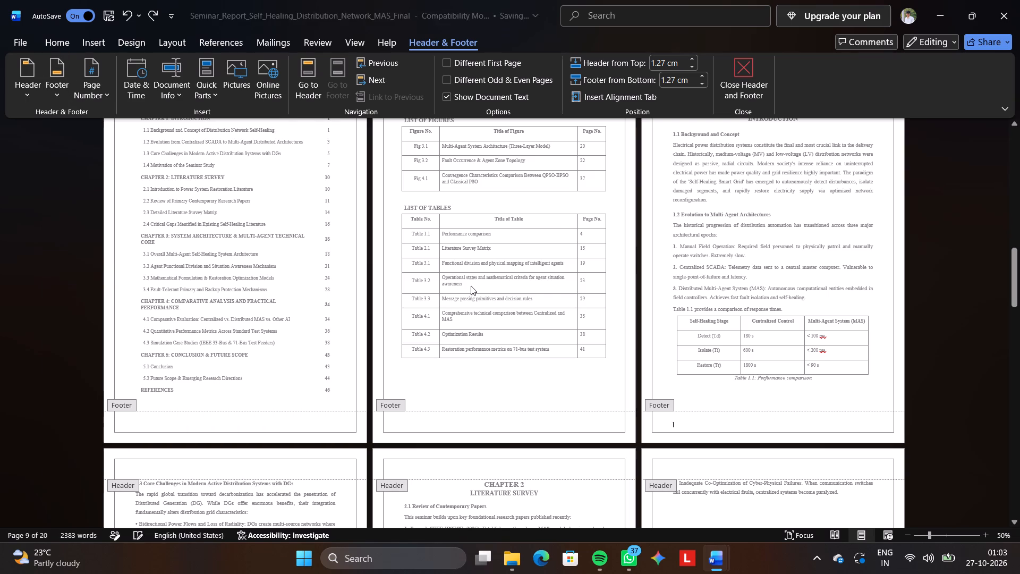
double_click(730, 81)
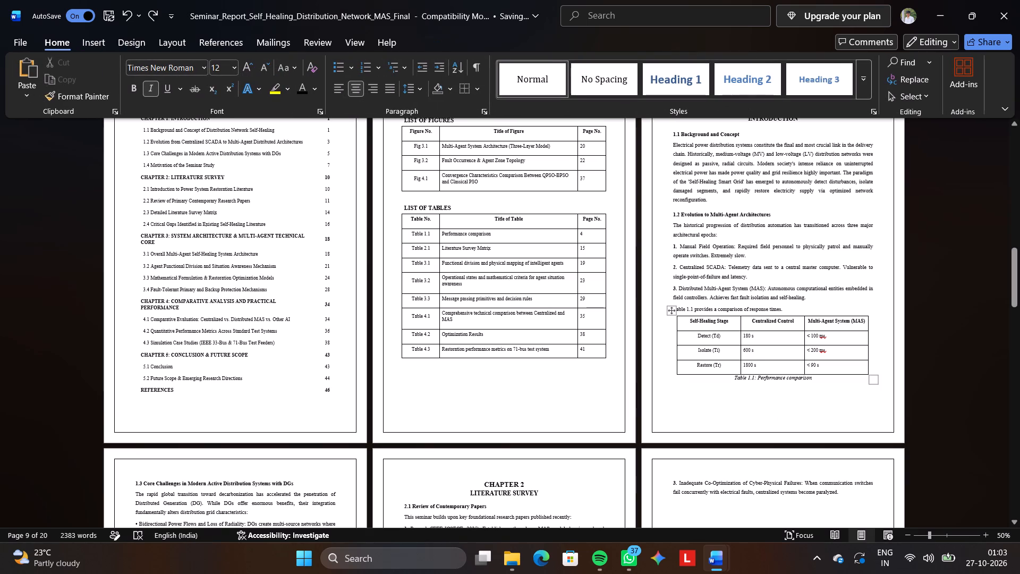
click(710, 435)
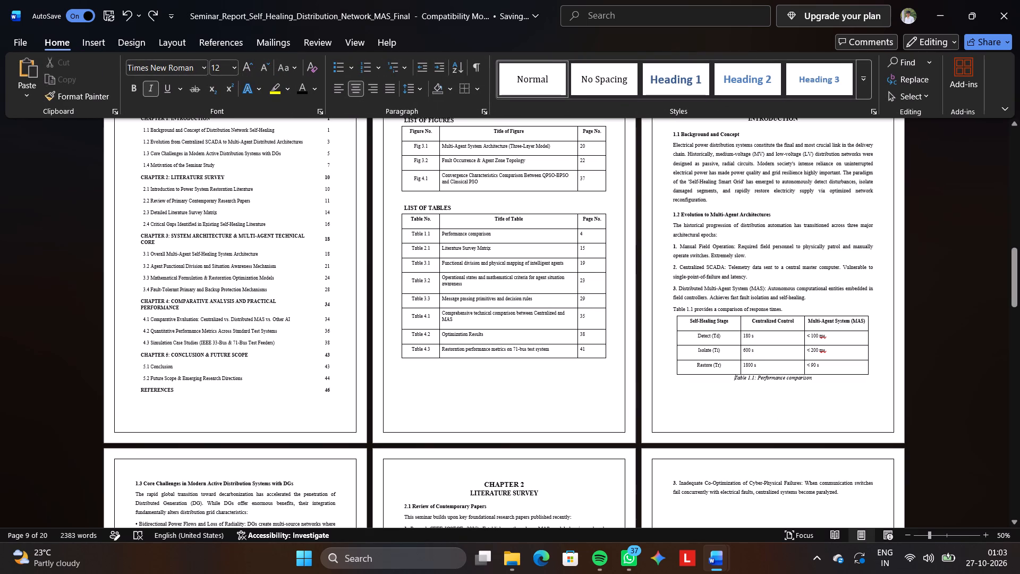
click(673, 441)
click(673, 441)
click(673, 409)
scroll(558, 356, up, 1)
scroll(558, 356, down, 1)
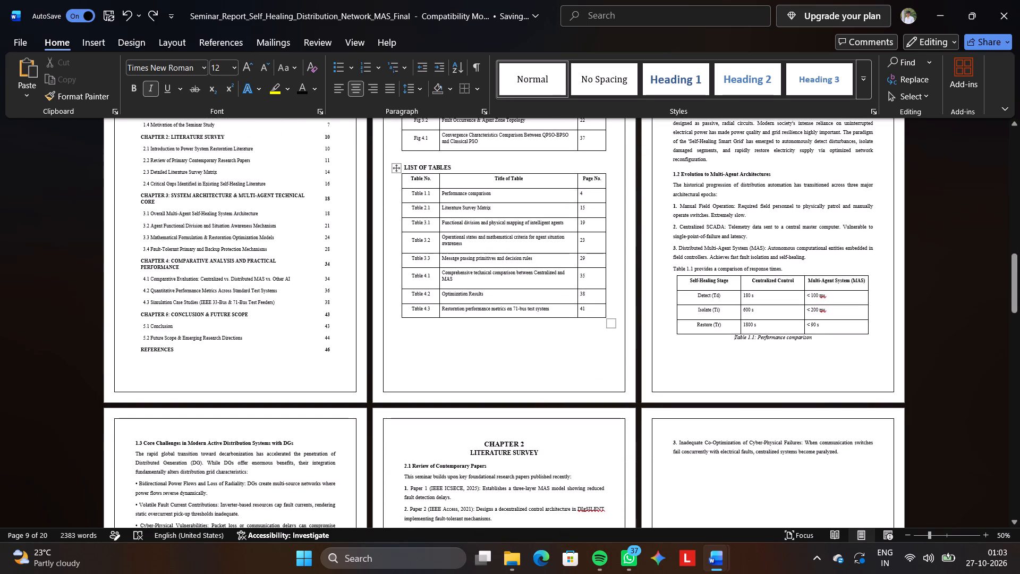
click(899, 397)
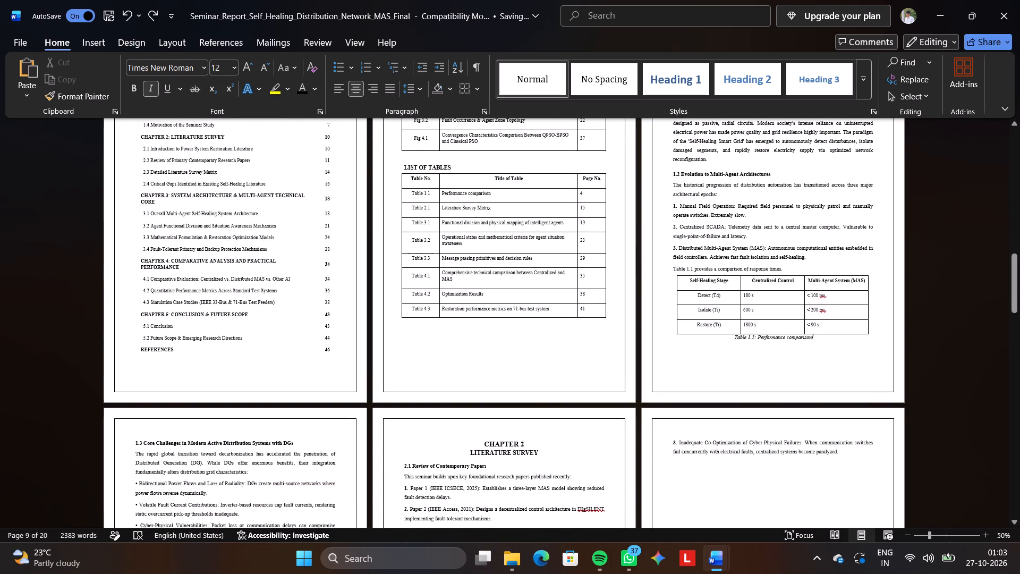
Close the Seminar_Report_Self_Healing_Distribution_Network_MAS_Final document.
click(1019, 0)
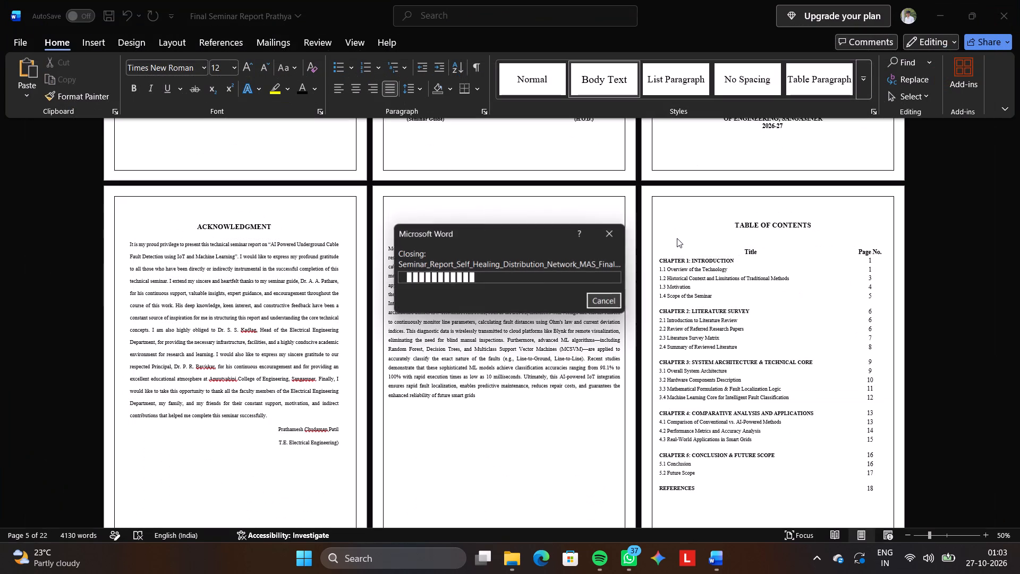
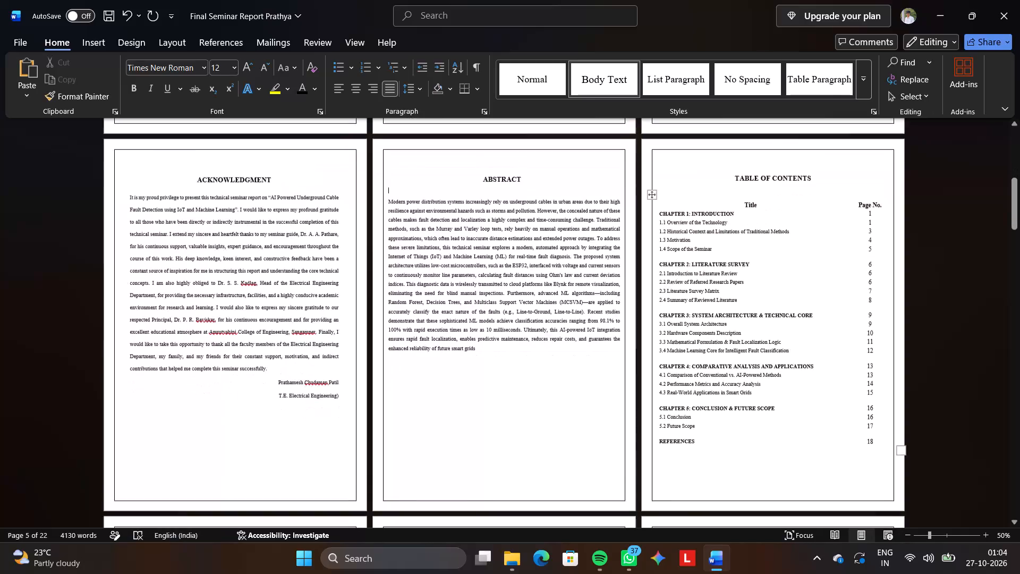
Remove the blank line above the REFERENCES heading on the last page and centre the heading.
scroll(700, 250, down, 1)
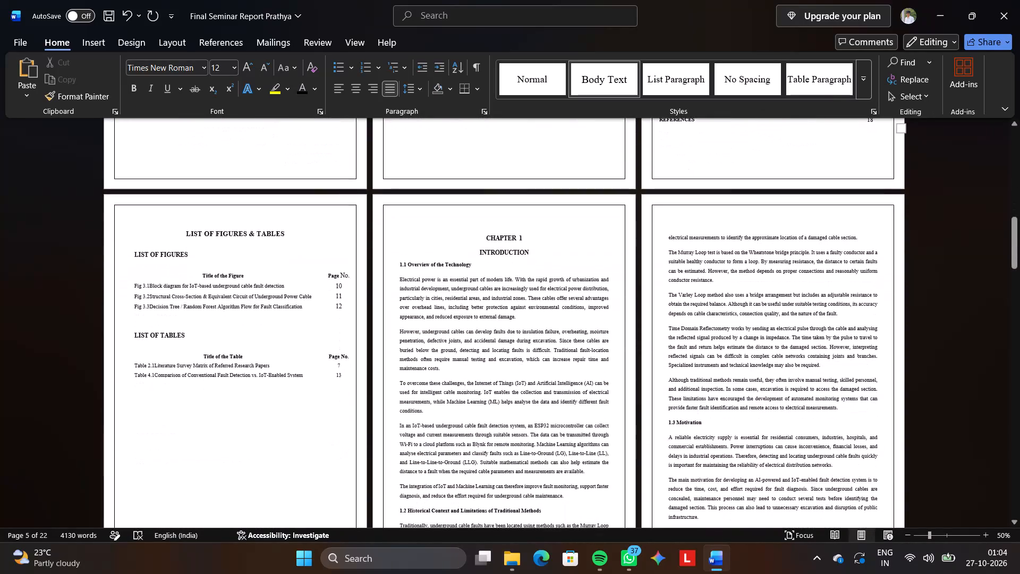
scroll(700, 250, down, 3)
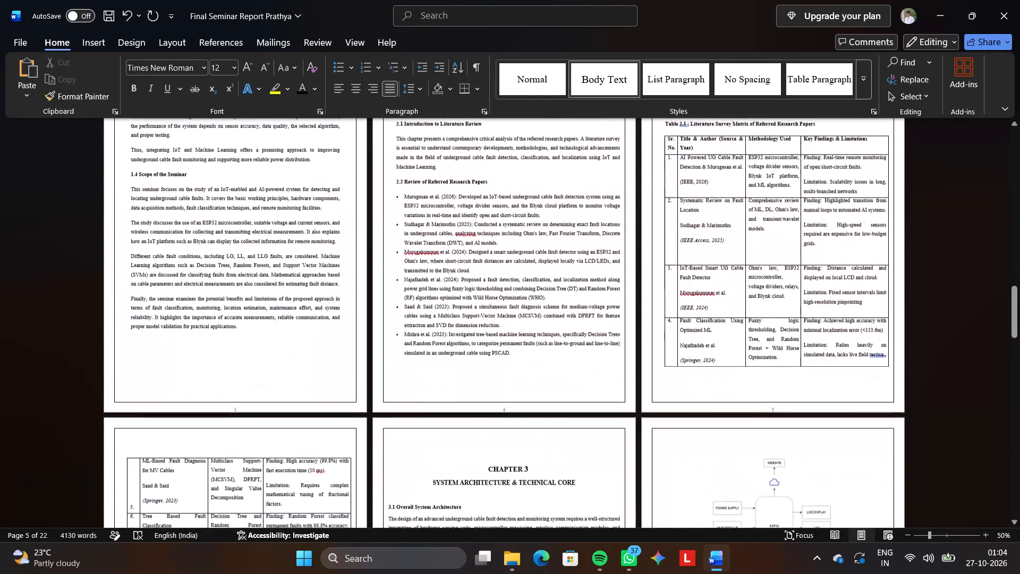
scroll(700, 250, down, 3)
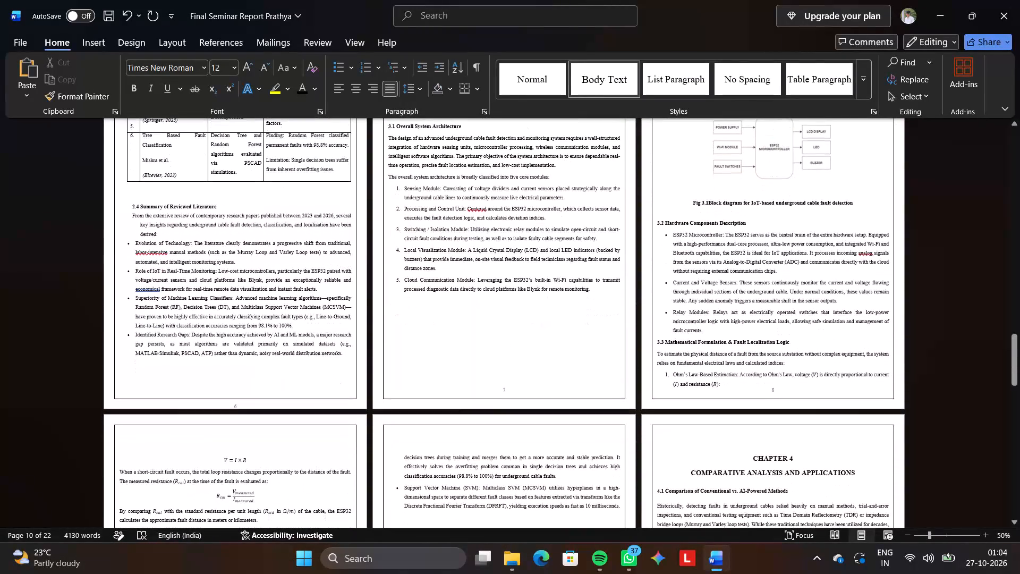
scroll(700, 250, down, 4)
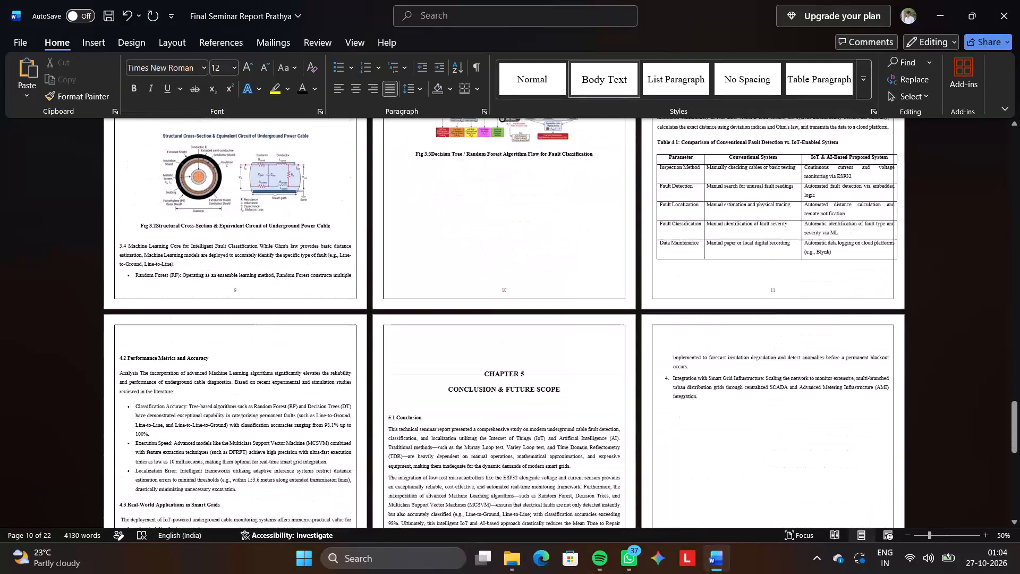
scroll(700, 250, down, 4)
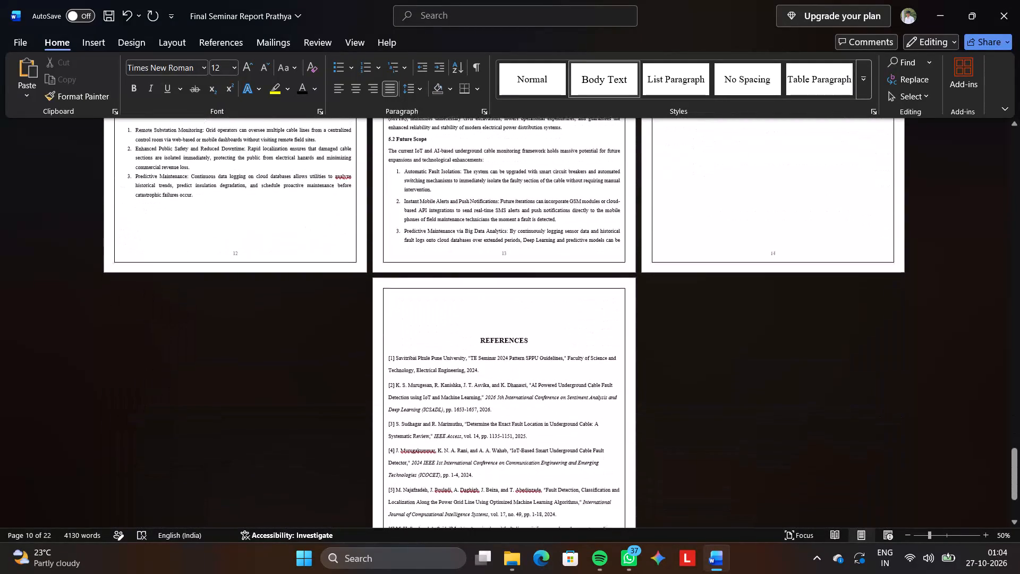
scroll(700, 250, down, 1)
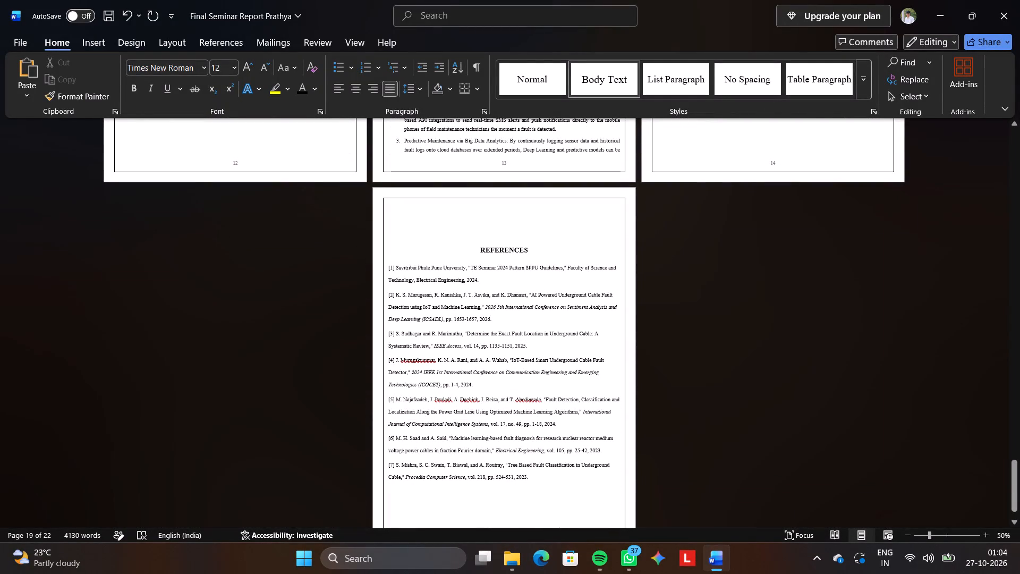
click(470, 250)
key(BackSpace)
key(BackSpace)
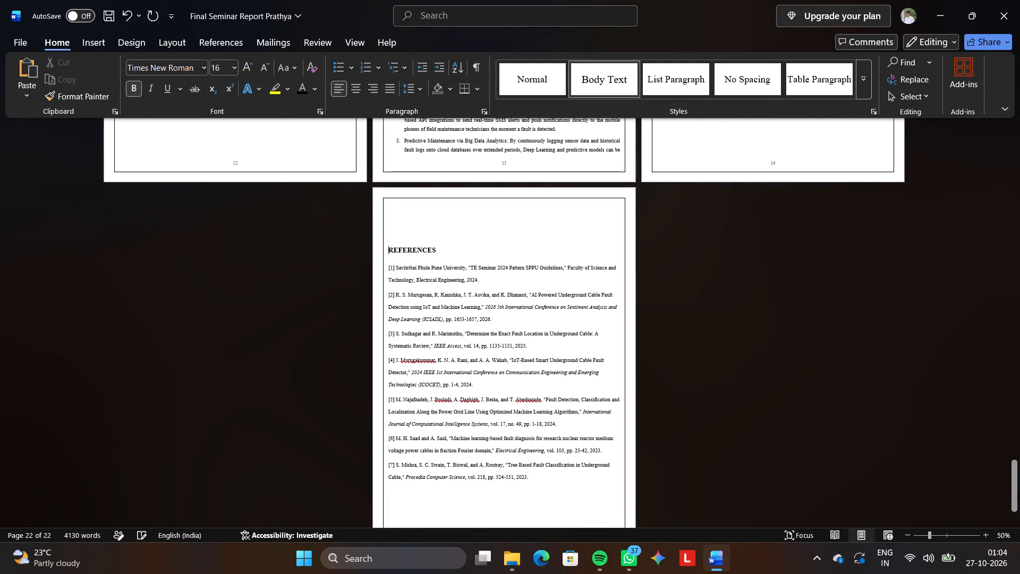
key(BackSpace)
key(Return)
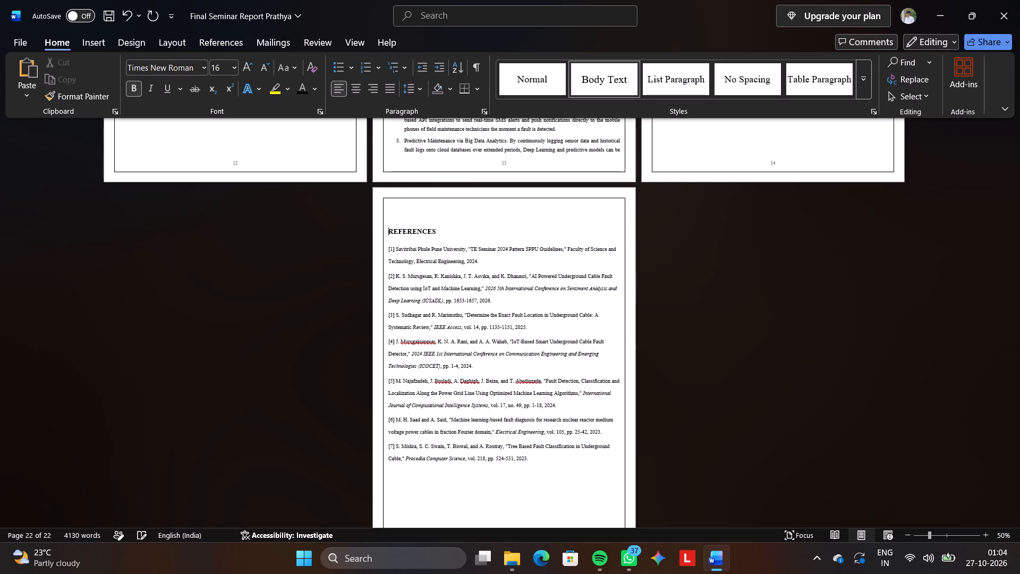
double_click(397, 228)
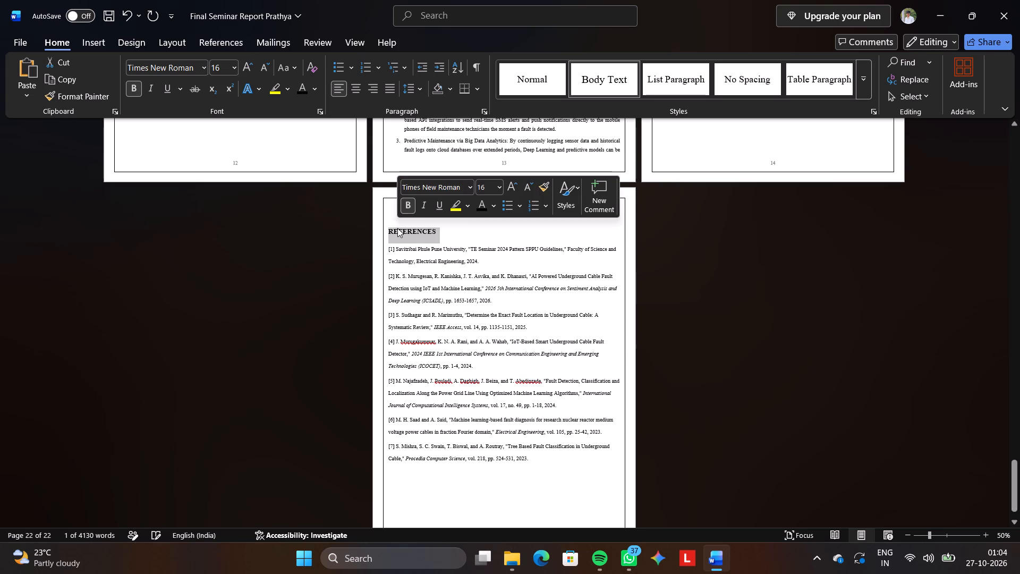
click(356, 91)
click(649, 263)
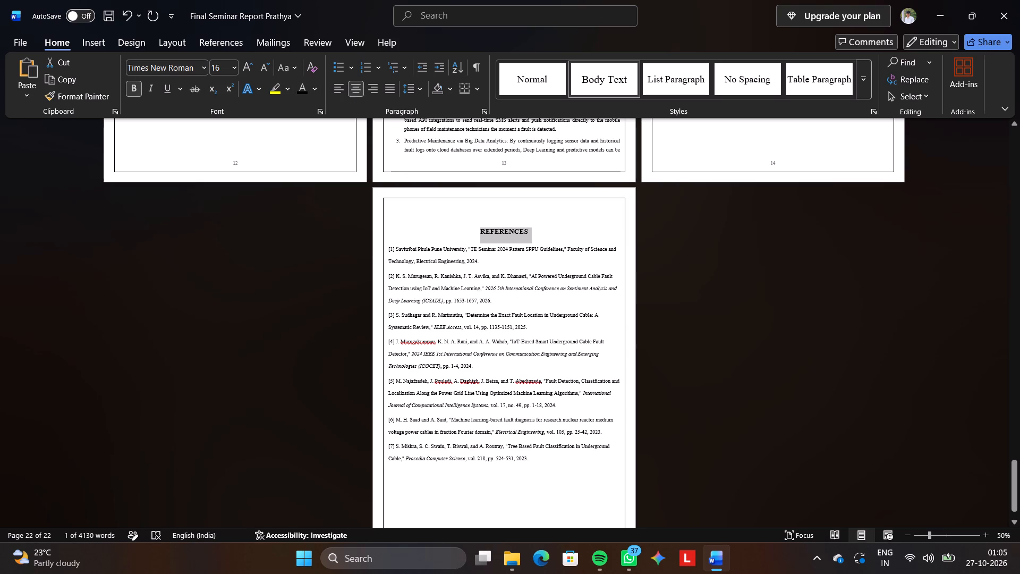
Delete the blank line above the CHAPTER 5 heading.
scroll(649, 263, up, 4)
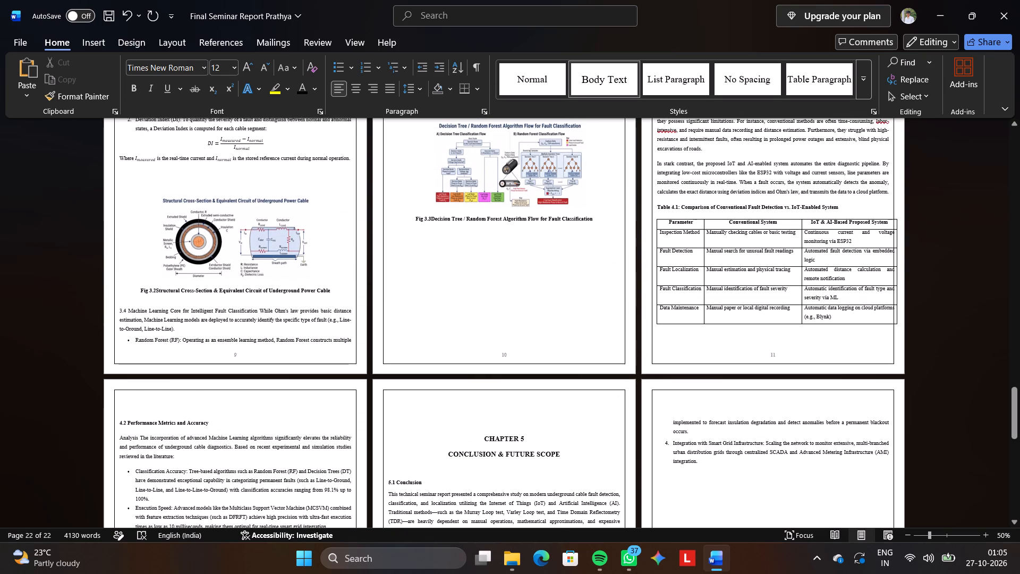
scroll(649, 263, down, 1)
click(472, 270)
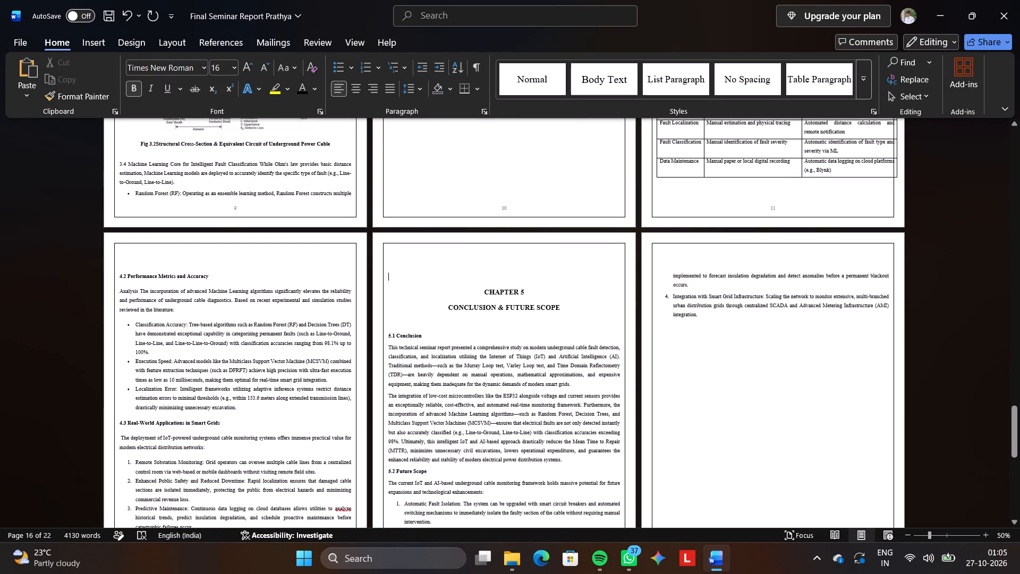
key(BackSpace)
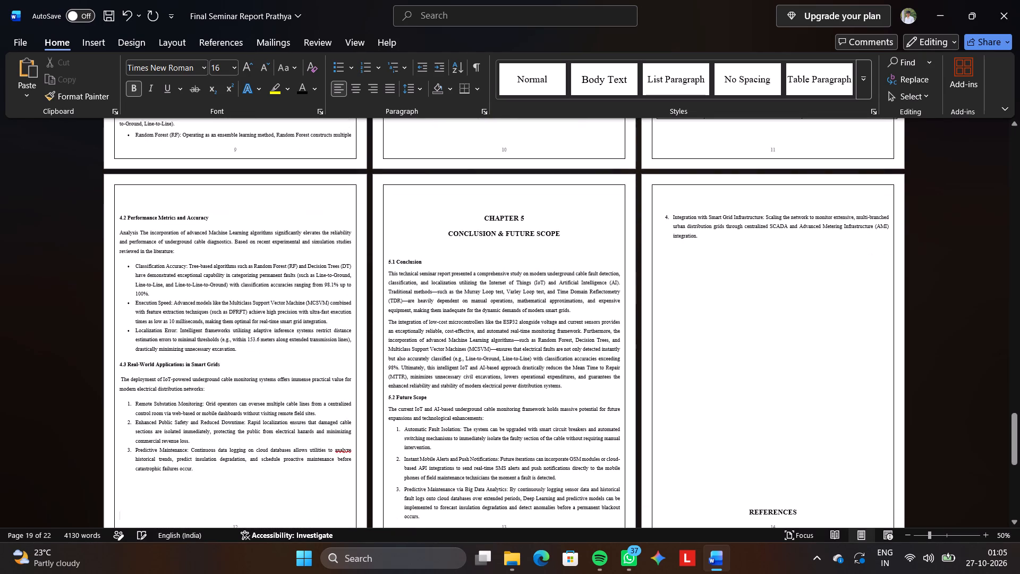
click(468, 216)
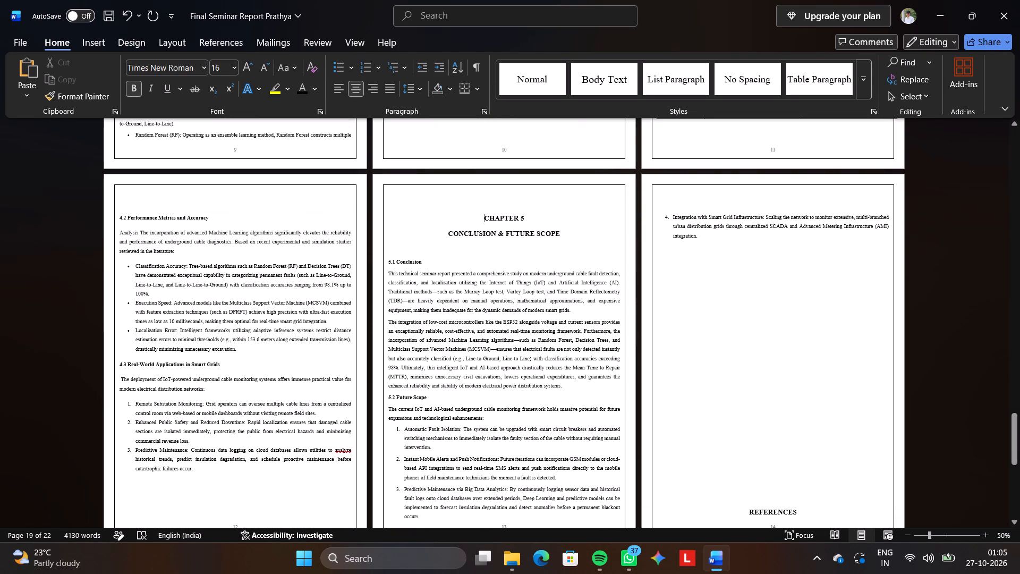
key(Up)
key(Down)
Check how the content flows across the Chapter 4, Chapter 5 and References pages.
scroll(468, 216, up, 1)
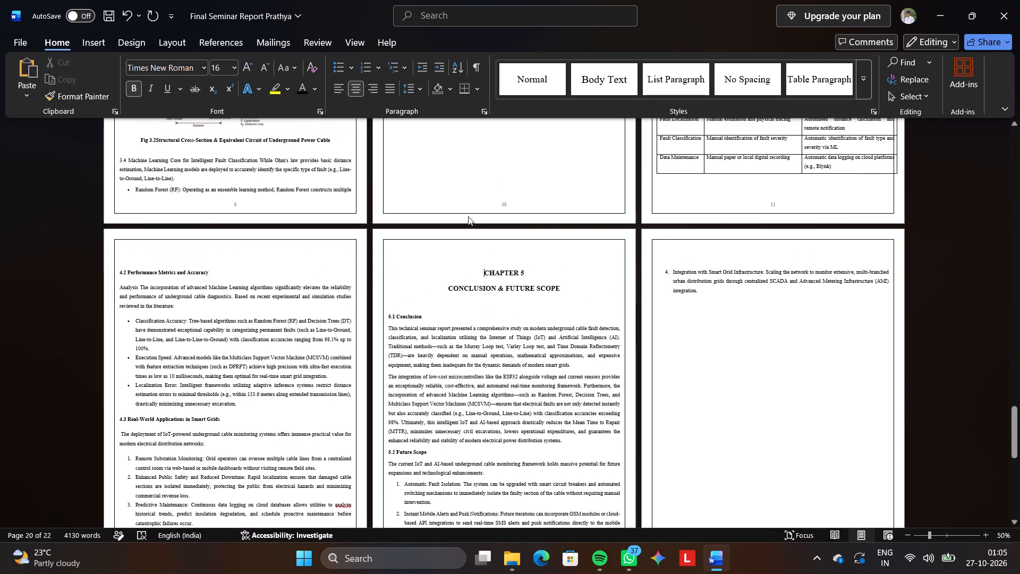
scroll(468, 216, up, 2)
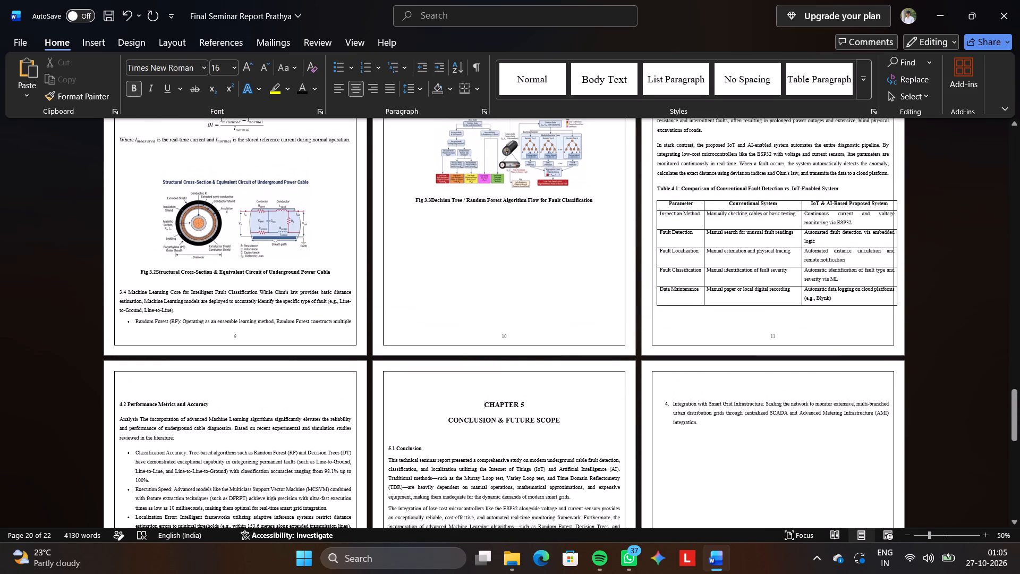
scroll(534, 367, down, 4)
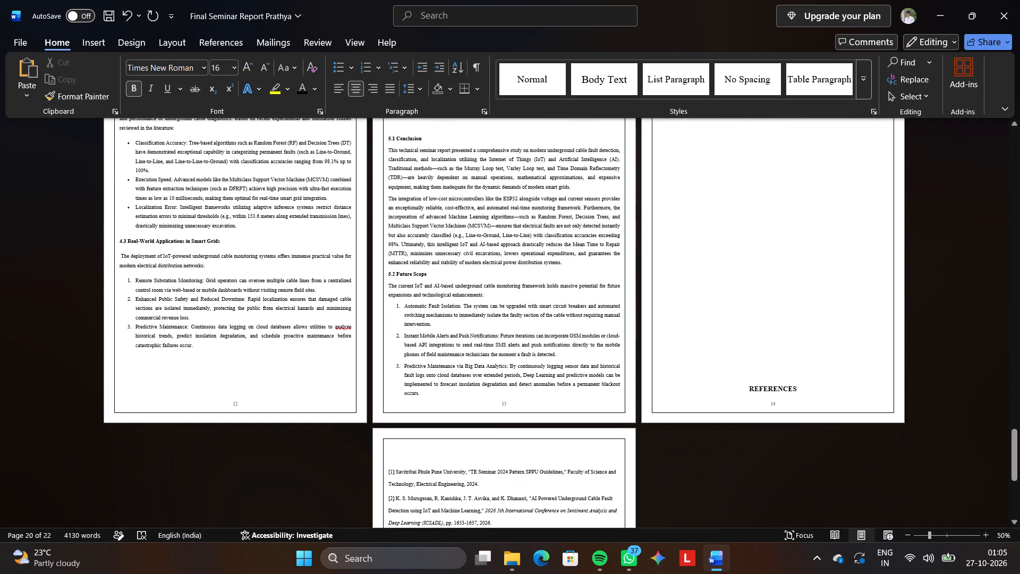
scroll(534, 367, down, 1)
scroll(534, 367, up, 1)
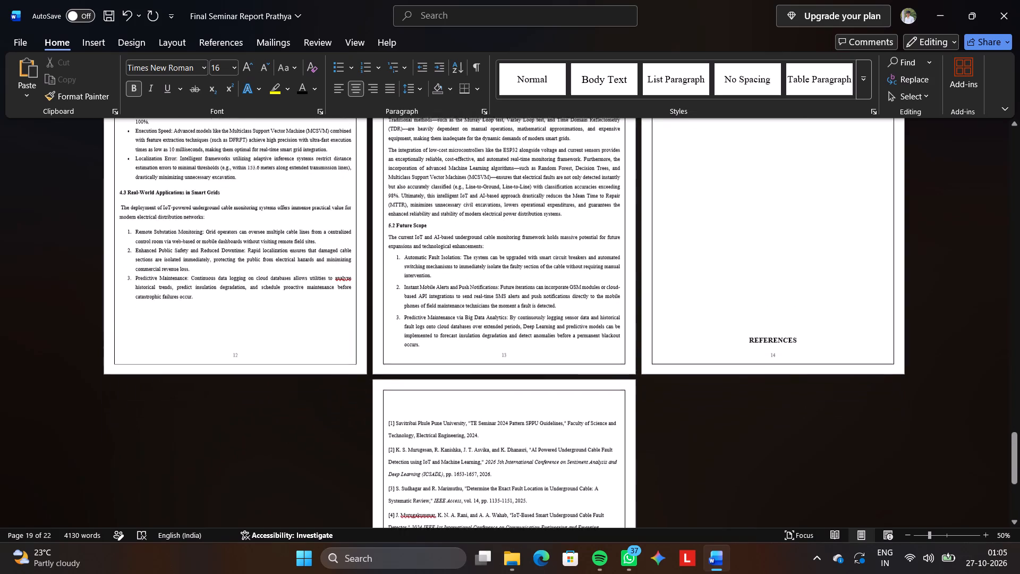
scroll(534, 367, up, 1)
scroll(534, 367, down, 8)
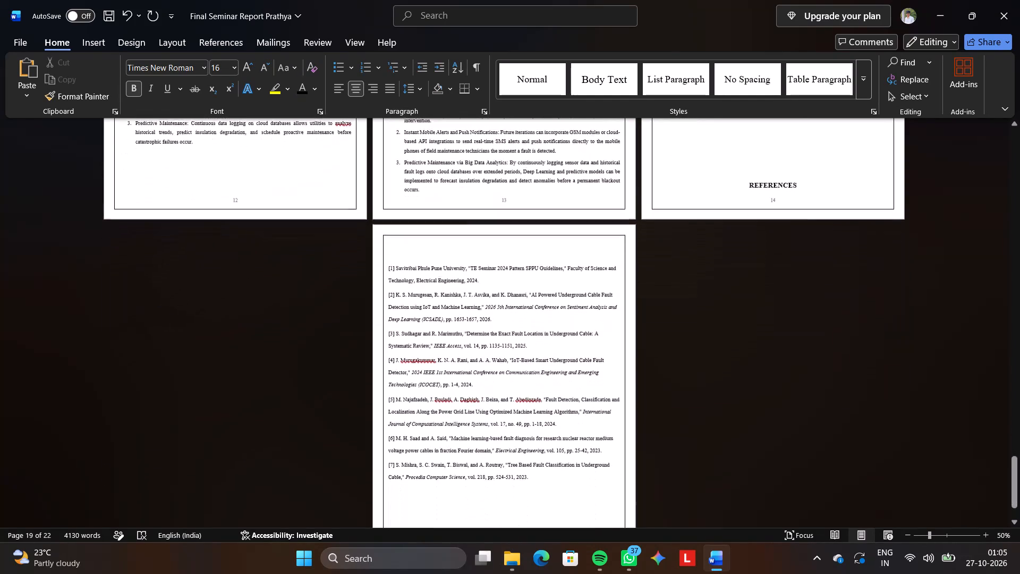
scroll(534, 367, right, 1)
scroll(534, 367, up, 1)
scroll(534, 367, right, 1)
scroll(534, 367, up, 1)
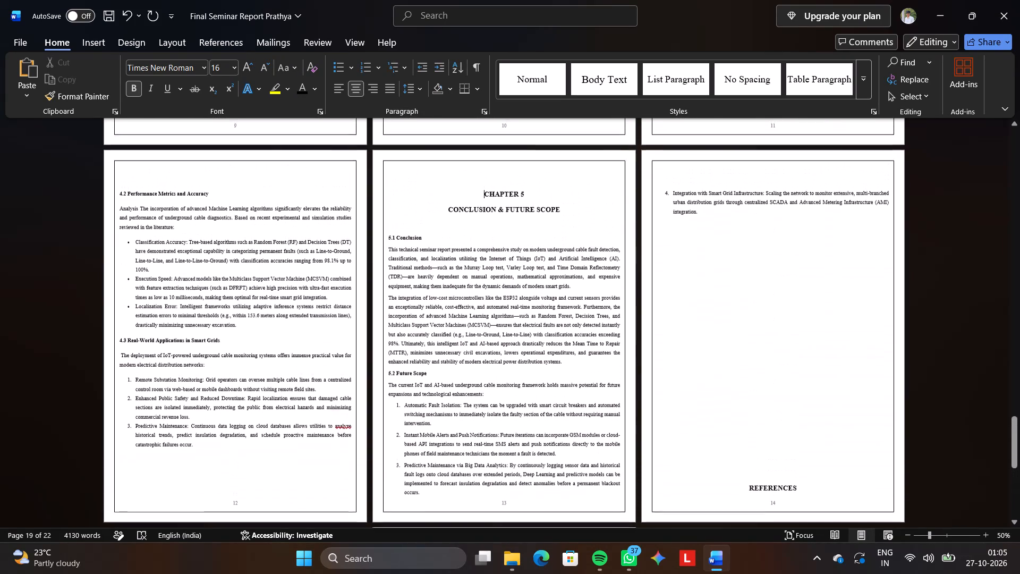
Delete the blank line between the CONCLUSION & FUTURE SCOPE heading and section 5.1 Conclusion.
click(433, 222)
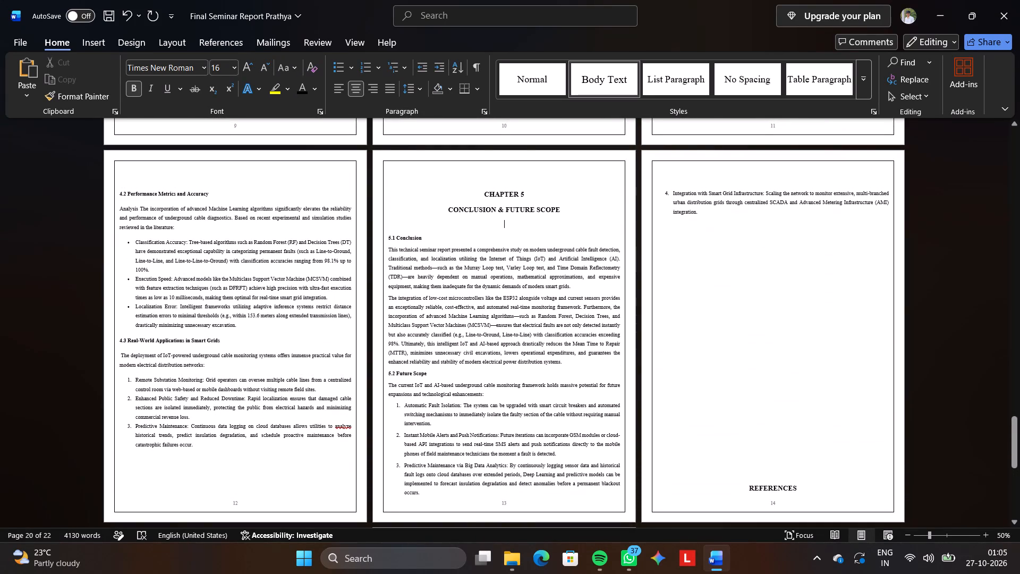
key(BackSpace)
key(BackSpace)
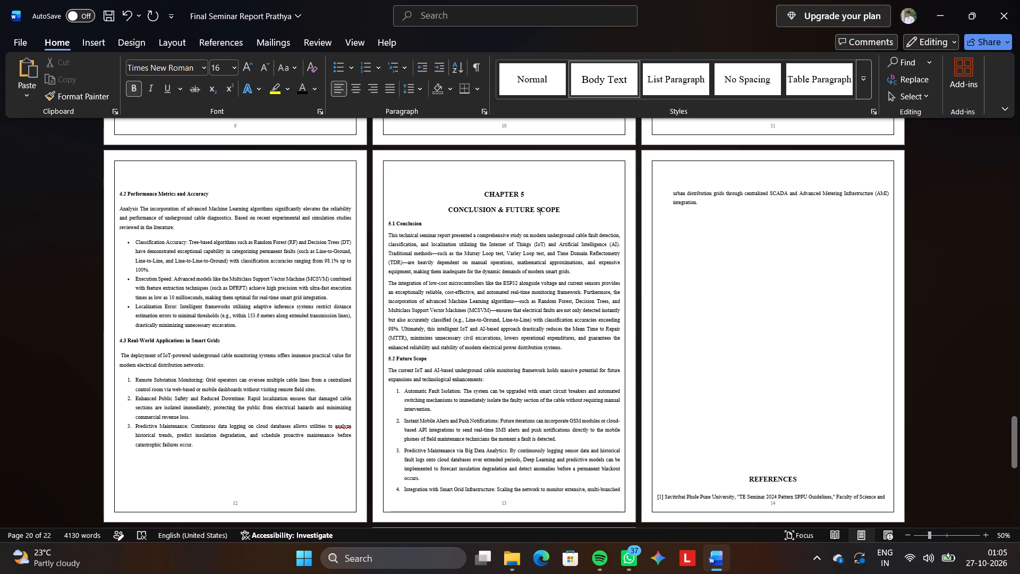
Insert a blank line above the REFERENCES heading to push it onto a new page.
scroll(433, 222, down, 2)
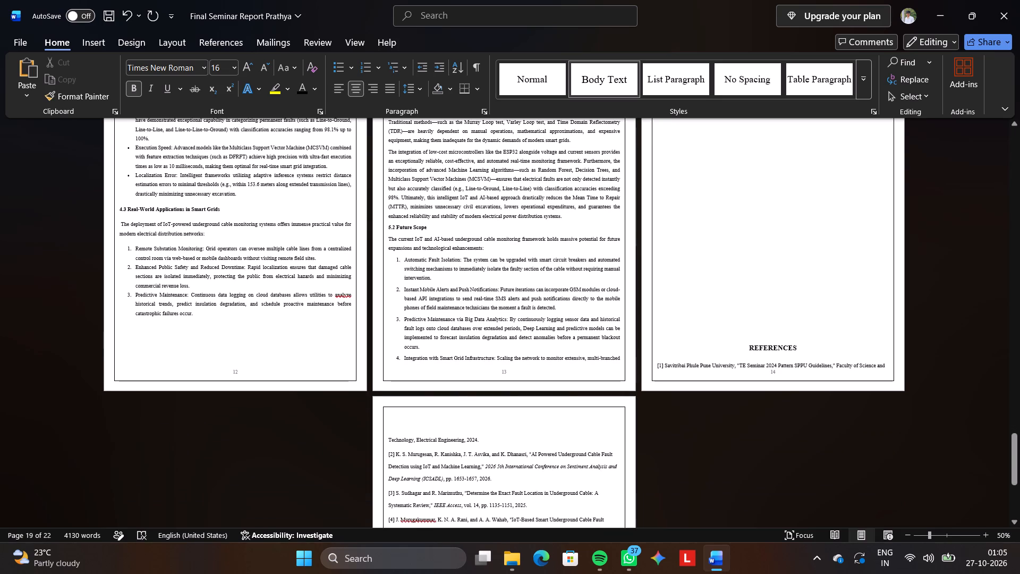
click(734, 318)
key(Return)
Look over the pages from Chapter 3 to Chapter 5 for remaining layout problems.
scroll(734, 318, up, 1)
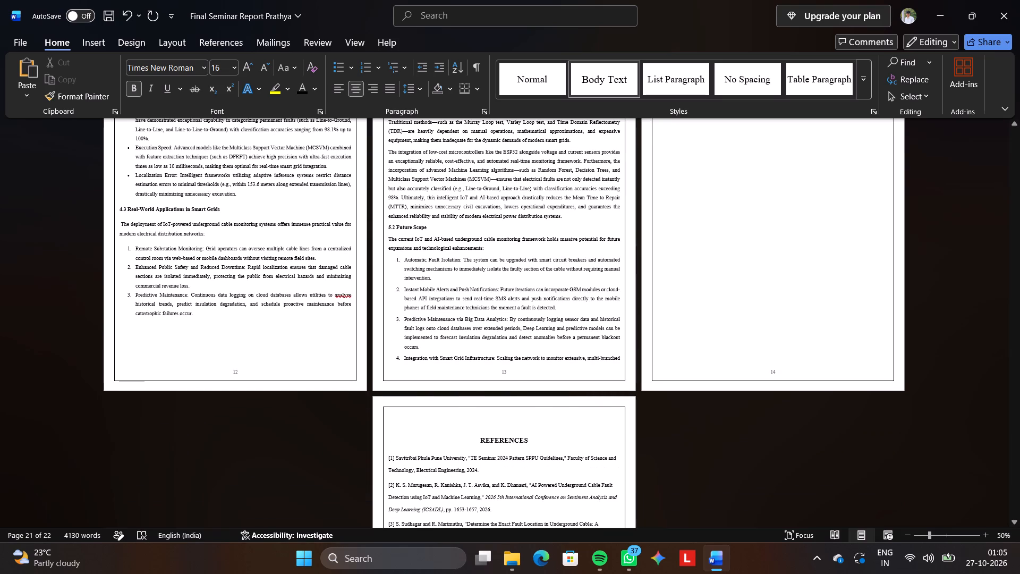
scroll(734, 318, up, 1)
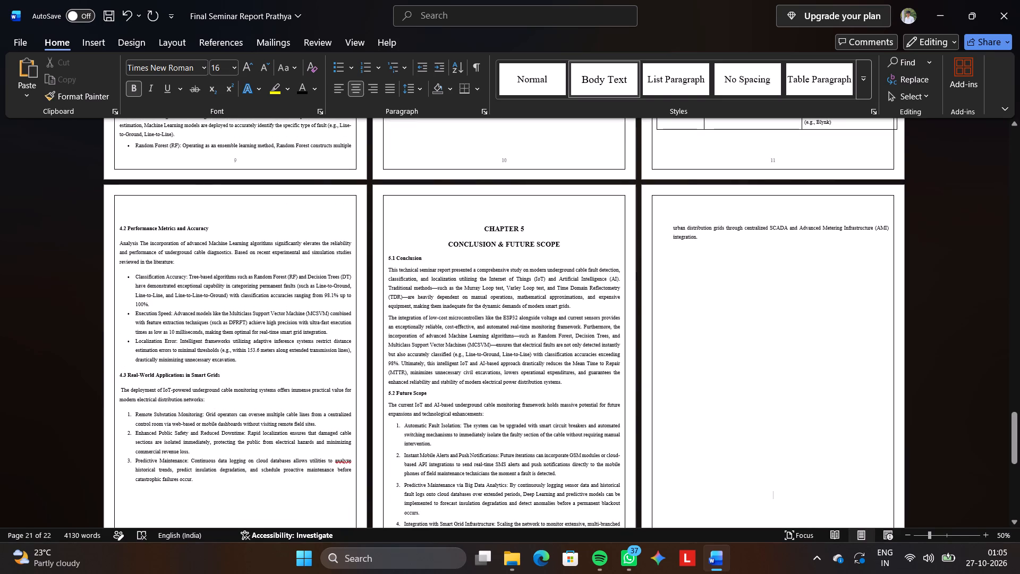
scroll(734, 318, up, 2)
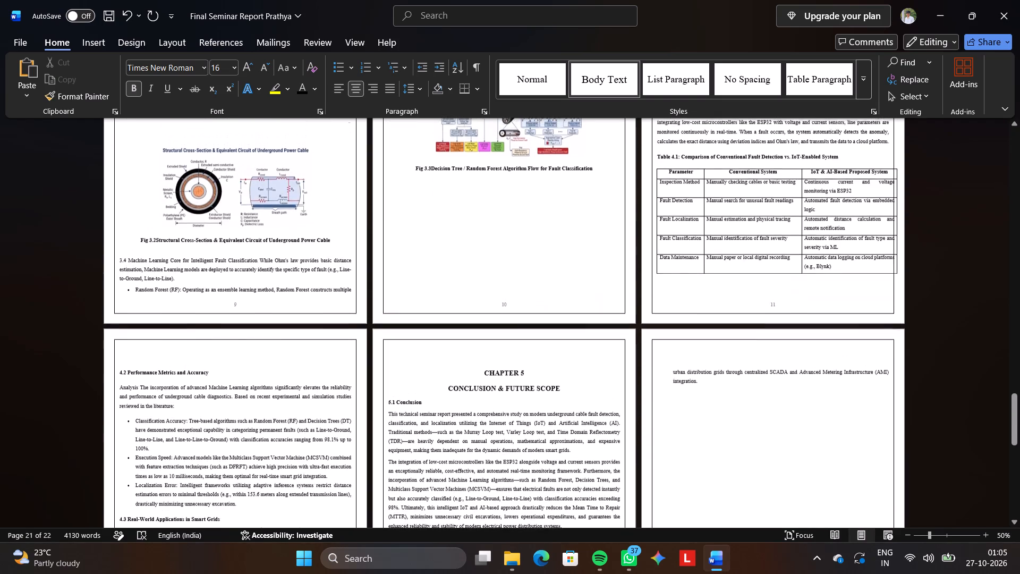
scroll(734, 318, up, 1)
scroll(734, 318, right, 1)
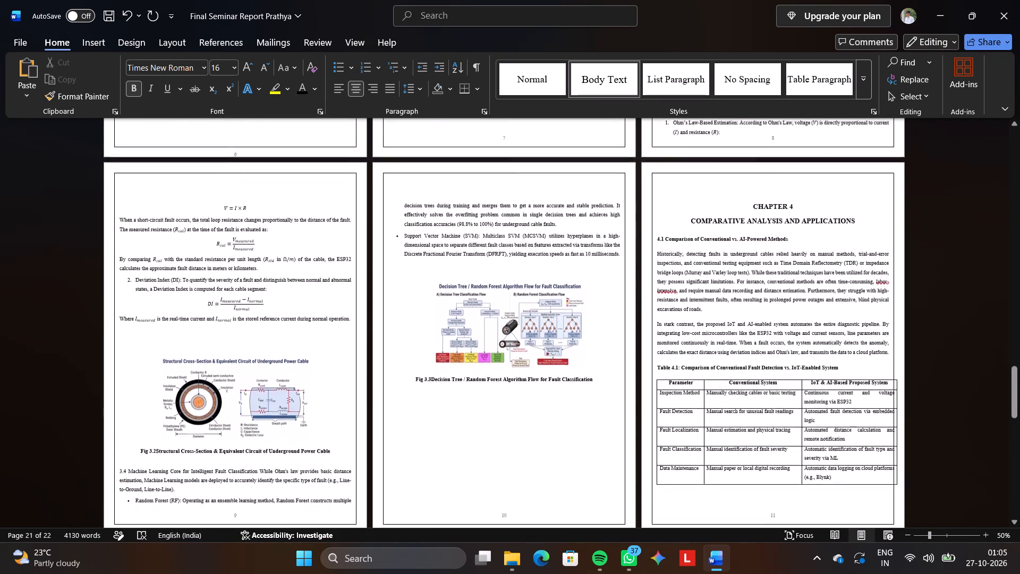
scroll(734, 318, right, 1)
ctrl+scroll(734, 318, up, 1)
ctrl+scroll(734, 318, down, 1)
scroll(734, 318, down, 1)
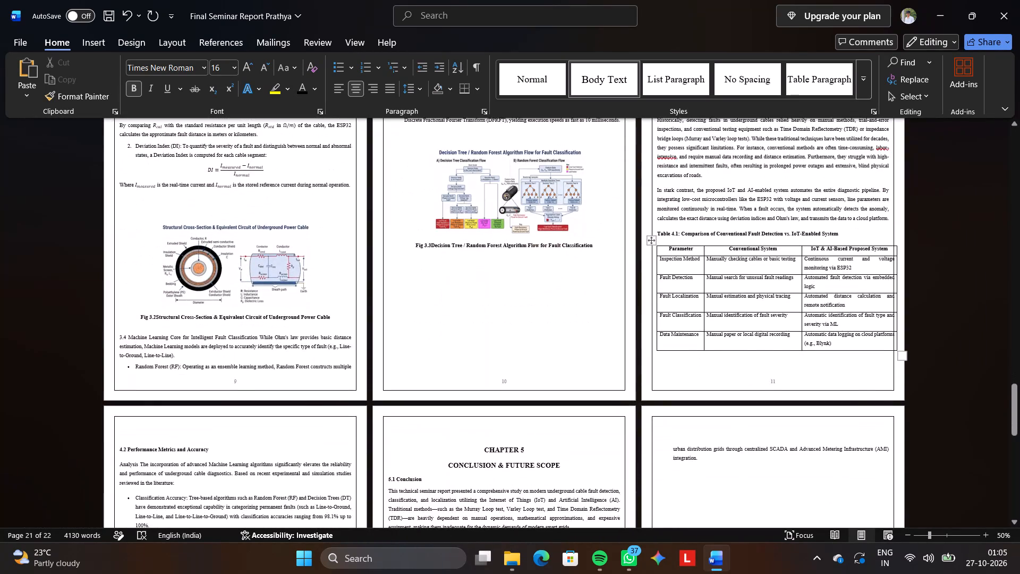
scroll(734, 318, down, 2)
Narrow Table 4.1, the fault detection comparison in Chapter 4, to fit inside the page border.
scroll(734, 318, up, 1)
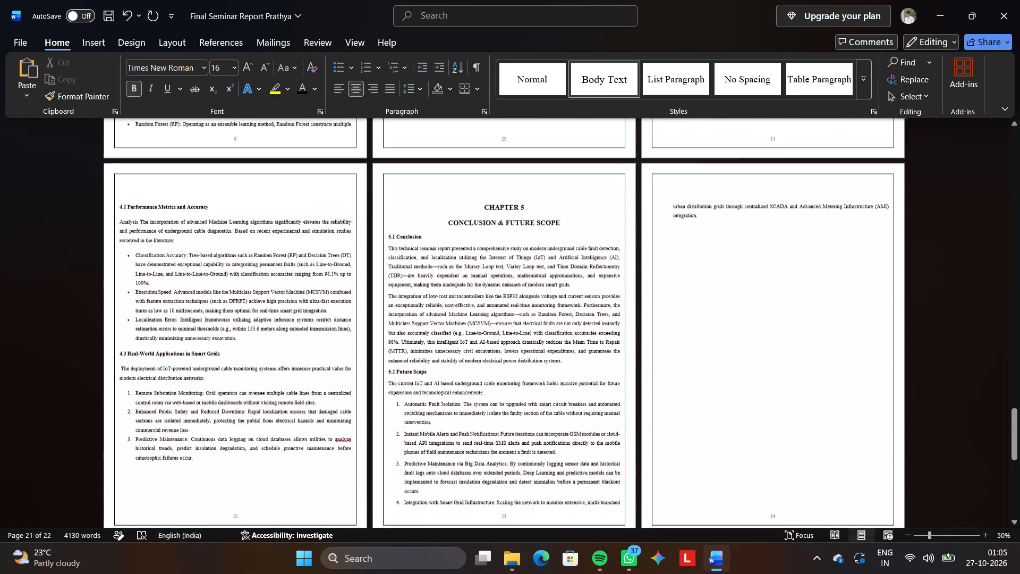
scroll(734, 318, up, 3)
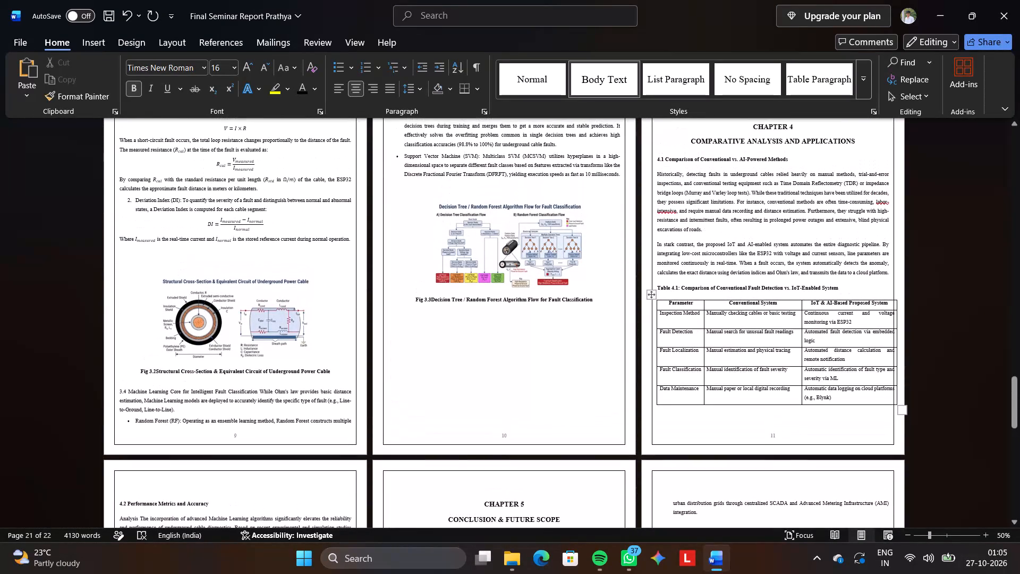
drag(904, 409, 895, 411)
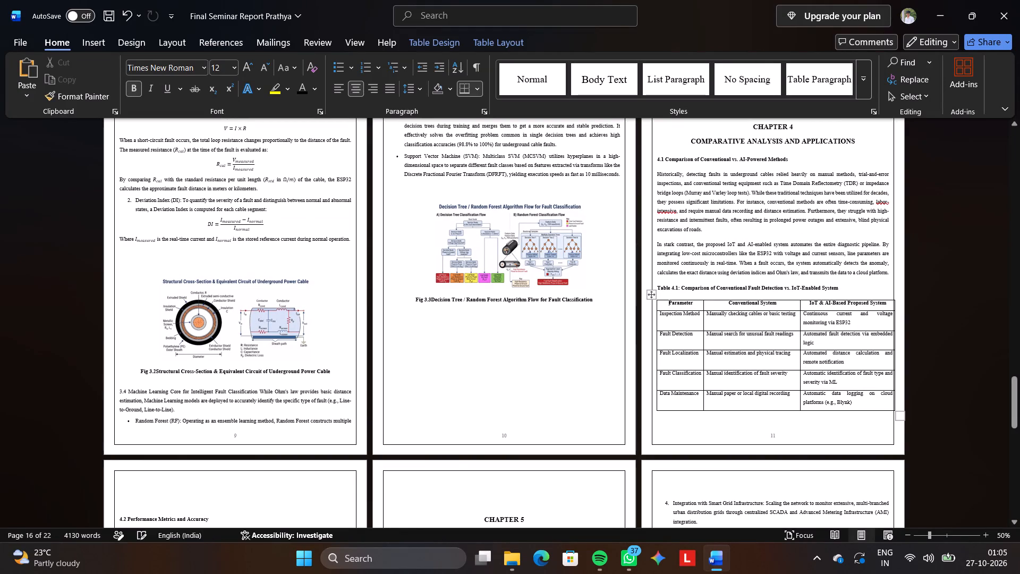
drag(901, 418, 898, 418)
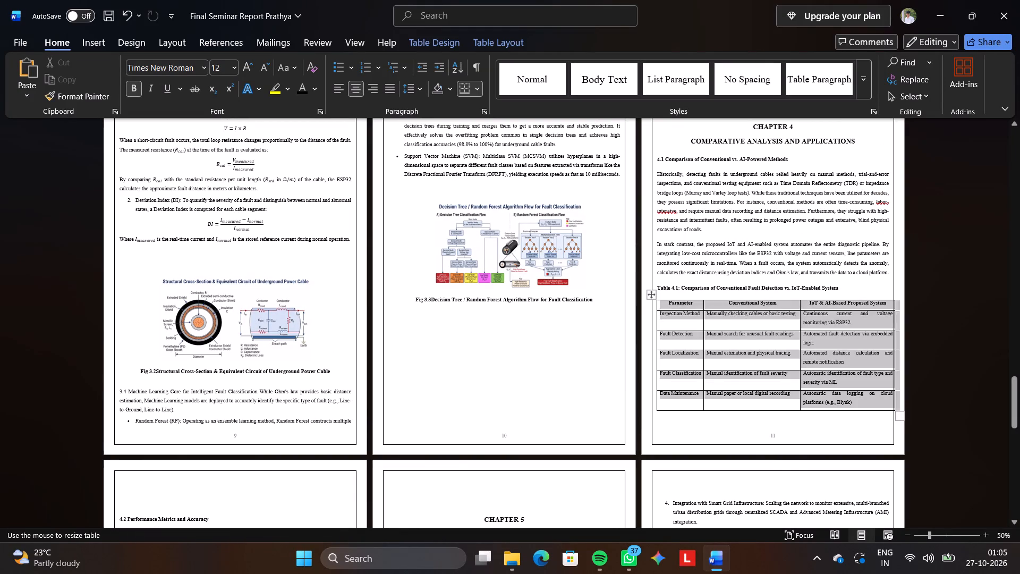
drag(898, 418, 890, 419)
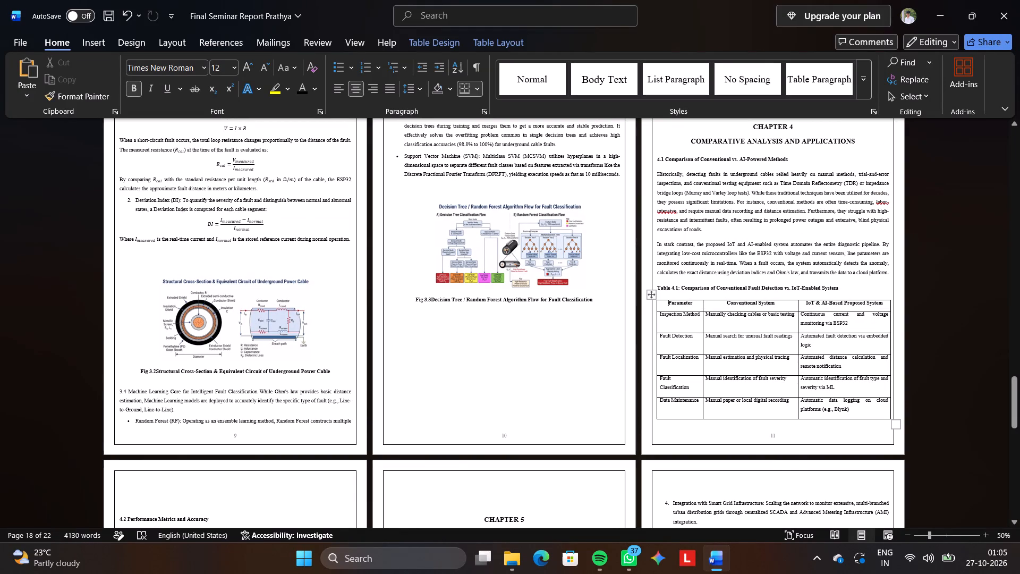
click(890, 419)
drag(890, 419, 882, 421)
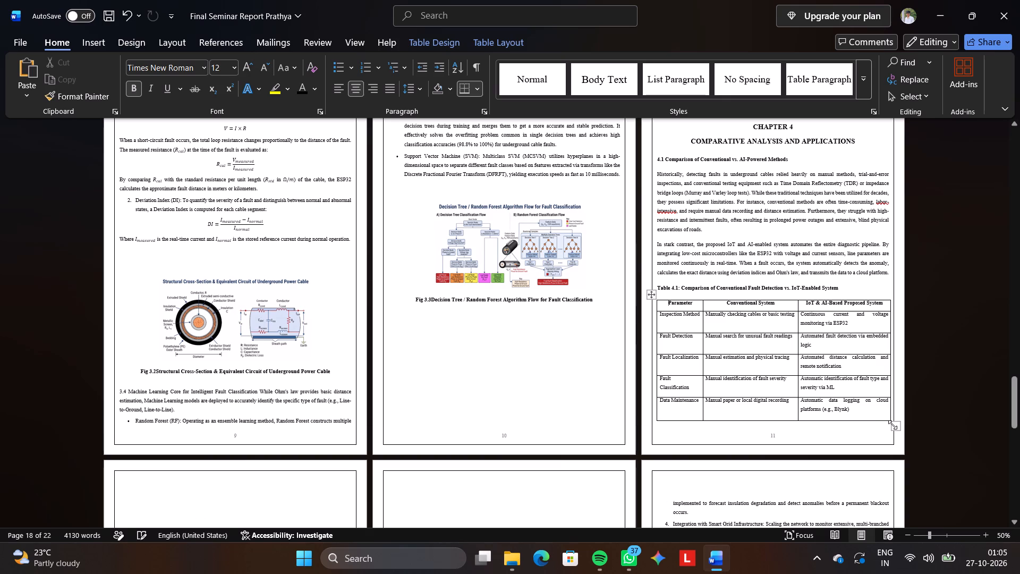
Narrow Table 4.1 slightly more to leave a gap between its edge and the page border.
drag(893, 425, 888, 426)
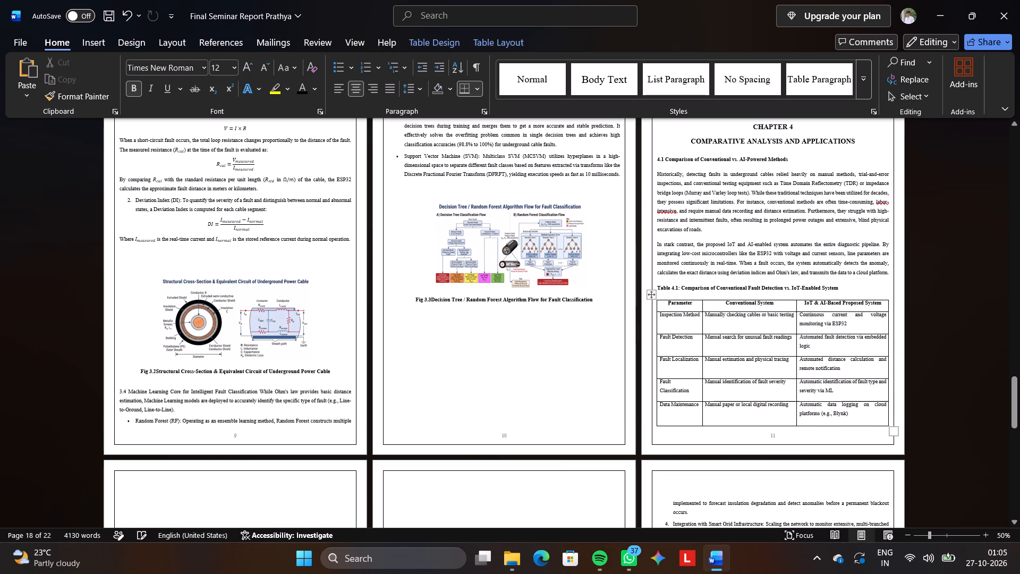
Set the CHAPTER 3 heading's font size to 16 and check the size of the chapter title beneath it.
scroll(877, 391, up, 2)
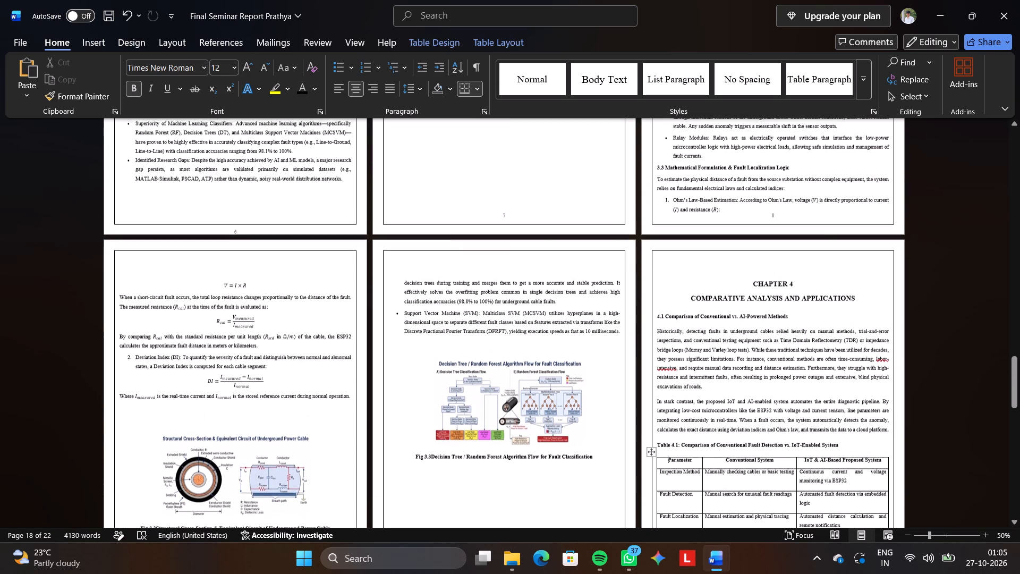
scroll(877, 391, up, 3)
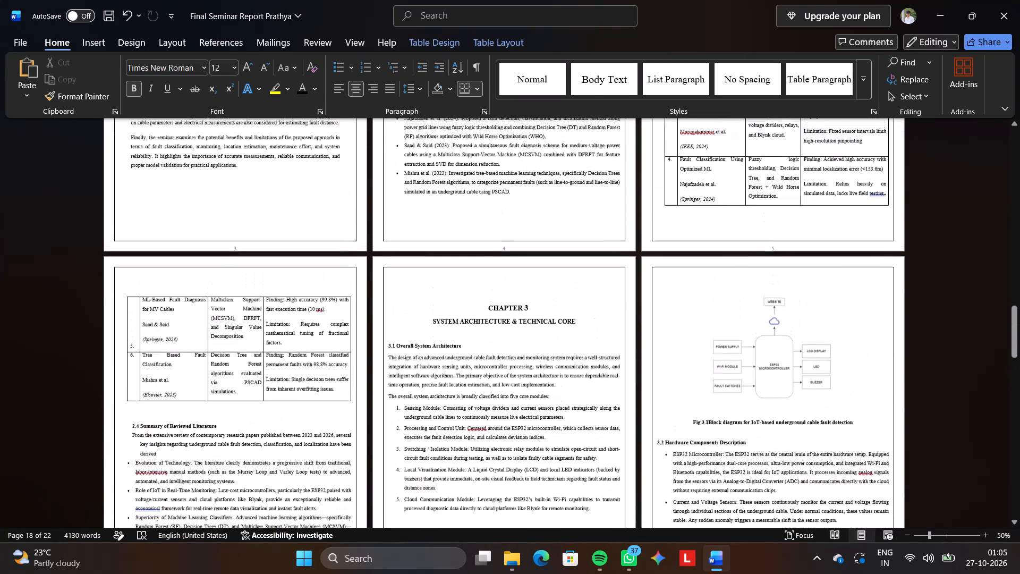
click(496, 292)
click(488, 296)
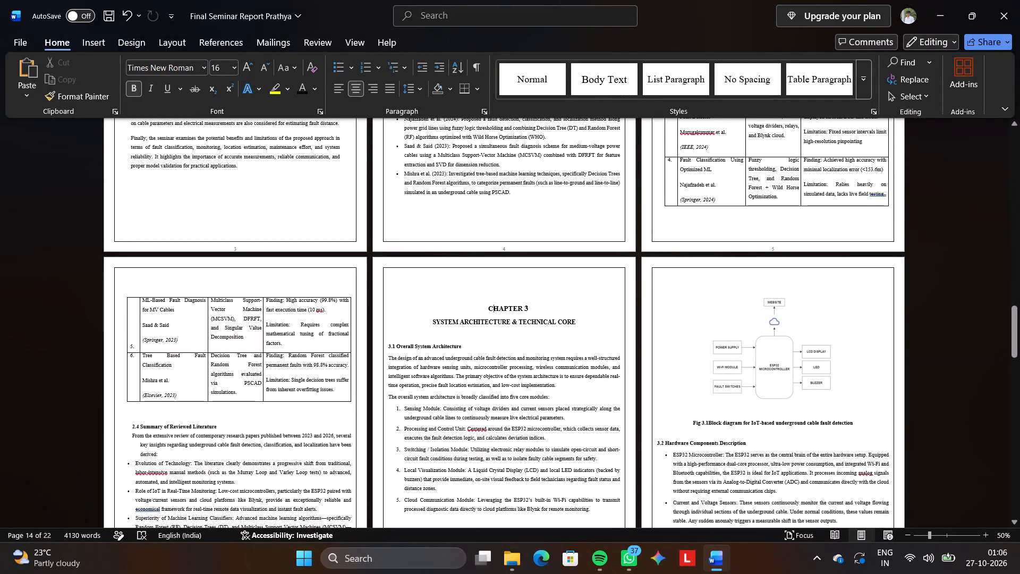
key(Up)
key(Left)
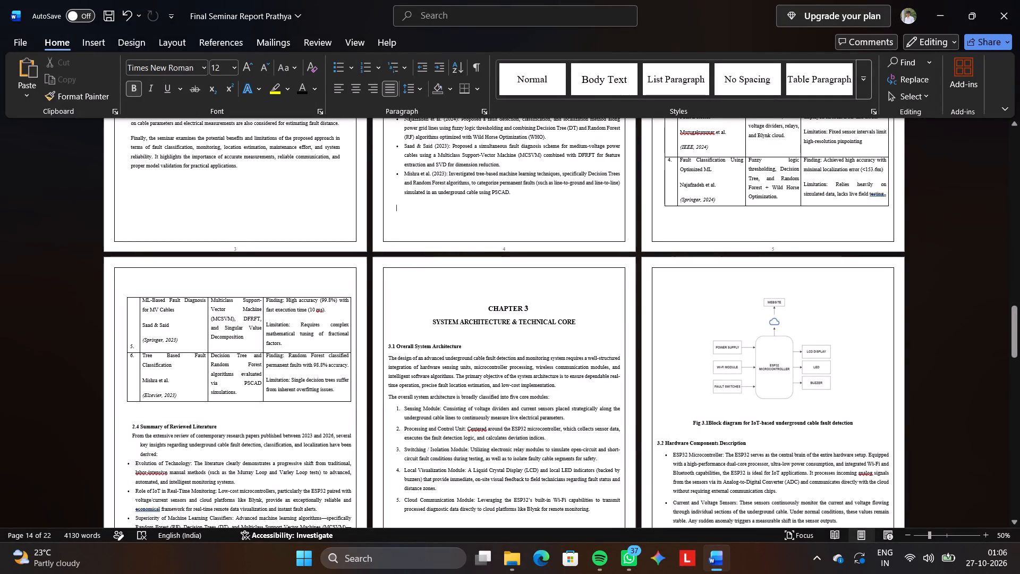
key(Left)
drag(489, 311, 539, 307)
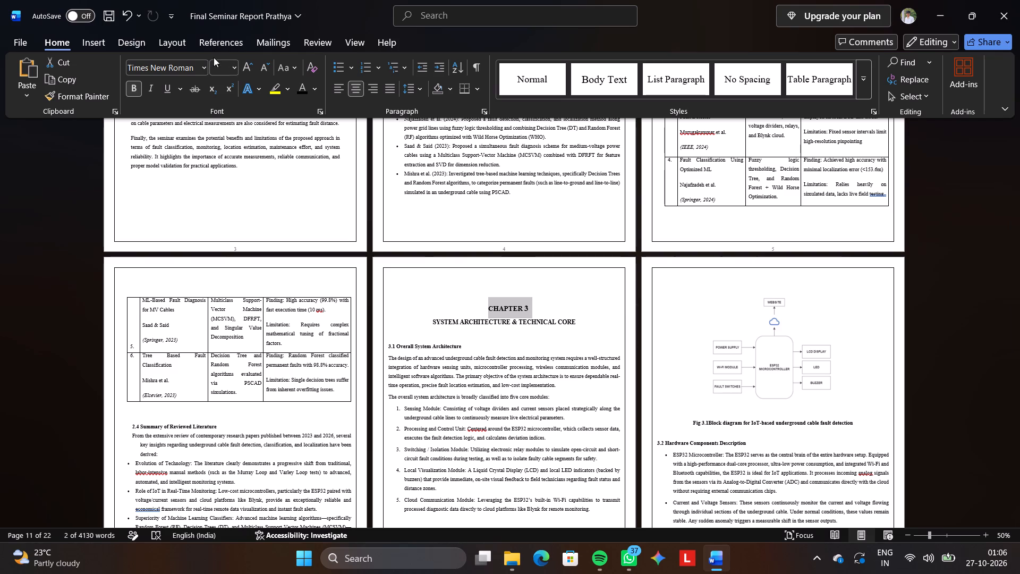
click(219, 65)
text(16)
key(Return)
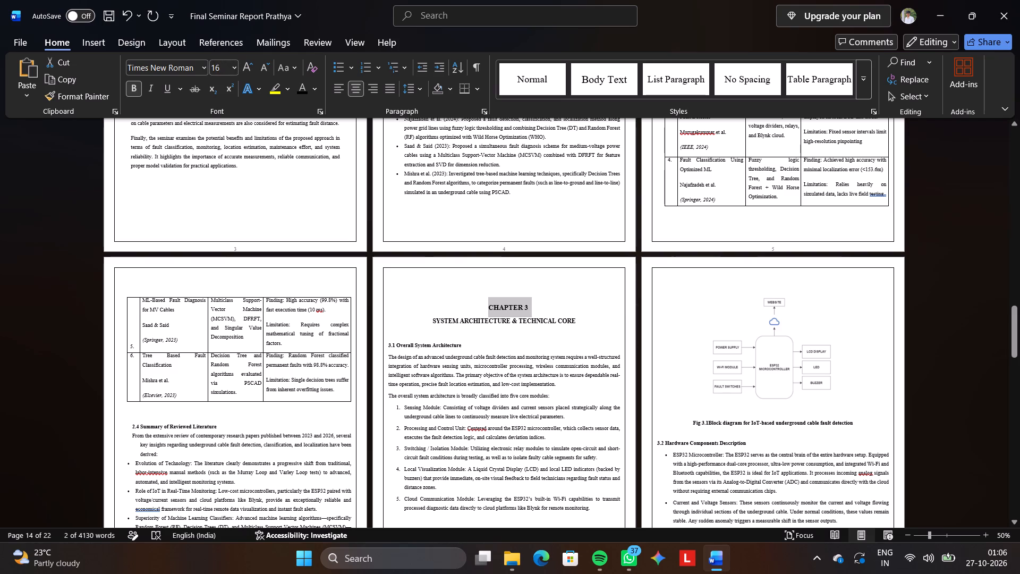
drag(430, 323, 547, 323)
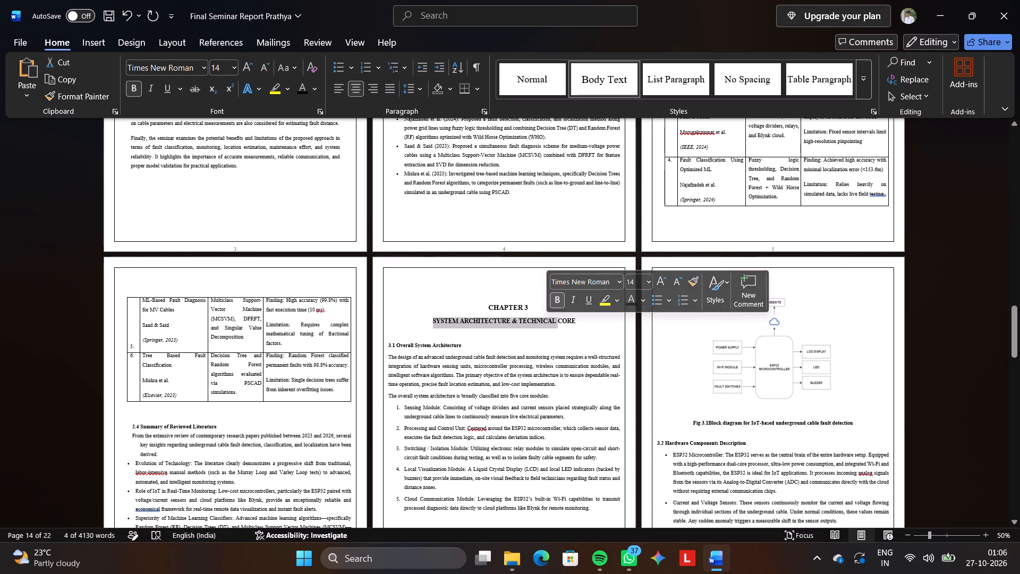
drag(586, 324, 445, 329)
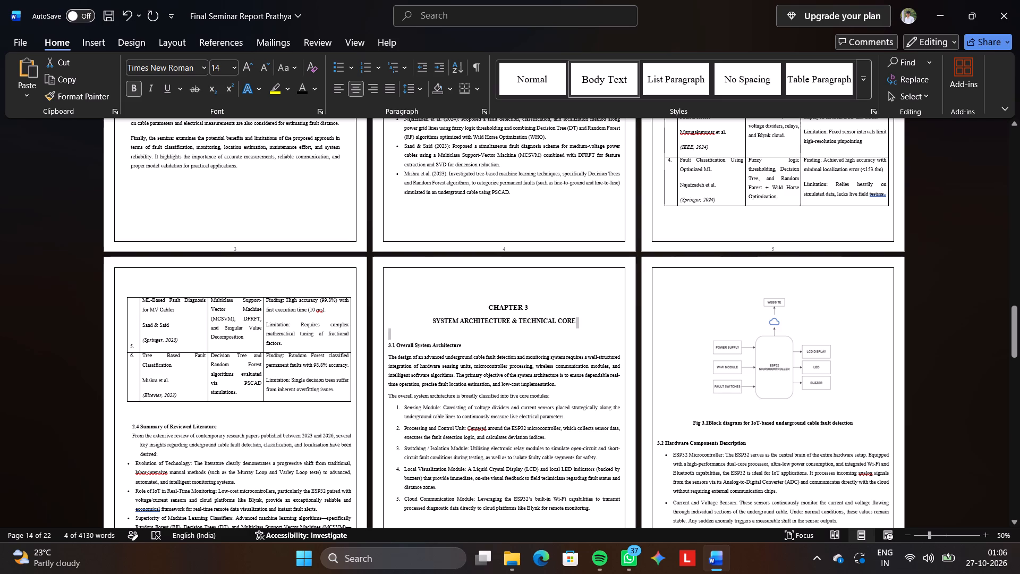
drag(445, 329, 430, 322)
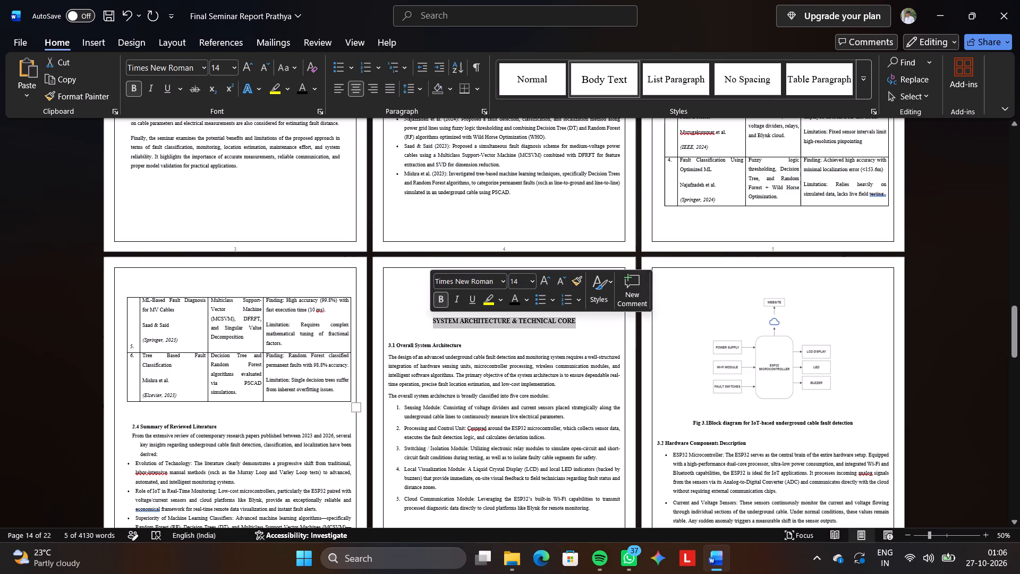
Delete the blank lines above serial number 5 in the literature survey table so it starts at the top of its cell.
scroll(396, 286, up, 1)
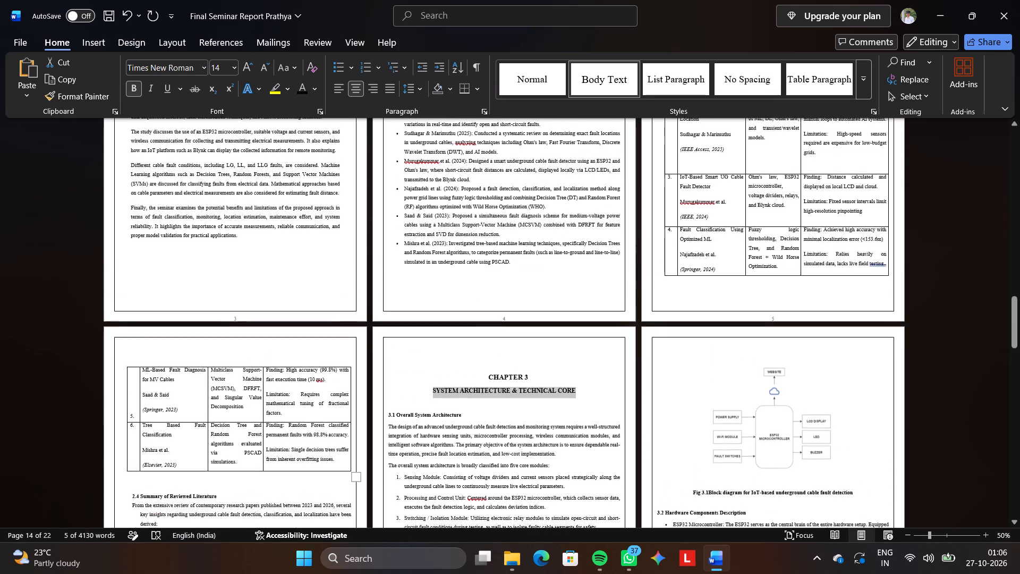
scroll(396, 286, up, 1)
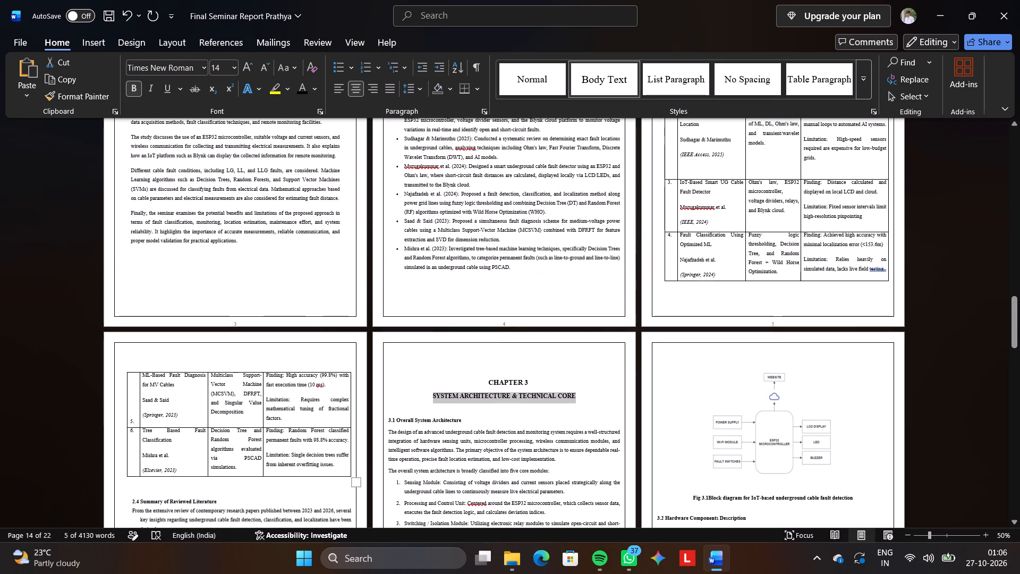
double_click(132, 417)
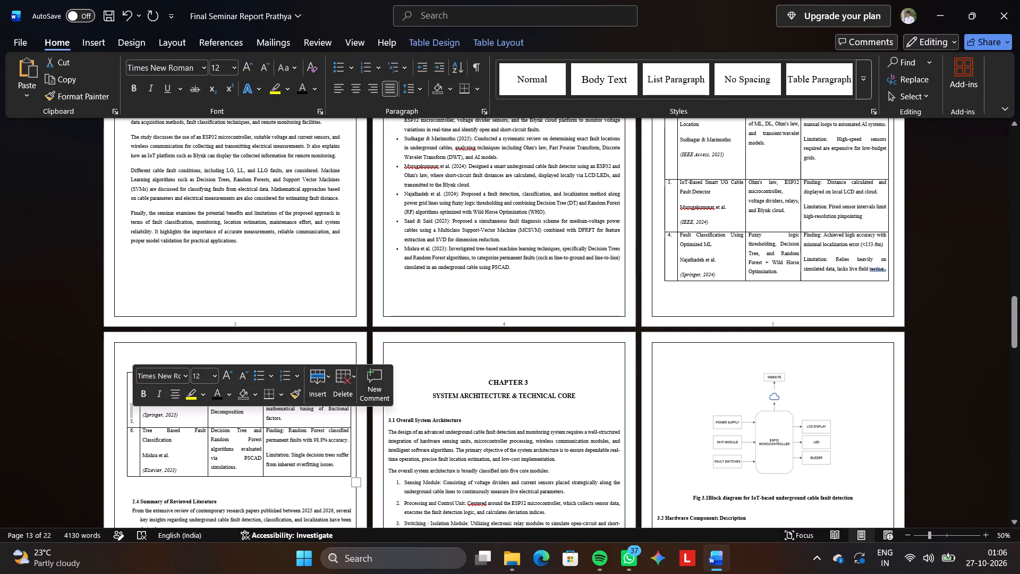
key(BackSpace)
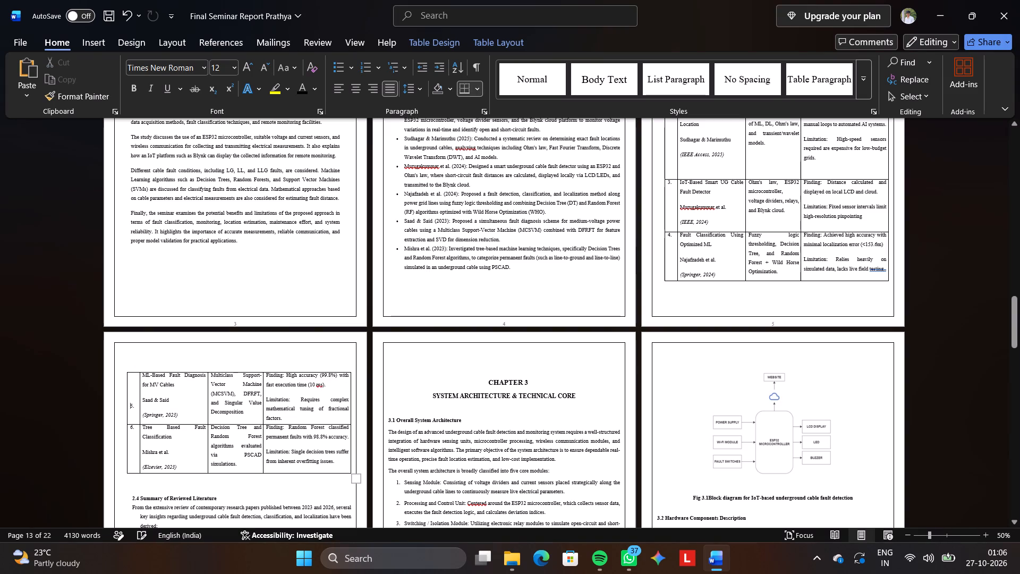
key(BackSpace)
key(BackSpace)
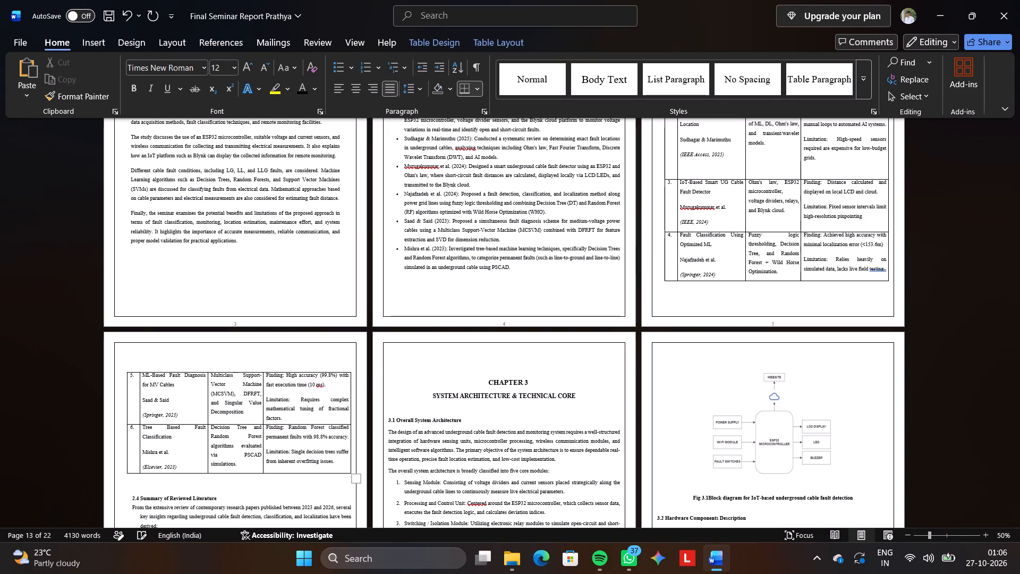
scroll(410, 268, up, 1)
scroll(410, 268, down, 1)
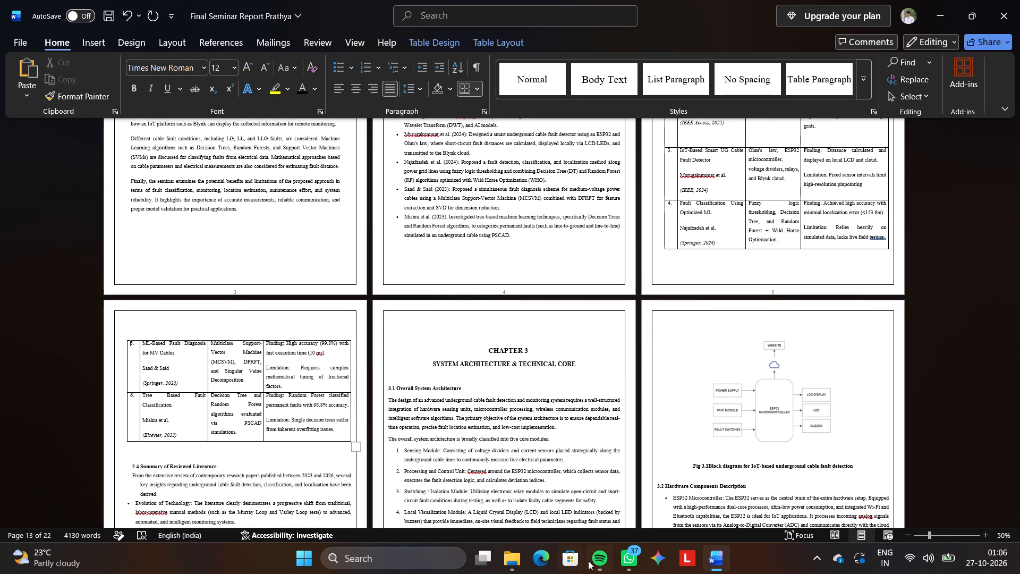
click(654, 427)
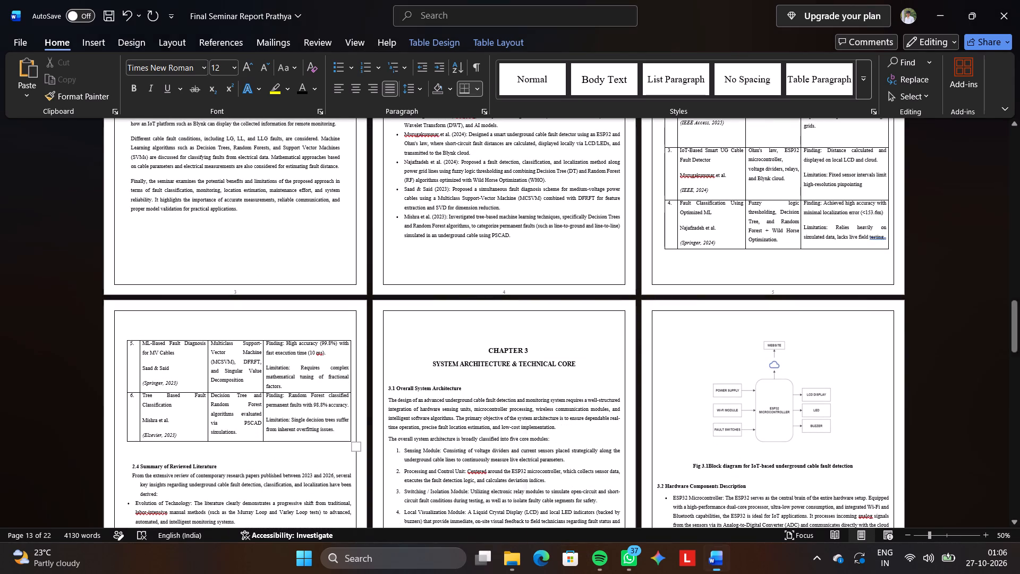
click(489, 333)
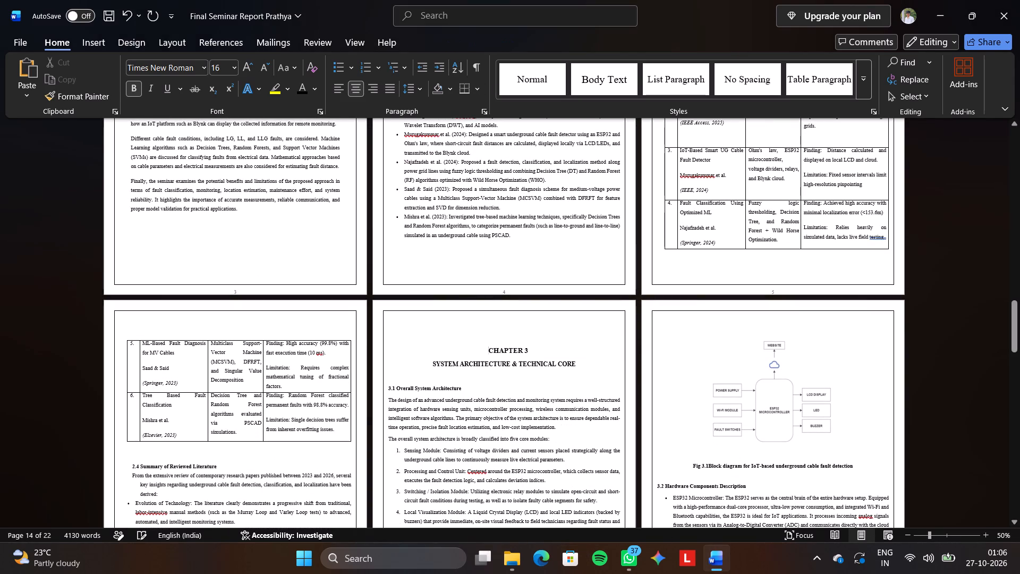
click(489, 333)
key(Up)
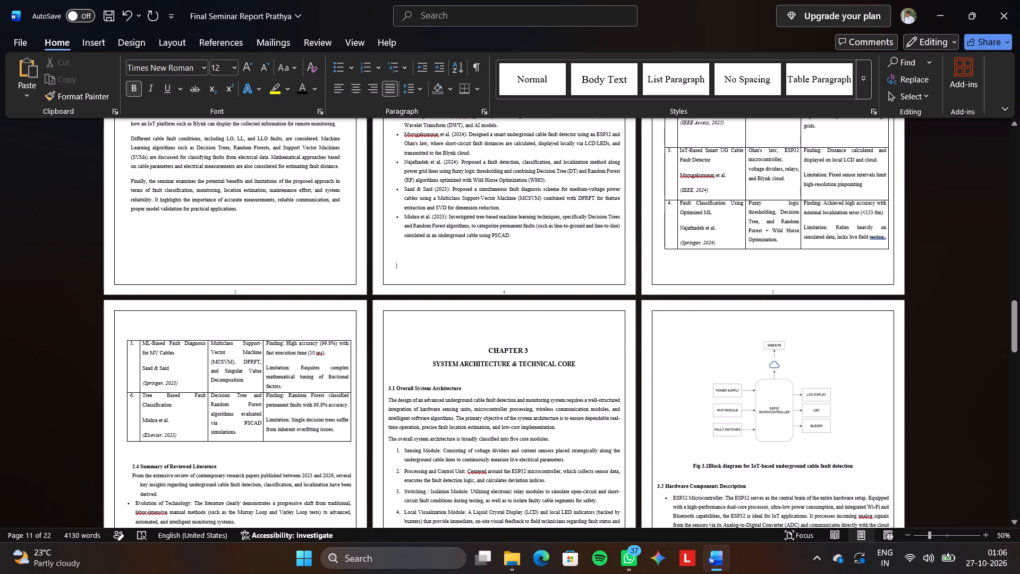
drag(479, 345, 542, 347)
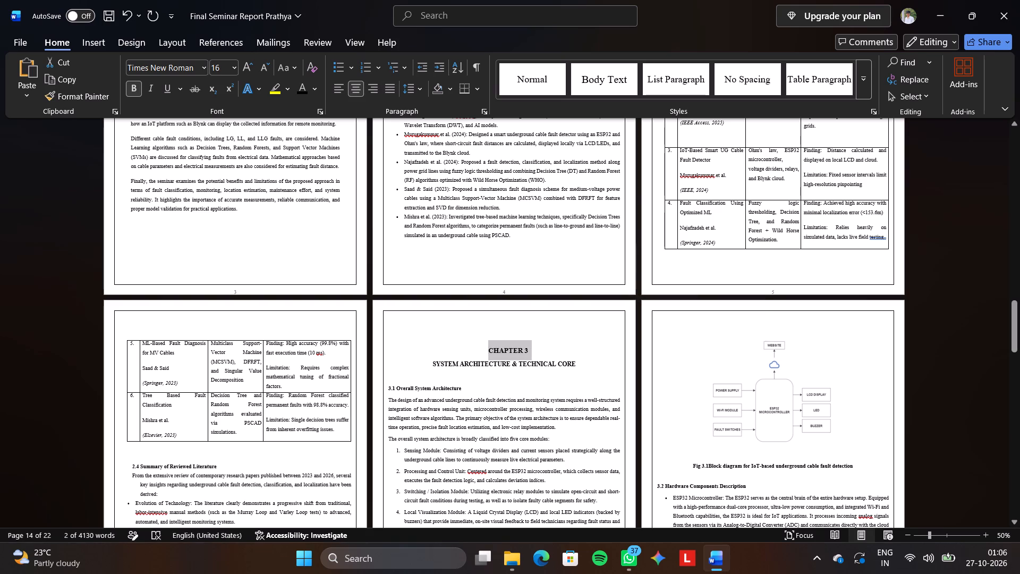
Make "No." in the LIST OF FIGURES table's "Page No." header bold at font size 12.
scroll(465, 305, up, 1)
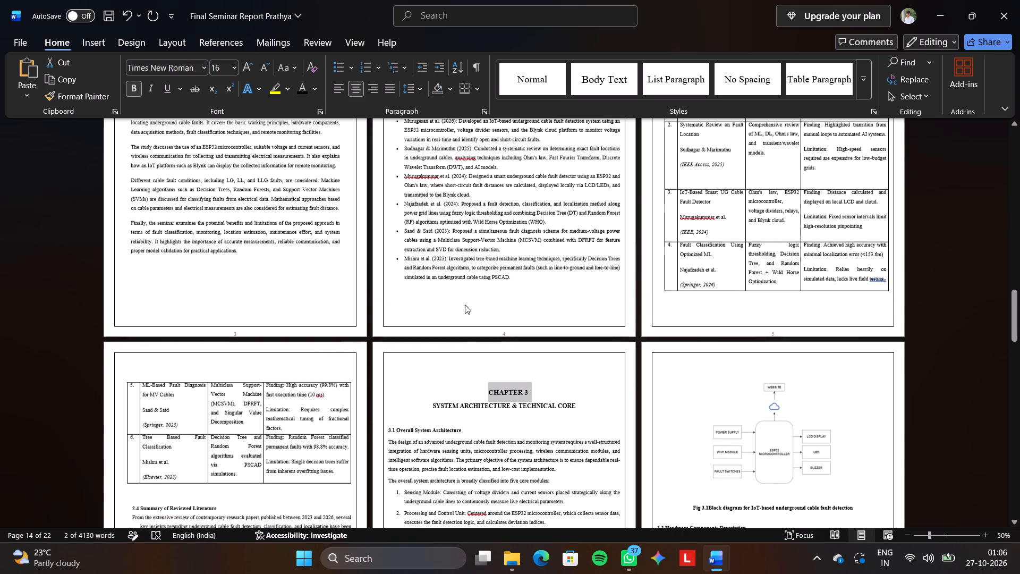
scroll(465, 305, up, 3)
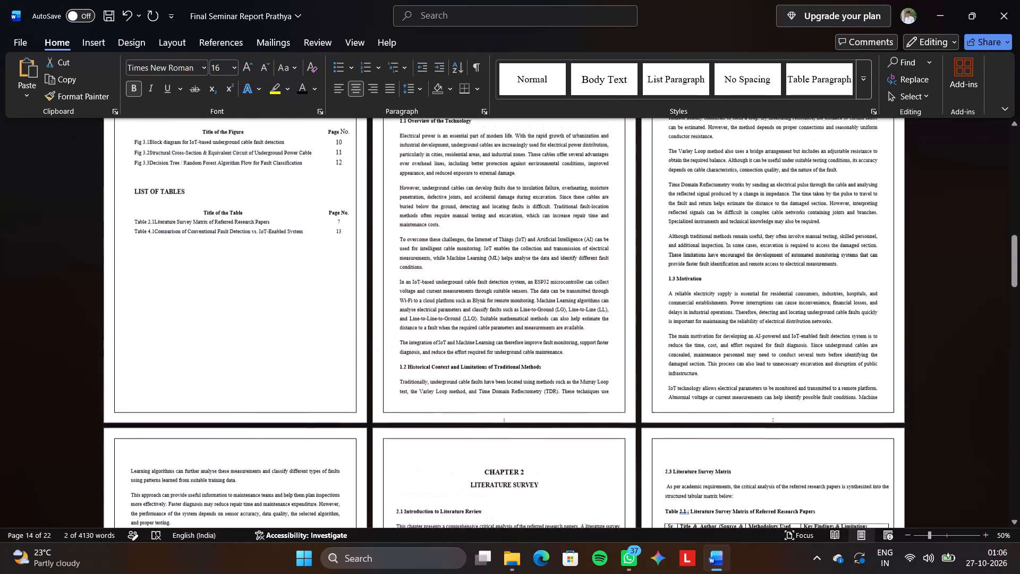
scroll(465, 305, up, 2)
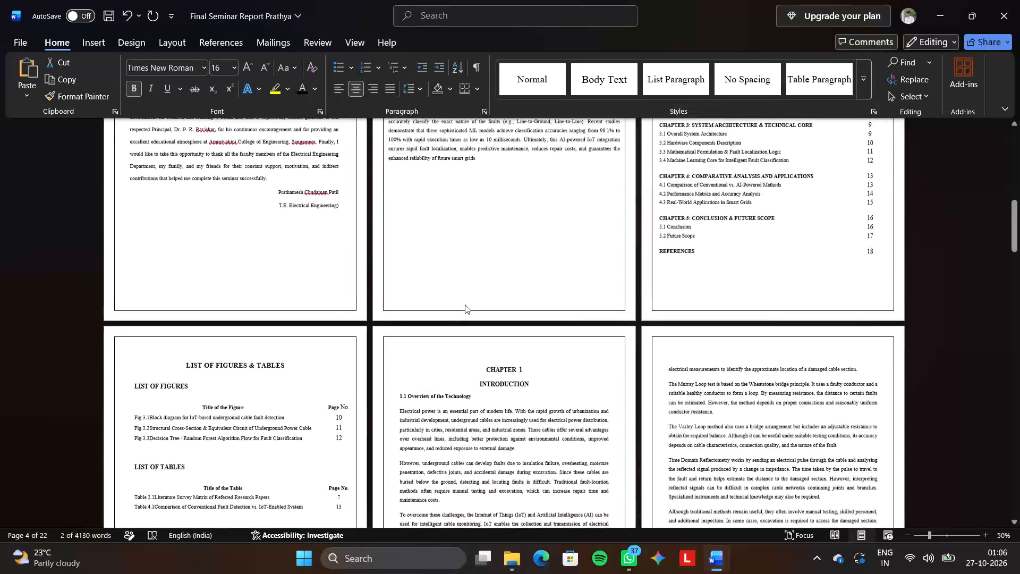
double_click(345, 408)
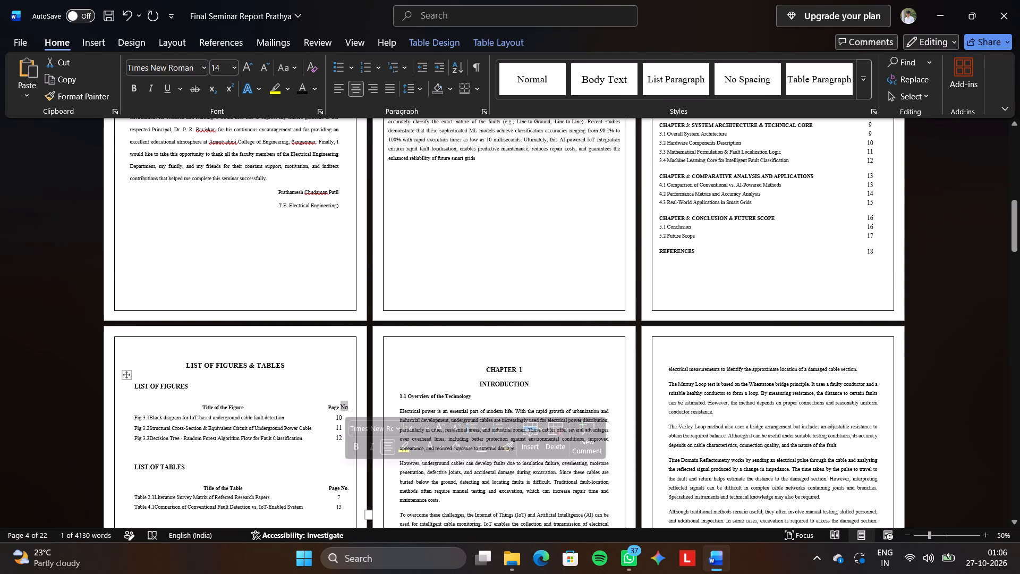
click(134, 89)
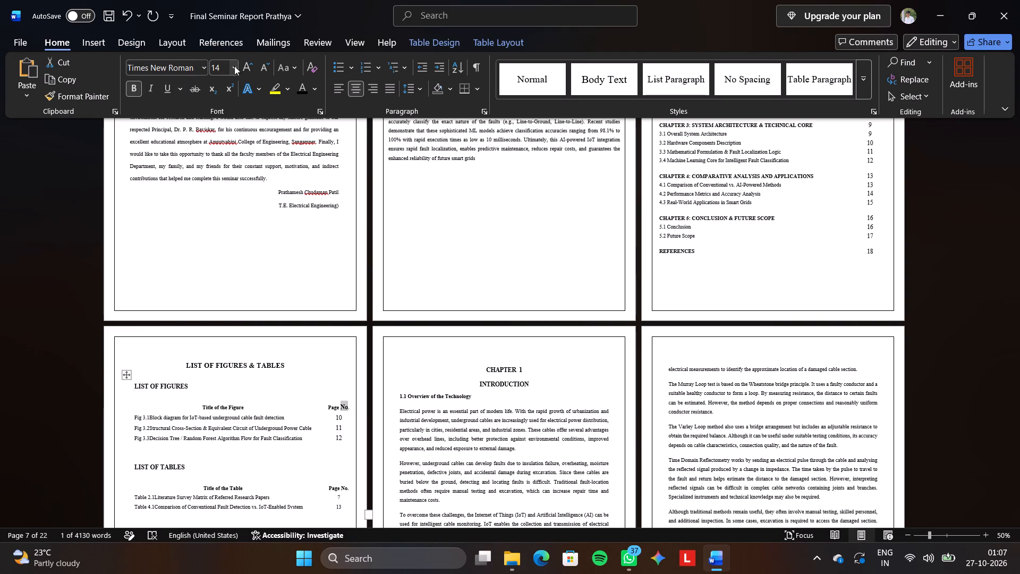
click(260, 69)
click(314, 174)
Shift the university emblem on the Savitribai Phule Pune University certificate page slightly left to centre it above the CERTIFICATE heading.
scroll(314, 174, up, 4)
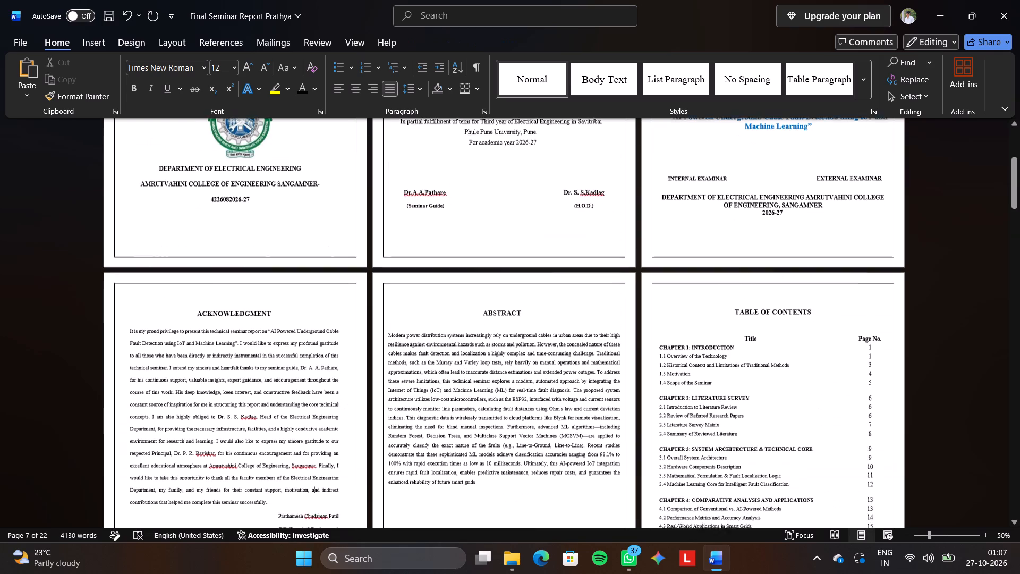
scroll(314, 174, up, 2)
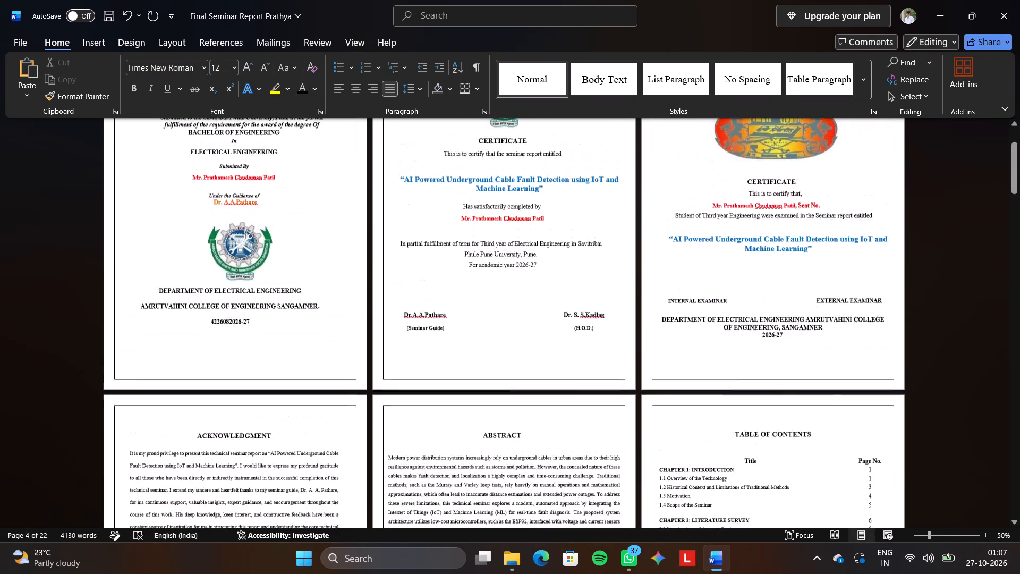
scroll(314, 174, up, 1)
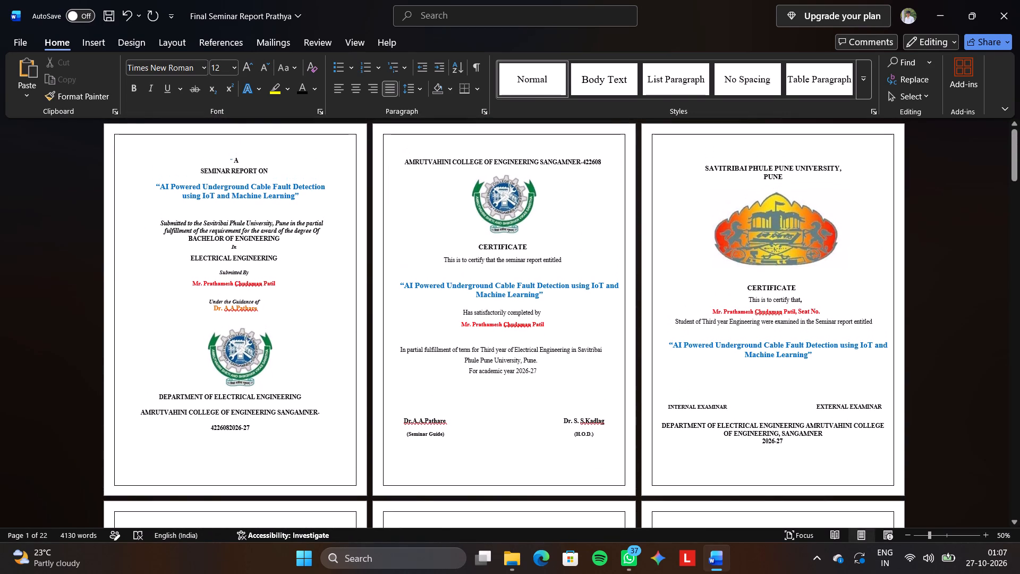
double_click(764, 233)
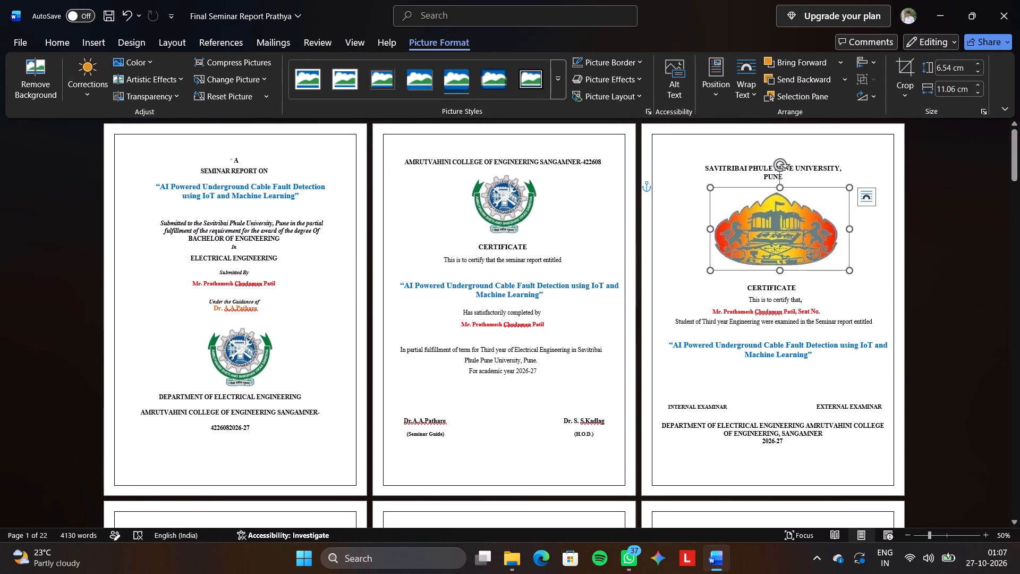
click(767, 233)
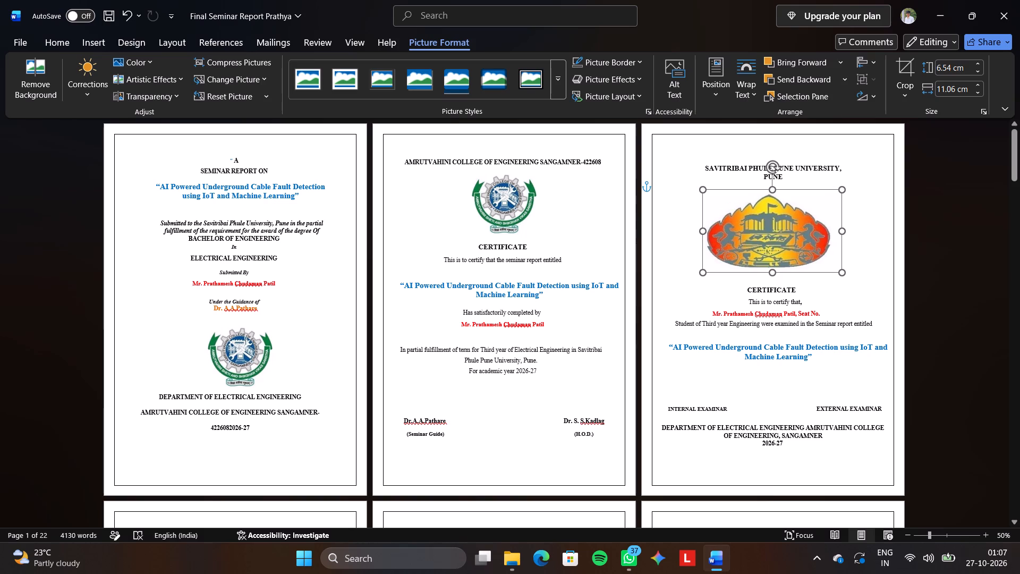
click(875, 275)
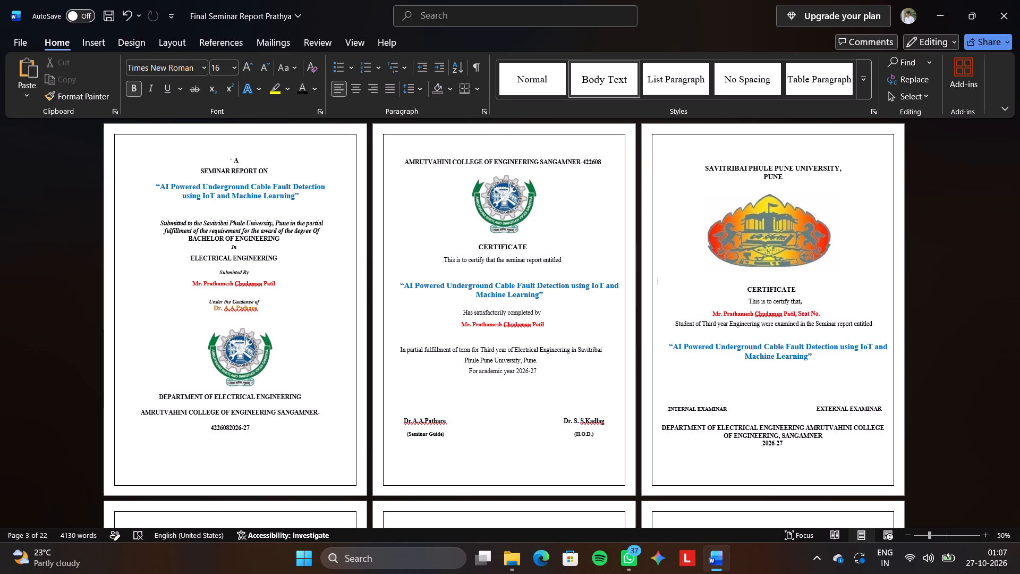
Review the page layout from the certificate pages through the contents and chapters to the Chapter 4 opening page.
scroll(875, 275, down, 3)
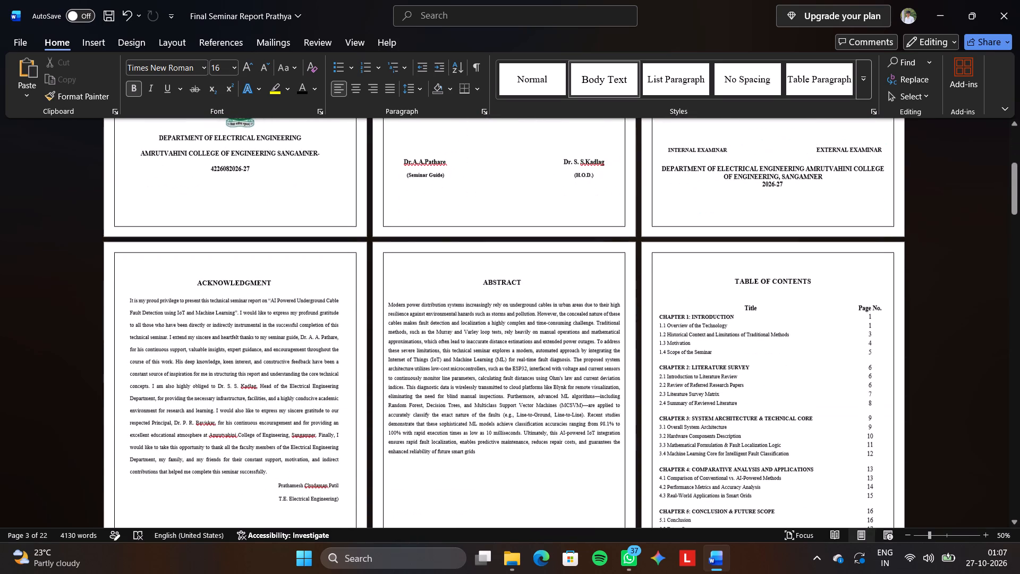
right_click(875, 275)
scroll(875, 275, down, 4)
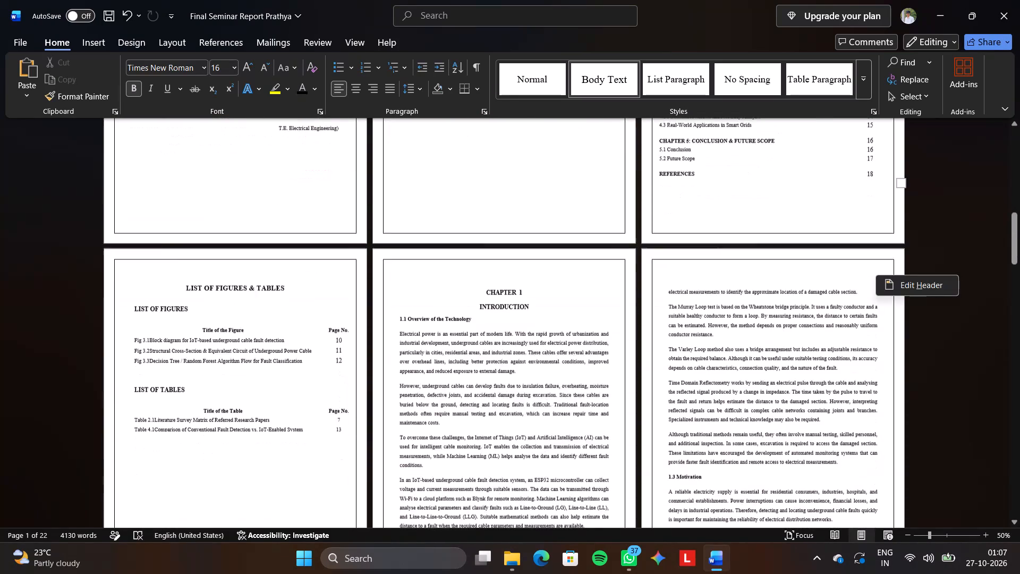
scroll(875, 275, down, 2)
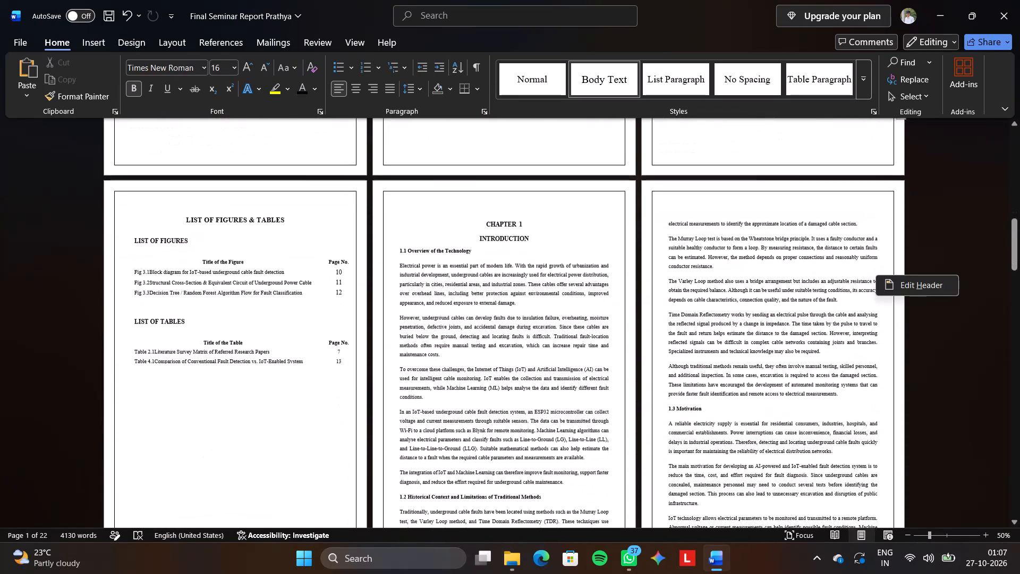
scroll(875, 275, down, 1)
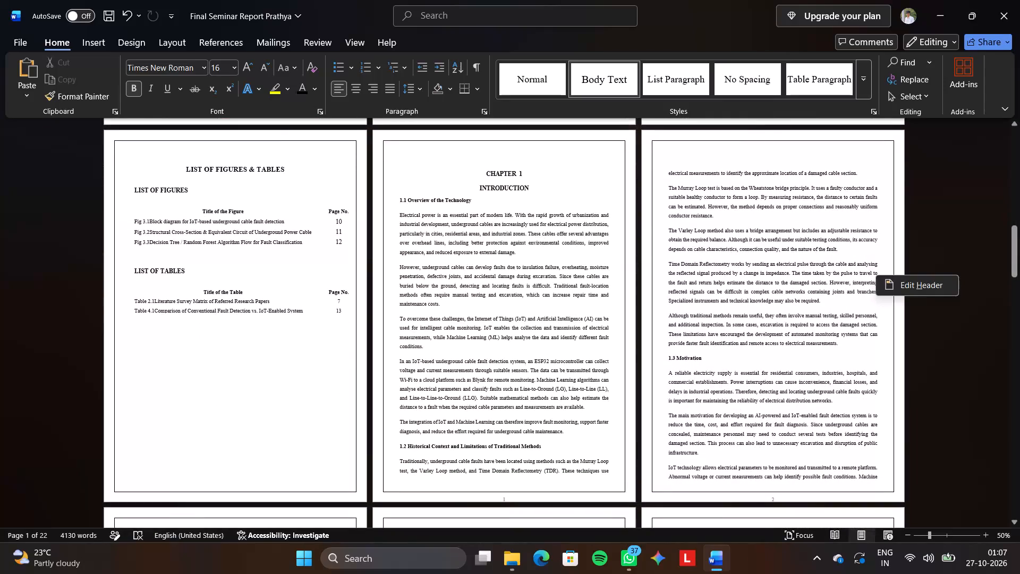
scroll(875, 275, down, 5)
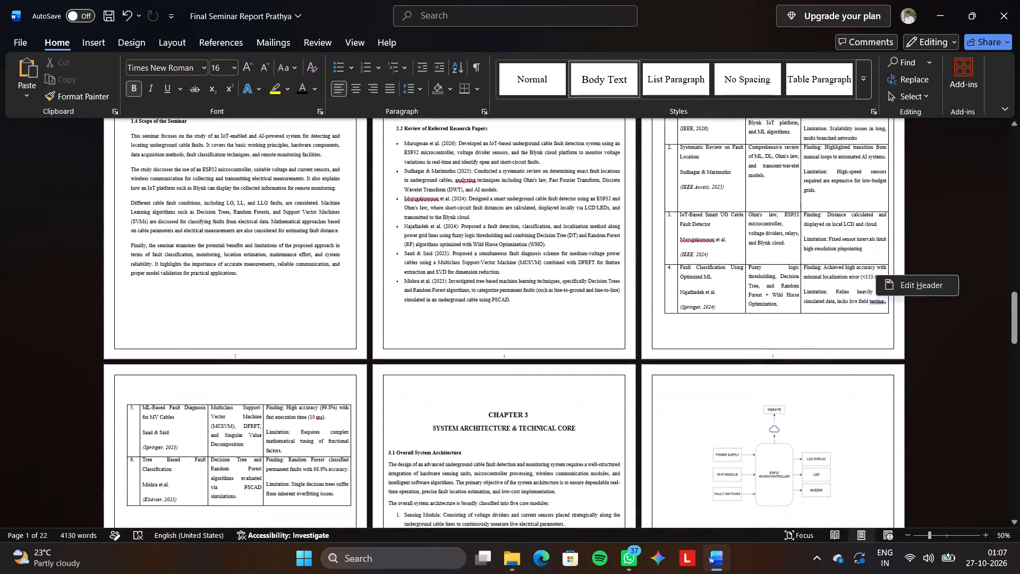
scroll(875, 275, down, 6)
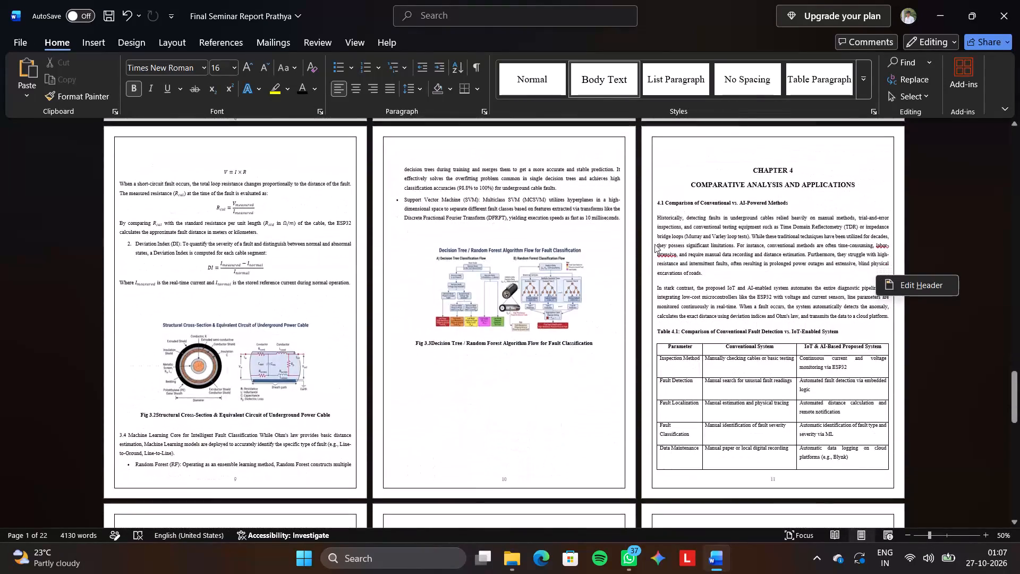
Turn on AutoSave for the report by uploading a copy to the personal OneDrive.
click(81, 15)
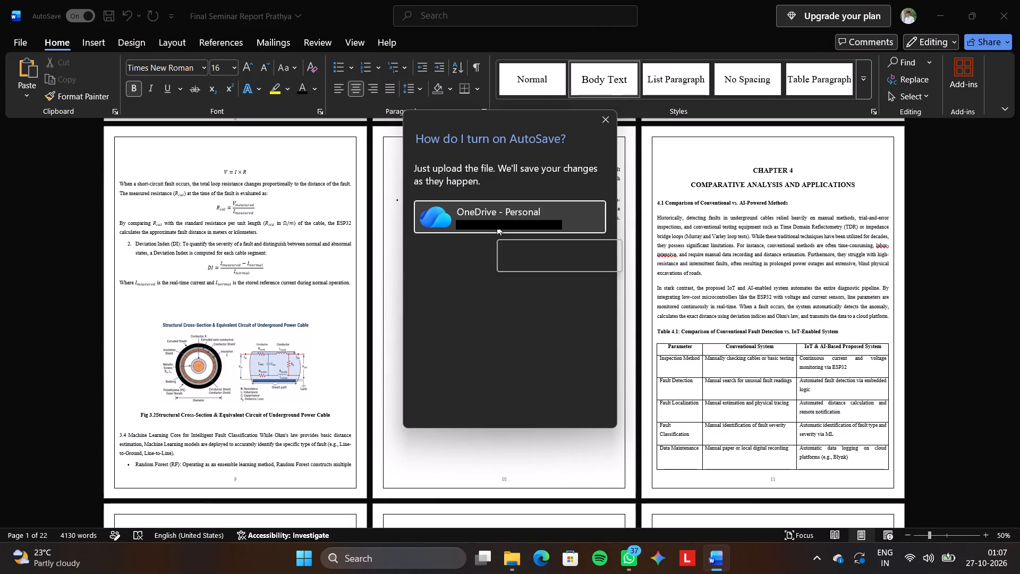
click(497, 226)
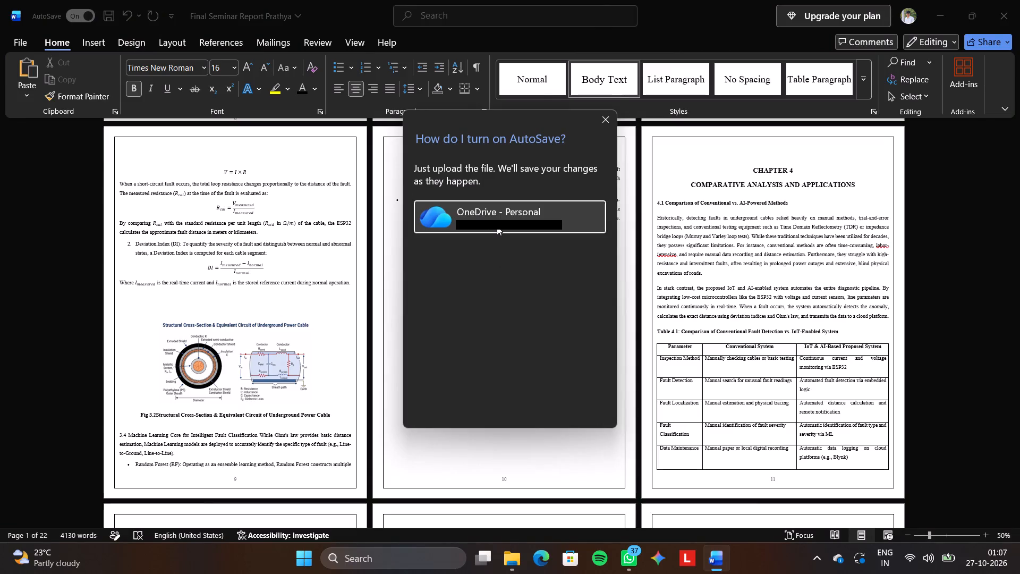
click(497, 226)
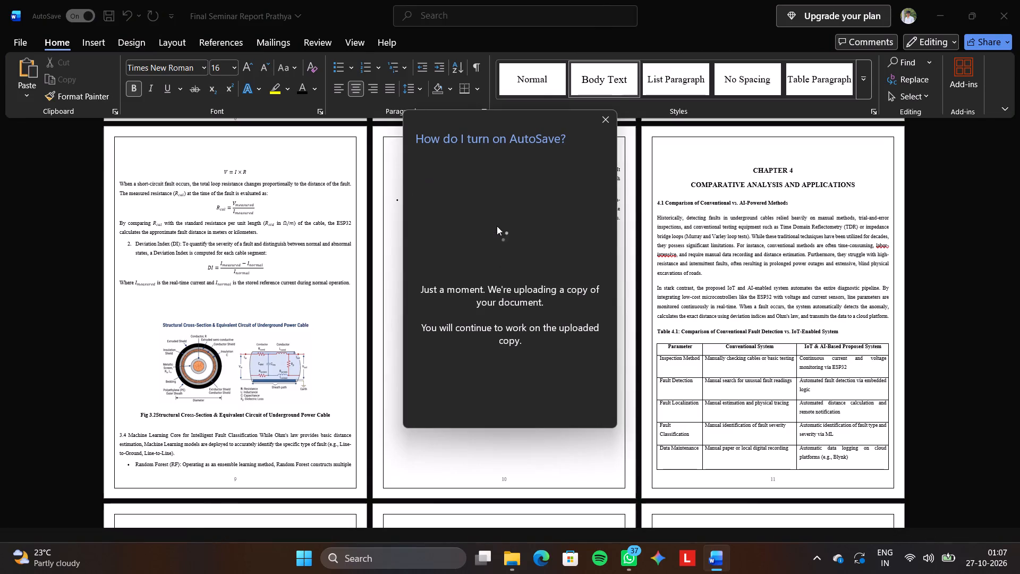
scroll(497, 226, down, 2)
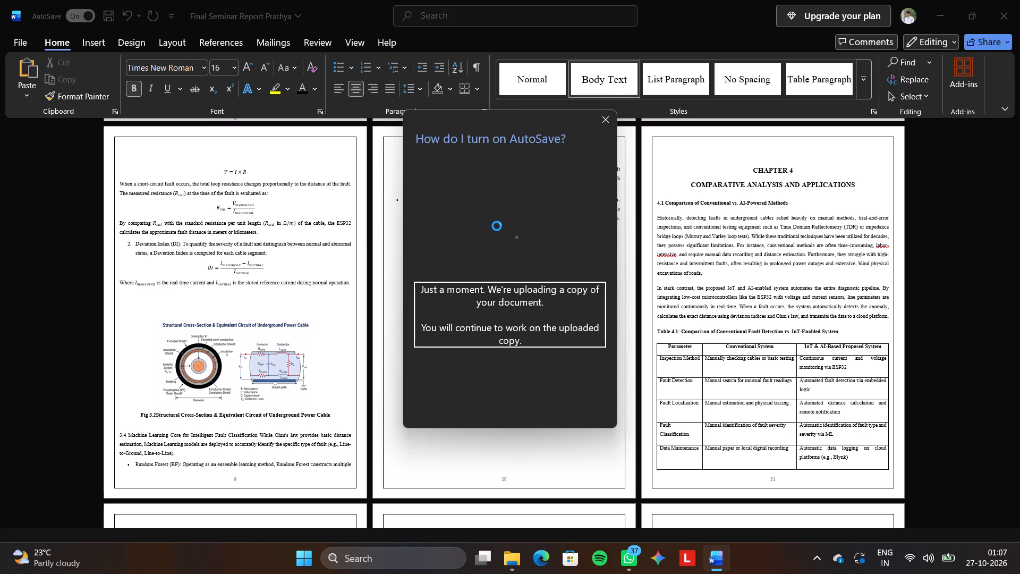
Delete the blank lines above the CHAPTER 5 heading so it starts at the top of its page.
scroll(497, 226, down, 2)
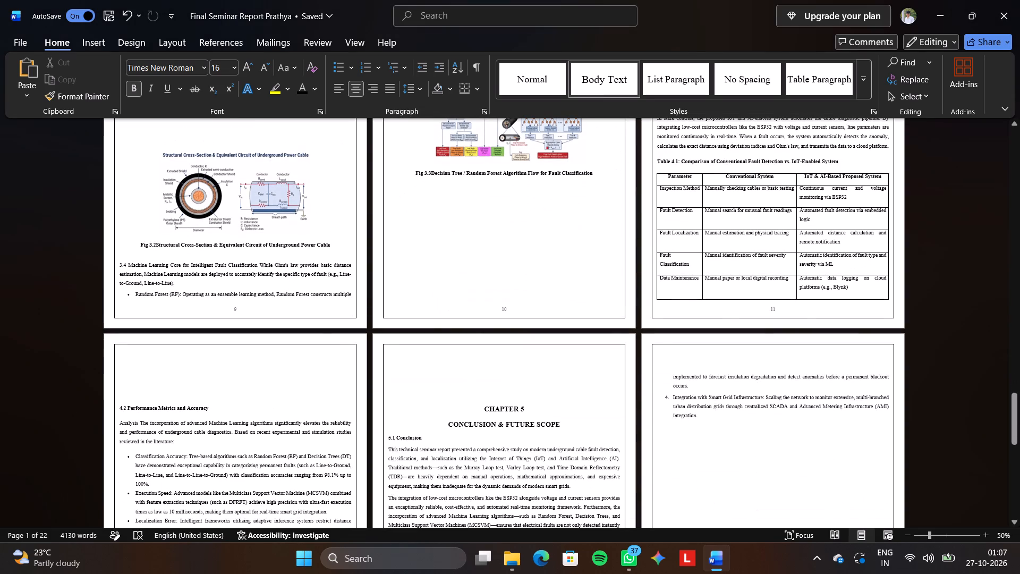
scroll(497, 226, down, 1)
click(483, 298)
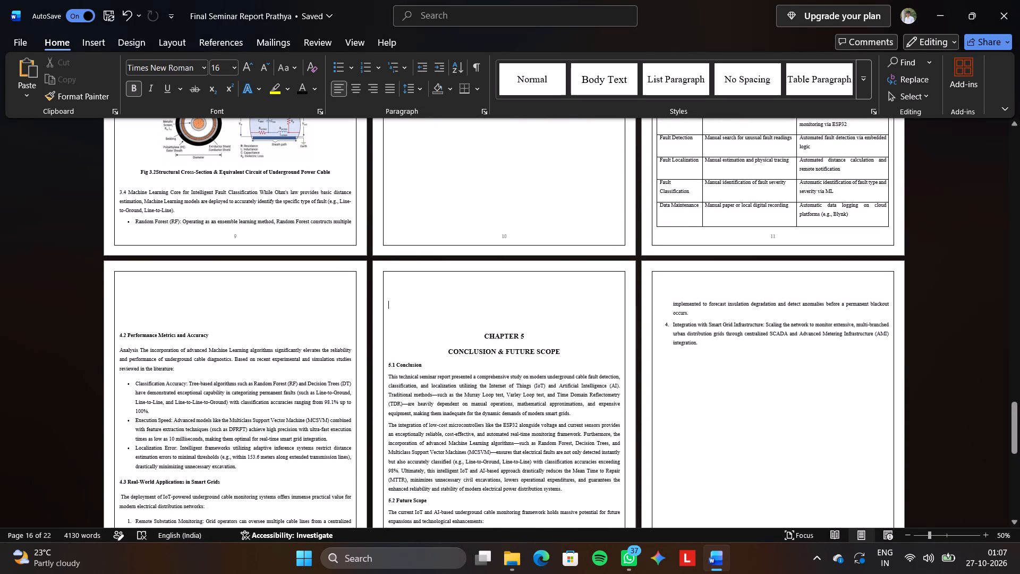
click(471, 317)
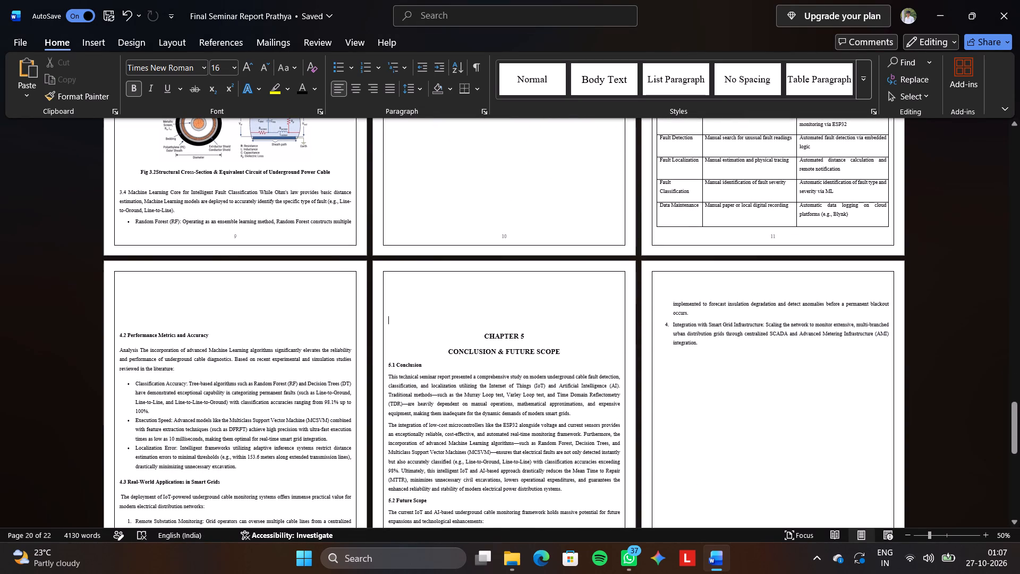
key(BackSpace)
key(BackSpace)
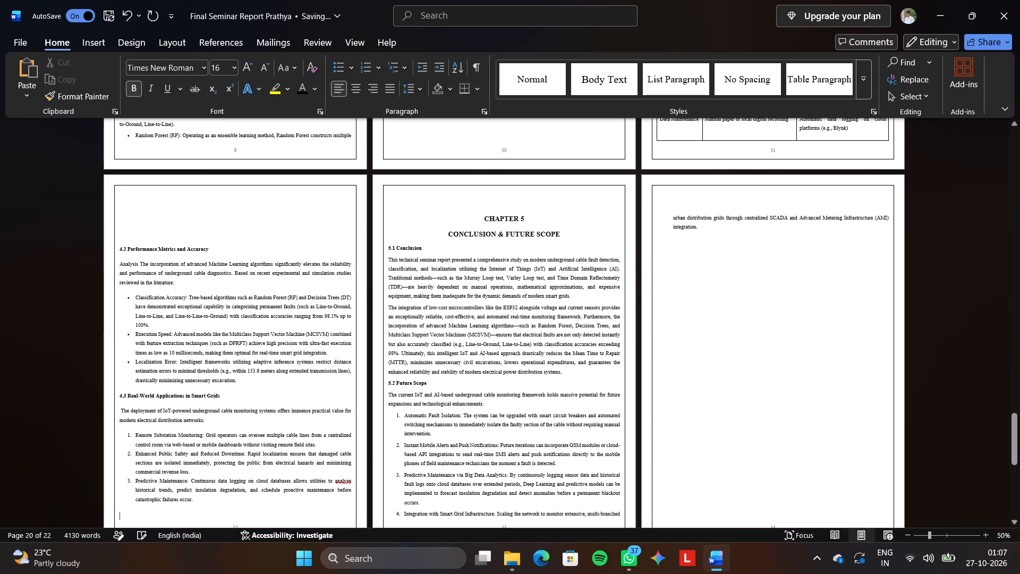
Delete the blank lines above the "4.2 Performance Metrics and Accuracy" heading so it starts at the top of its page.
scroll(471, 317, down, 1)
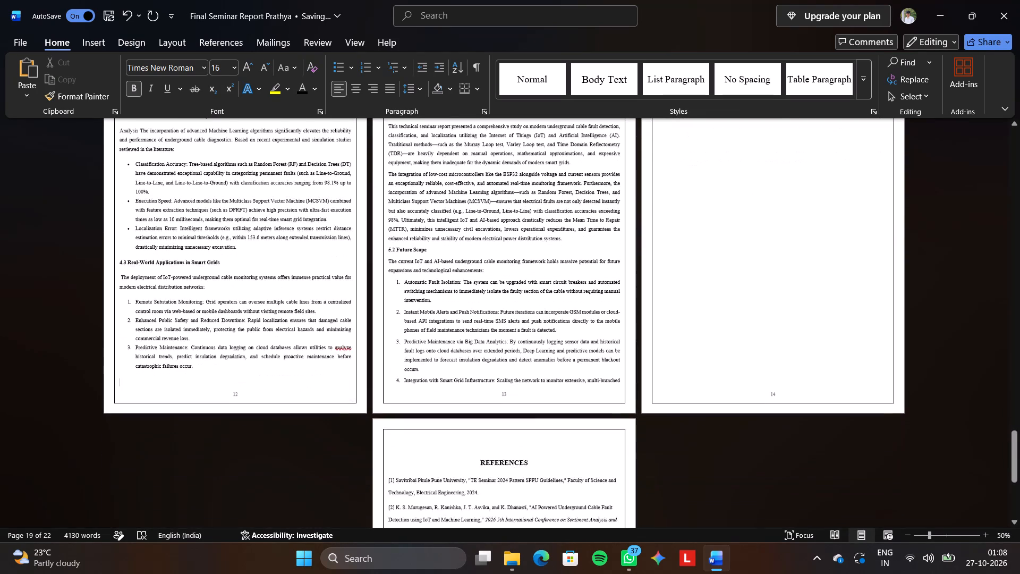
scroll(471, 317, down, 1)
scroll(471, 317, up, 2)
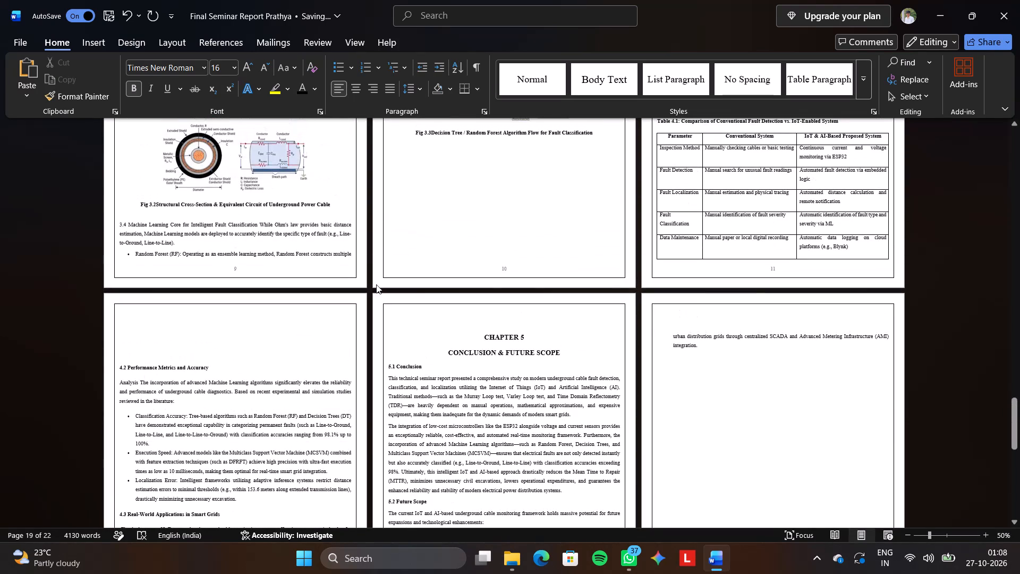
click(186, 335)
click(186, 335)
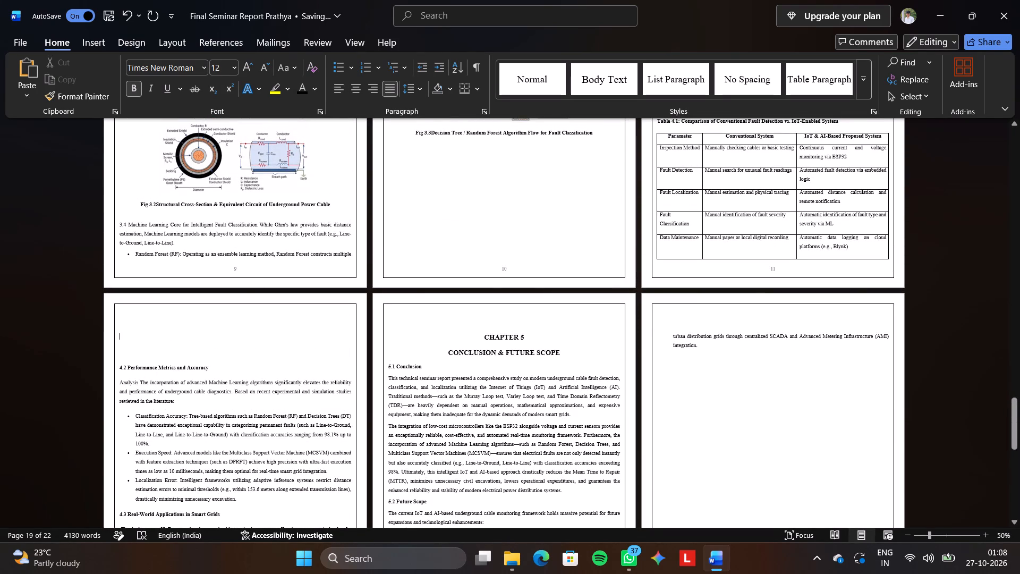
key(Down)
key(Down)
key(BackSpace)
key(BackSpace)
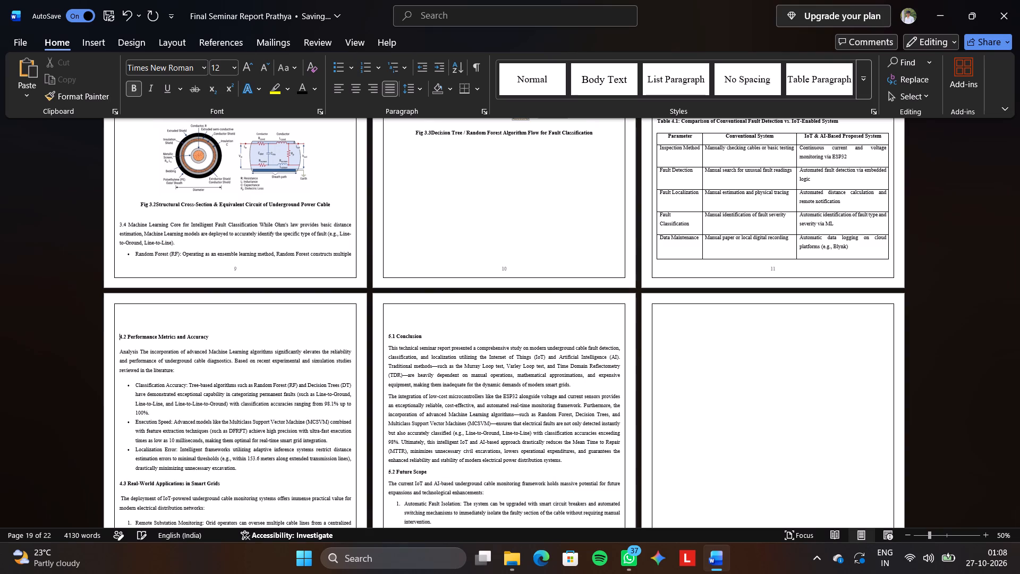
key(BackSpace)
key(BackSpace)
Add two blank lines after section 4.3 to push the CHAPTER 5 heading and its title onto the next page.
scroll(186, 335, down, 1)
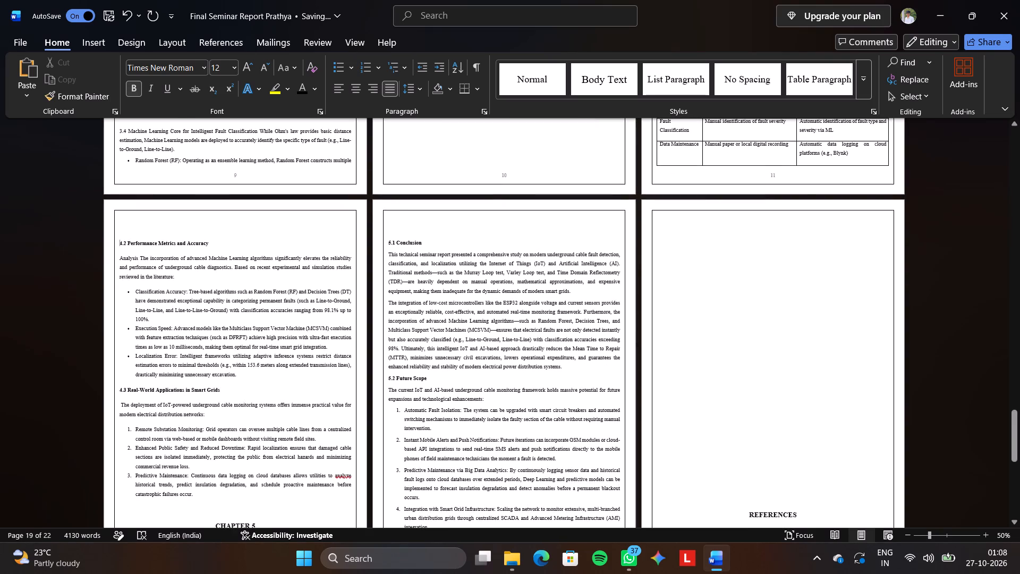
scroll(186, 335, up, 1)
scroll(186, 335, down, 1)
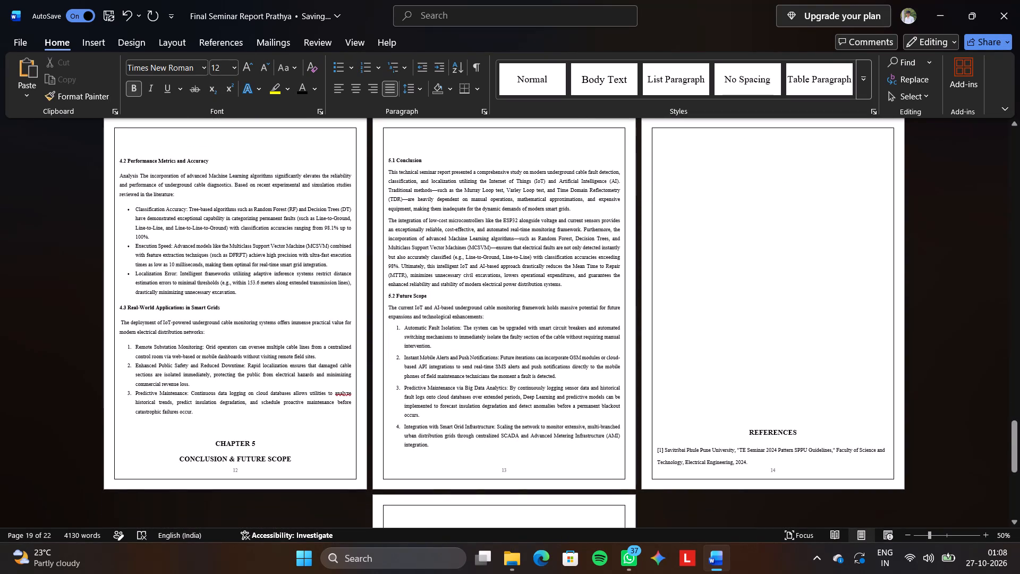
click(194, 437)
key(Return)
key(Return)
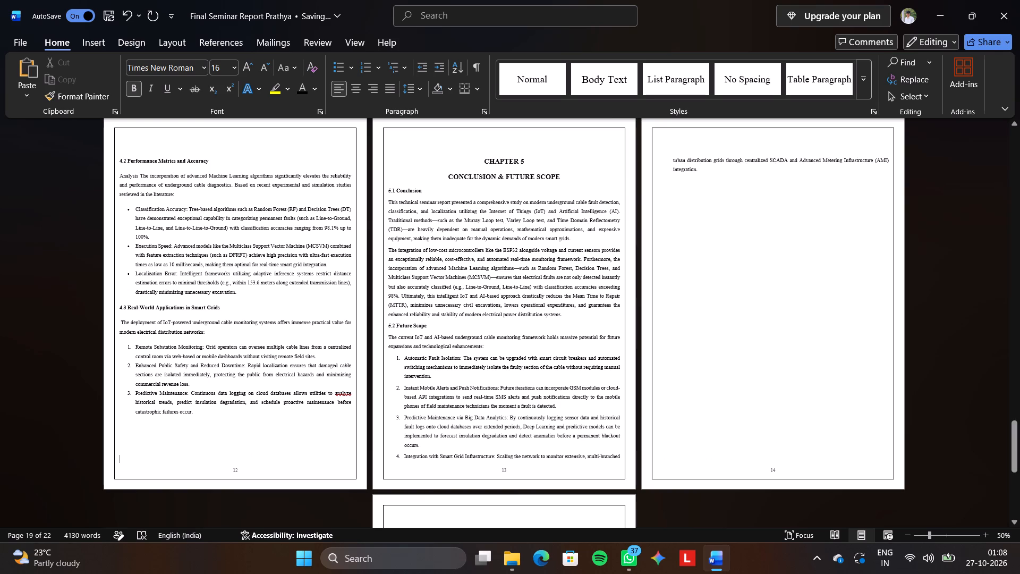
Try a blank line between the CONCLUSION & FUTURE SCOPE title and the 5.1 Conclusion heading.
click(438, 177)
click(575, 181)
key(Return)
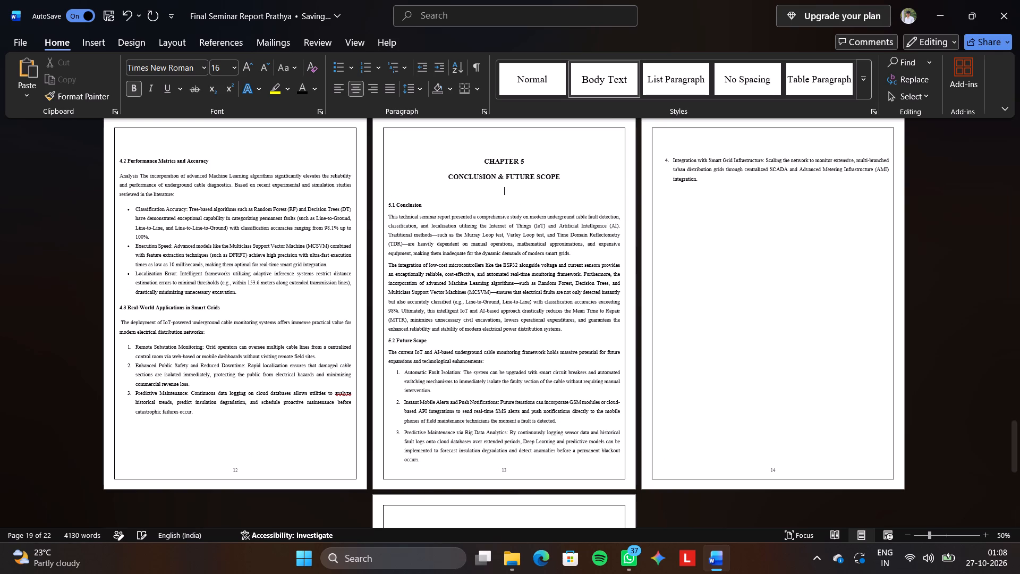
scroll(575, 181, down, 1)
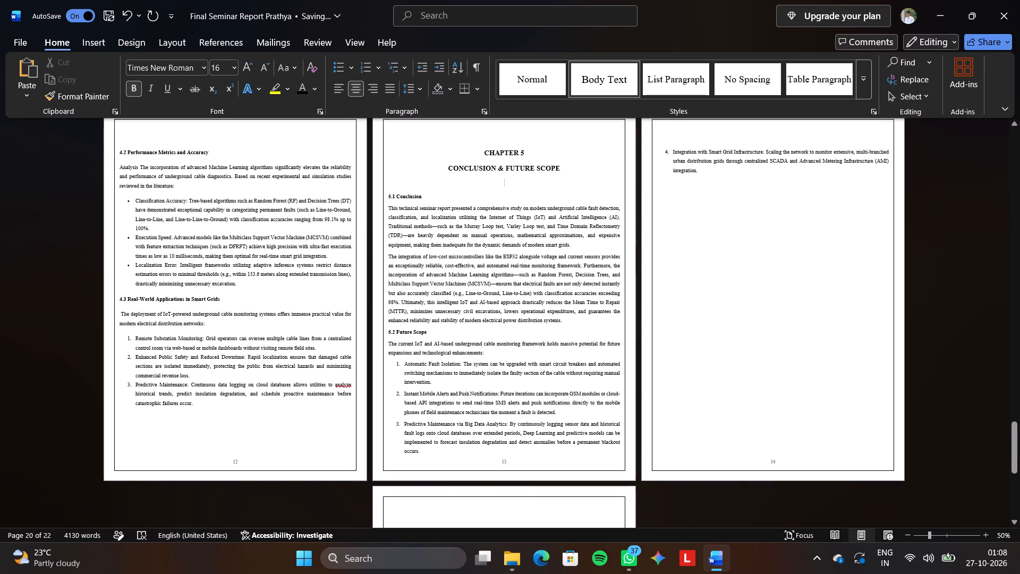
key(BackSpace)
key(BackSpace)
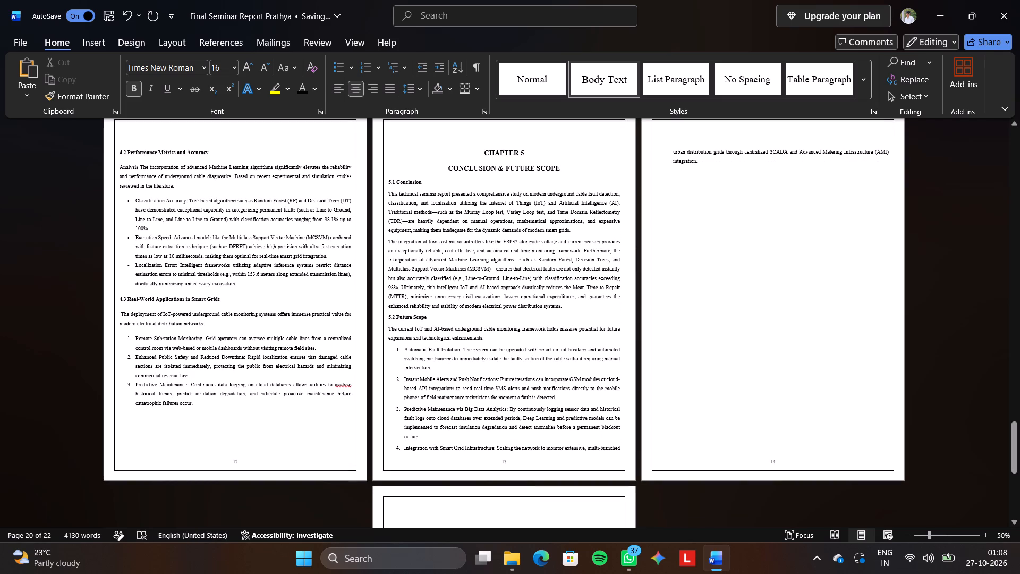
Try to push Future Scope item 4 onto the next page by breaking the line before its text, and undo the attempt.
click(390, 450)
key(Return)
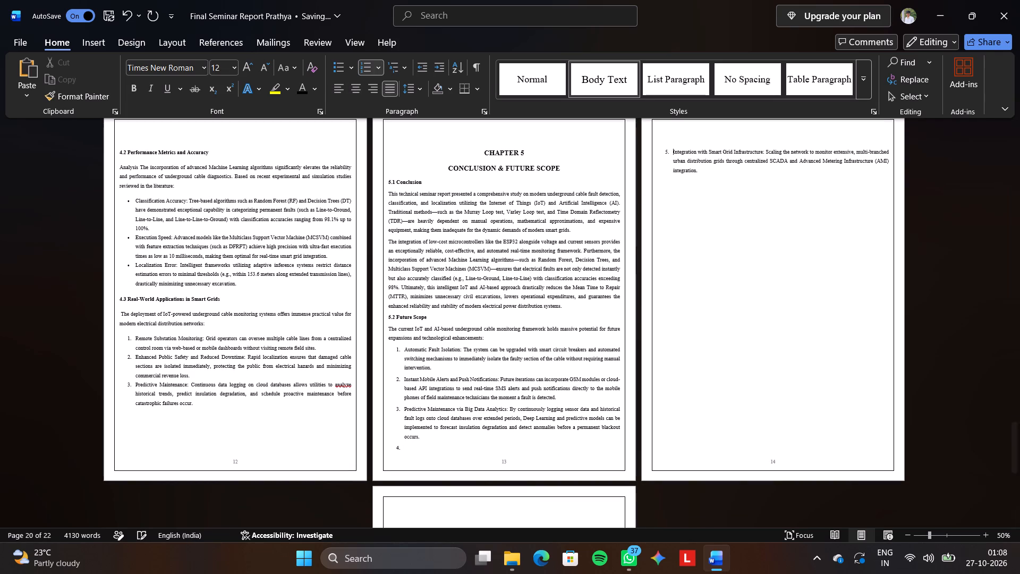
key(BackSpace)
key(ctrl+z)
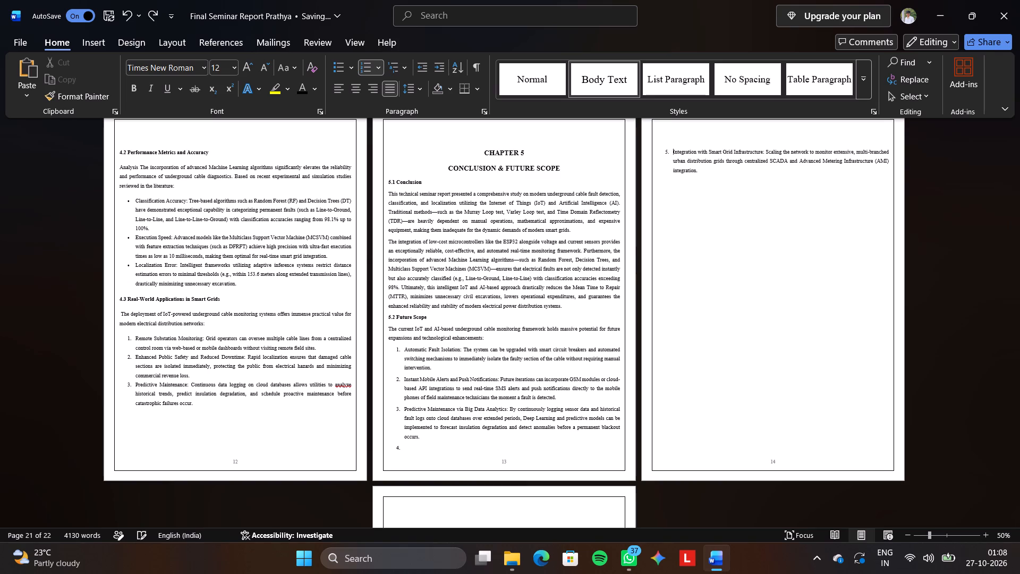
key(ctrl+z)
Add an unnumbered blank line after Future Scope item 3 so that item 4 moves whole onto the next page.
click(392, 448)
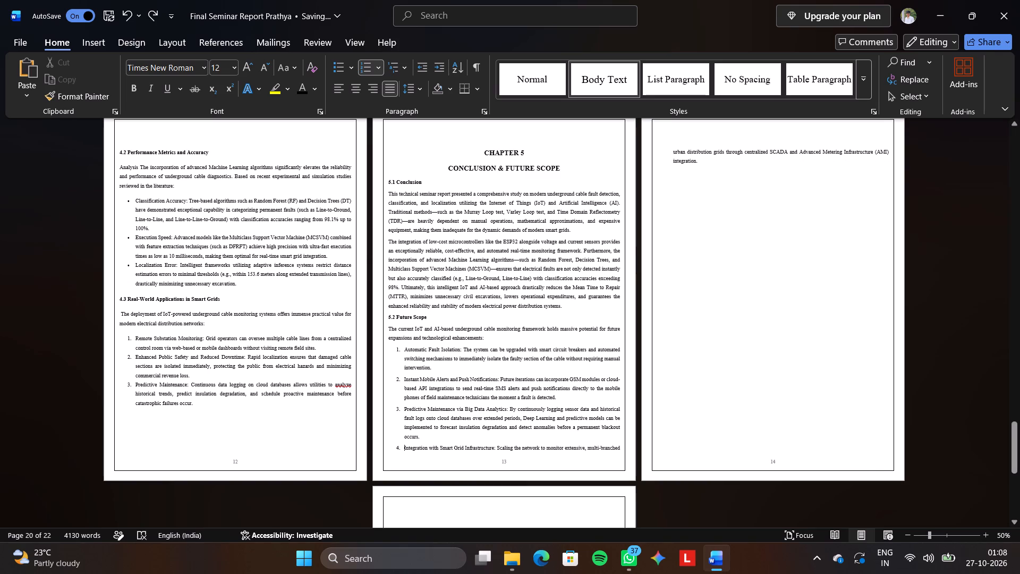
double_click(392, 448)
click(392, 448)
click(435, 435)
key(Return)
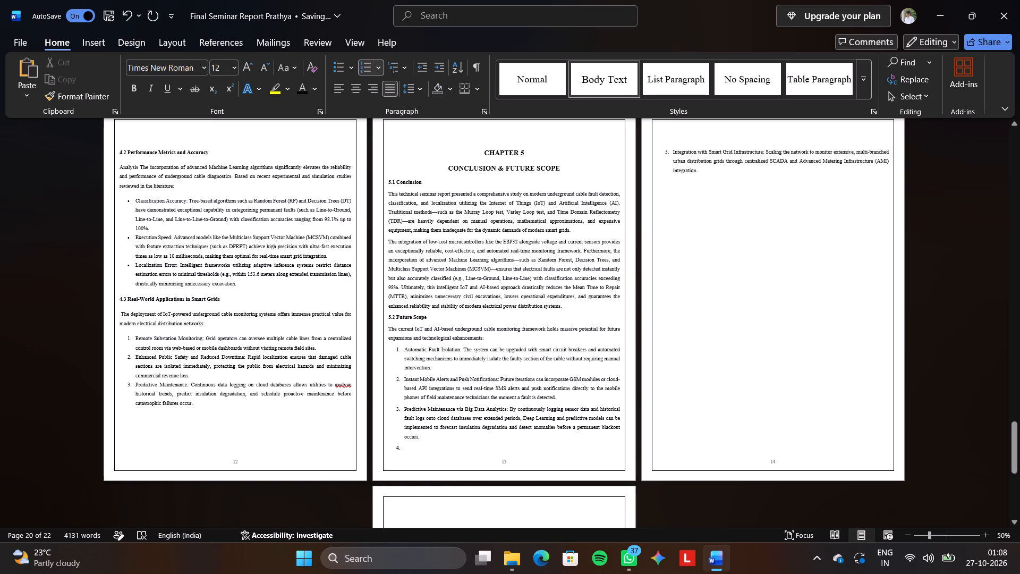
key(BackSpace)
scroll(683, 297, down, 1)
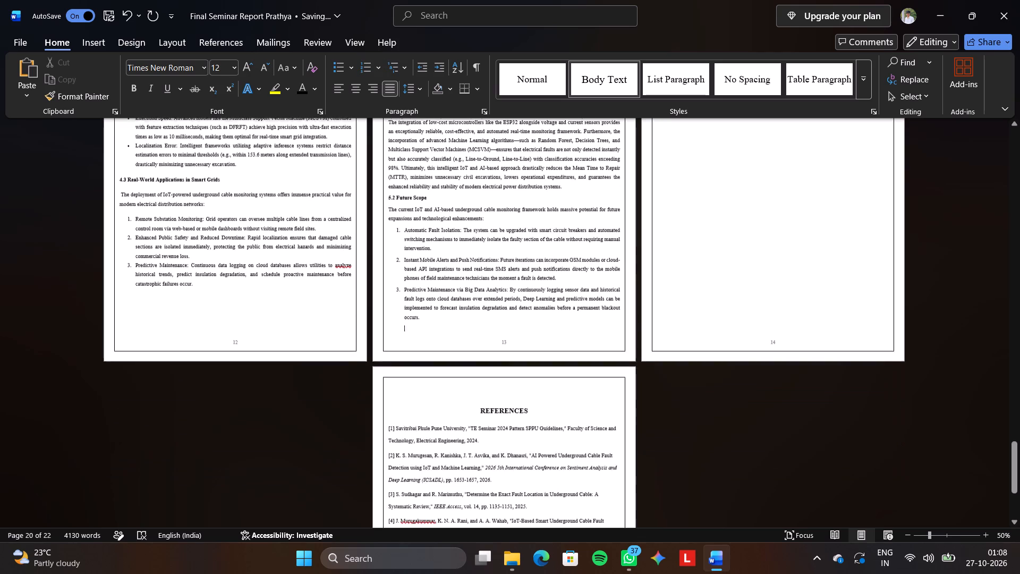
Review the report's page layout from the References page back through the chapters and contents to the cover and certificate pages.
scroll(683, 297, down, 2)
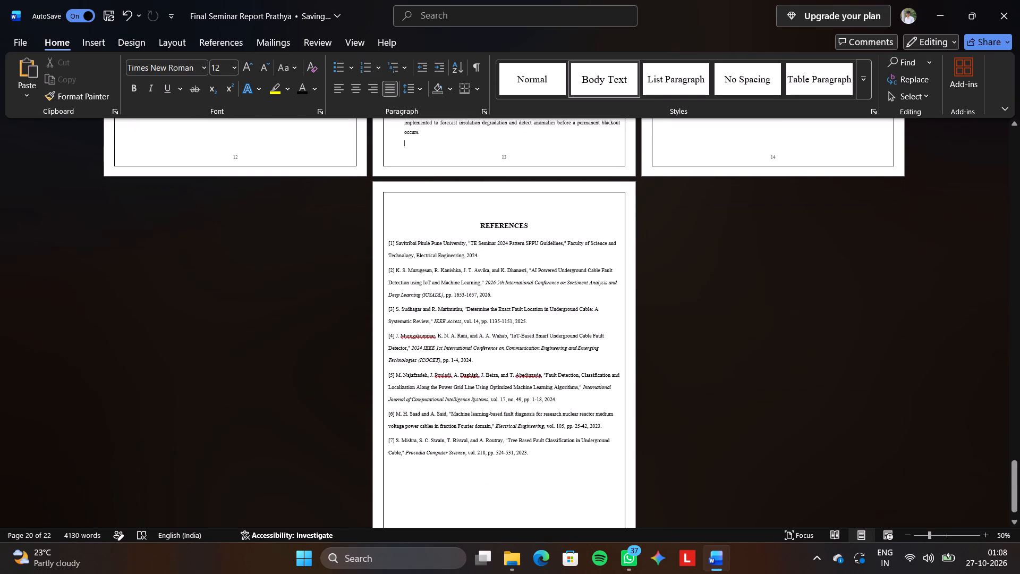
scroll(683, 297, up, 1)
scroll(683, 297, right, 1)
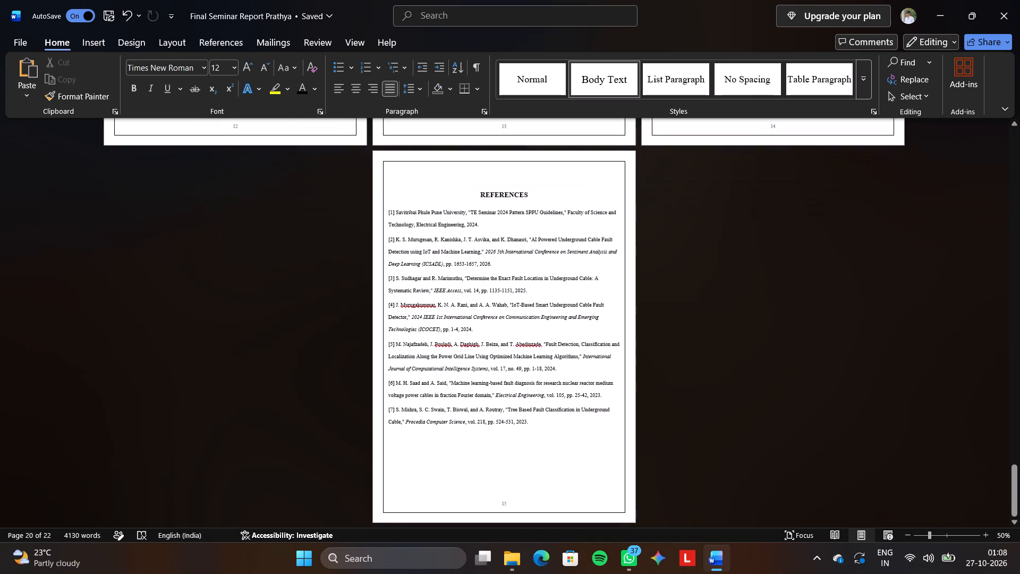
scroll(683, 297, up, 5)
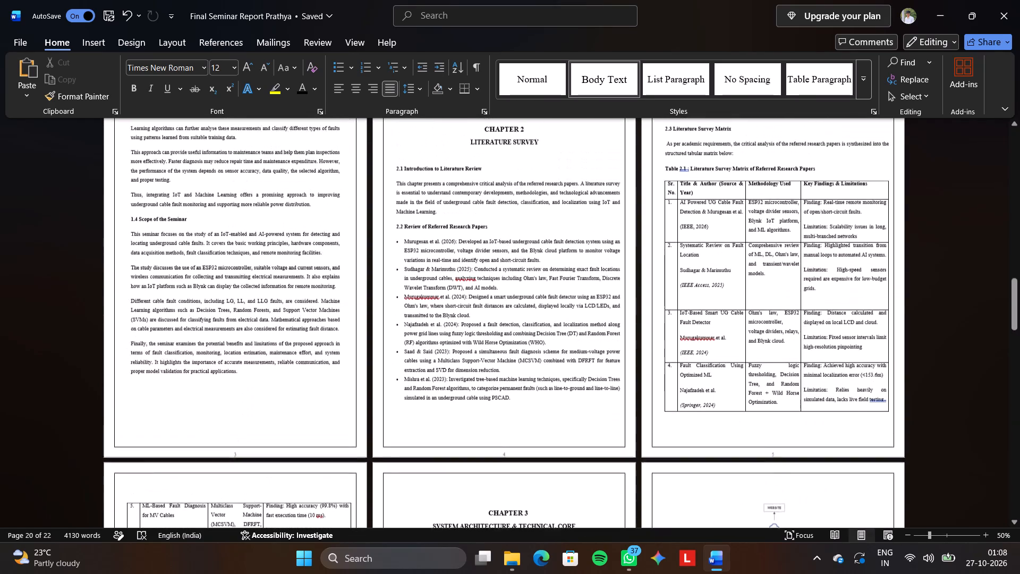
scroll(683, 297, up, 6)
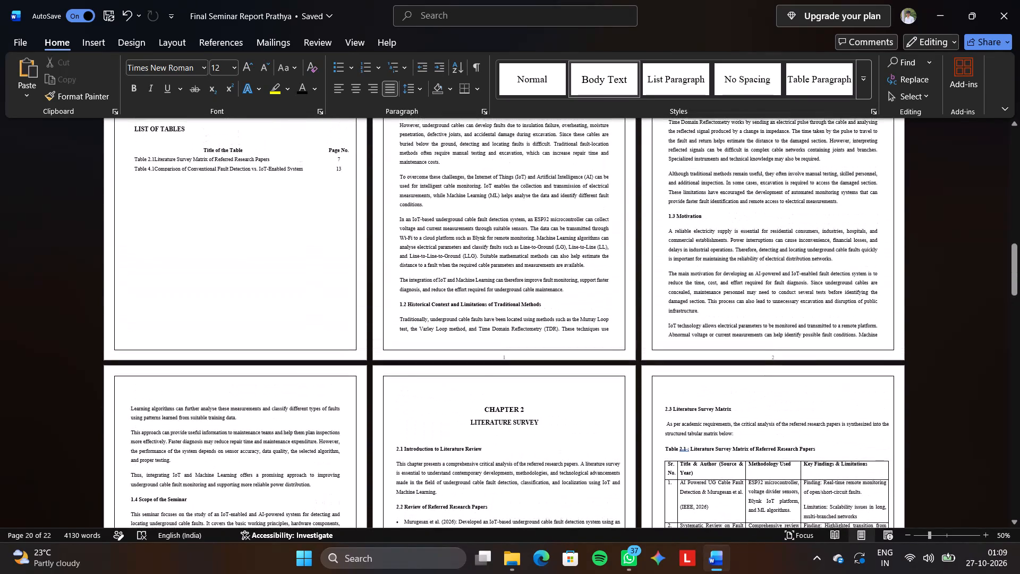
scroll(683, 297, up, 4)
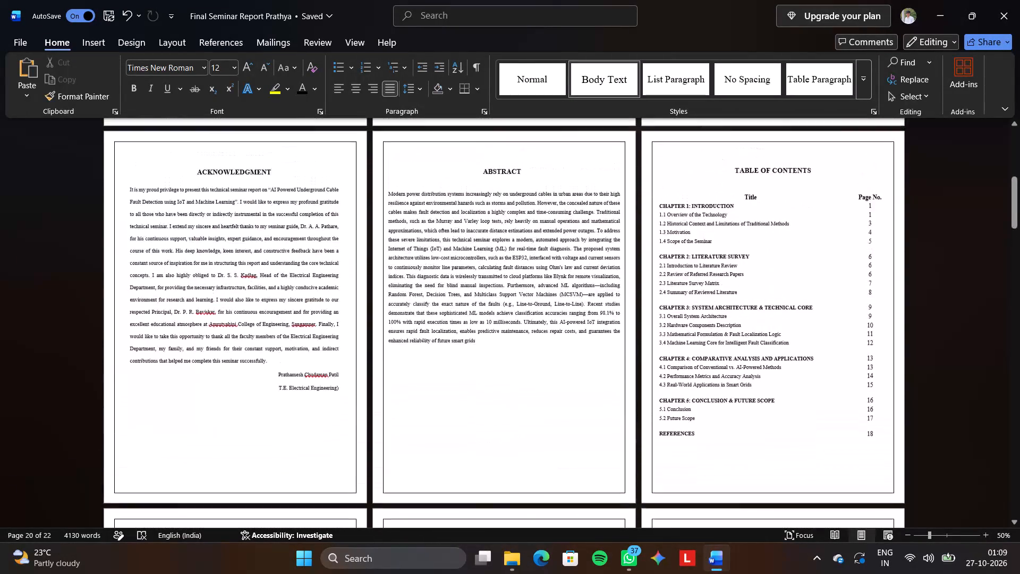
scroll(683, 297, up, 4)
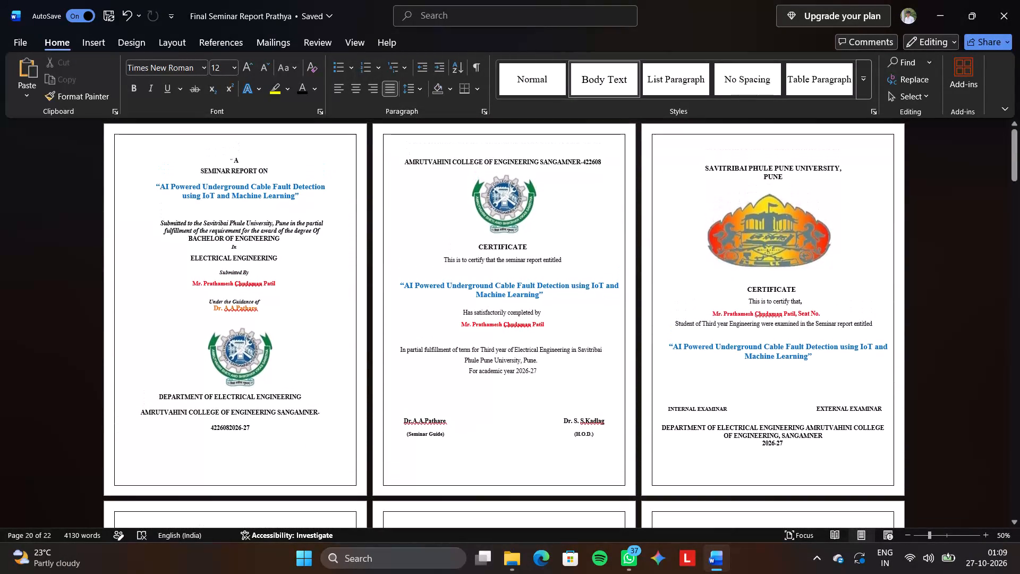
scroll(683, 297, up, 1)
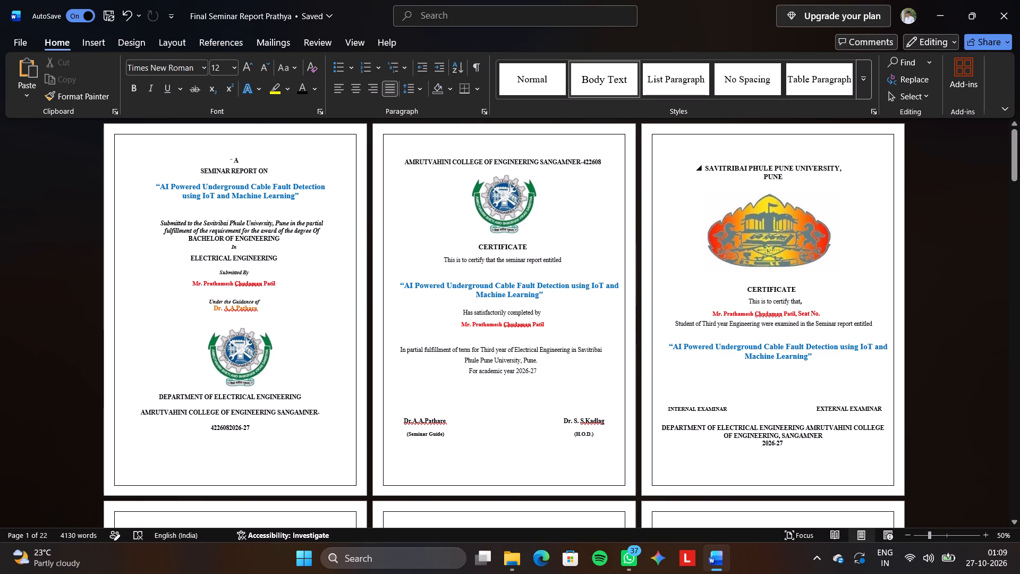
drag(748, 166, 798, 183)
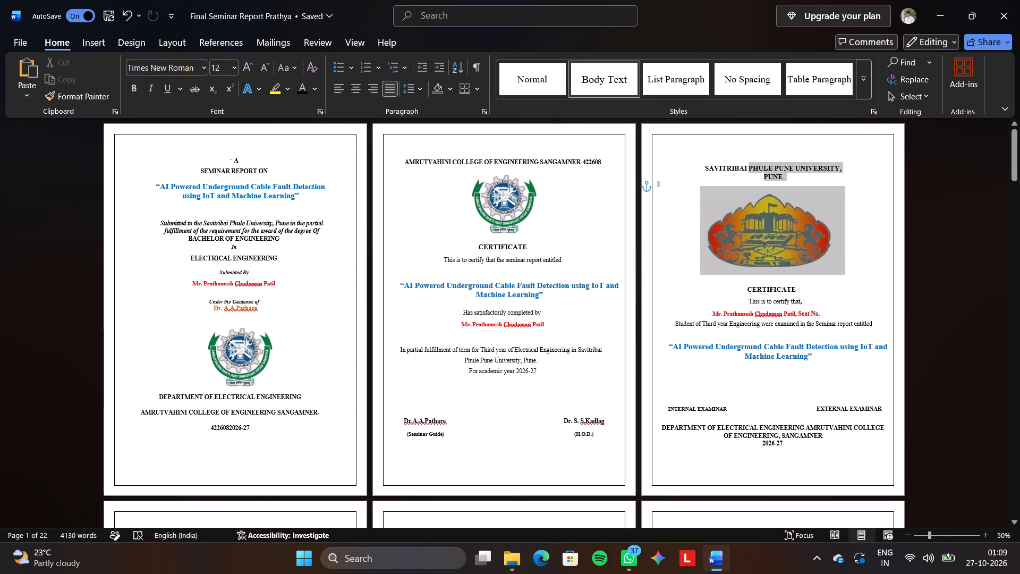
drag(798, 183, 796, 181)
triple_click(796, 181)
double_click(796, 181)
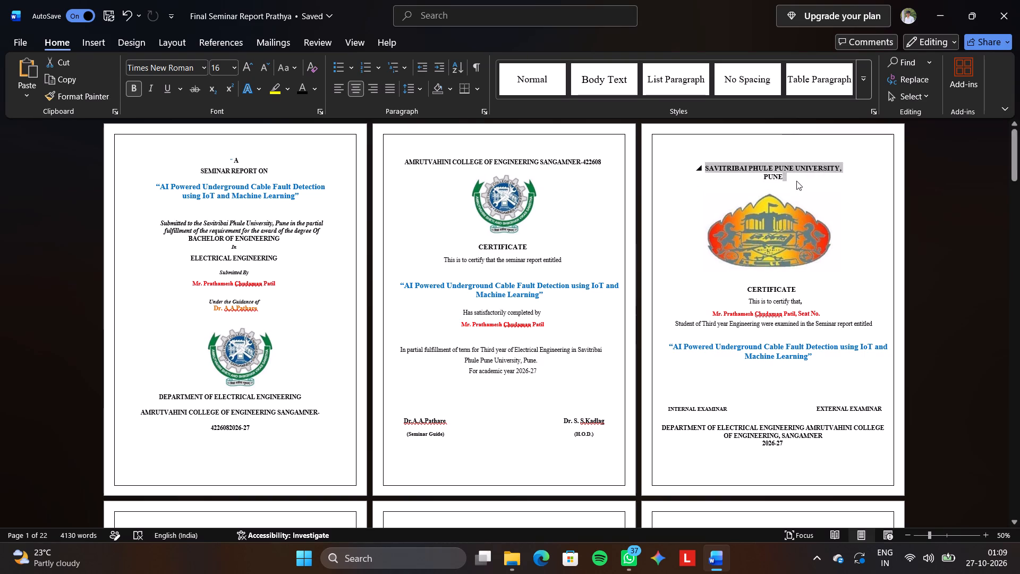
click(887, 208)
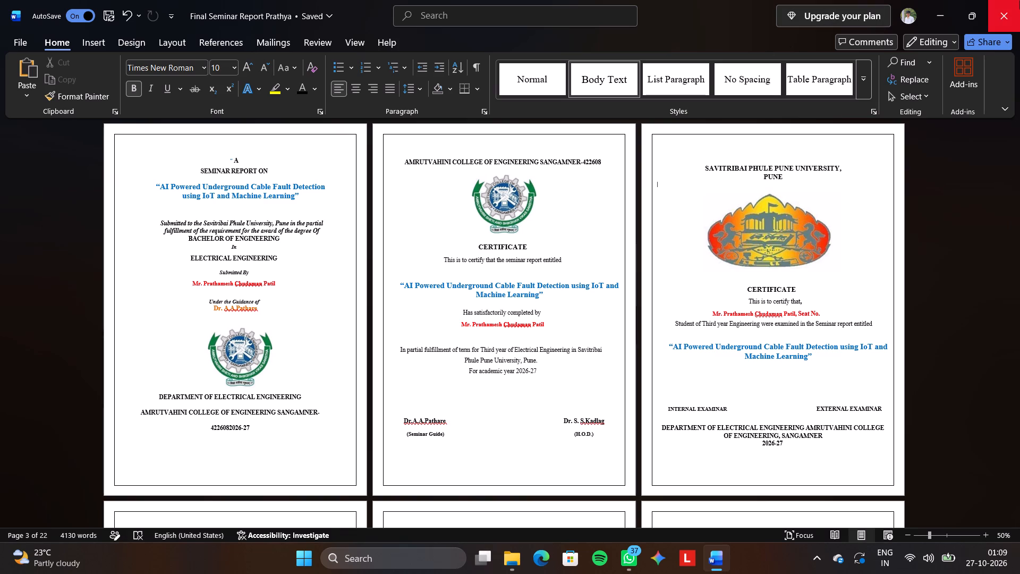
Share the report with Can edit permission, choosing the second contact suggested for "pratha" as recipient, and send the invitation without a message.
click(1004, 46)
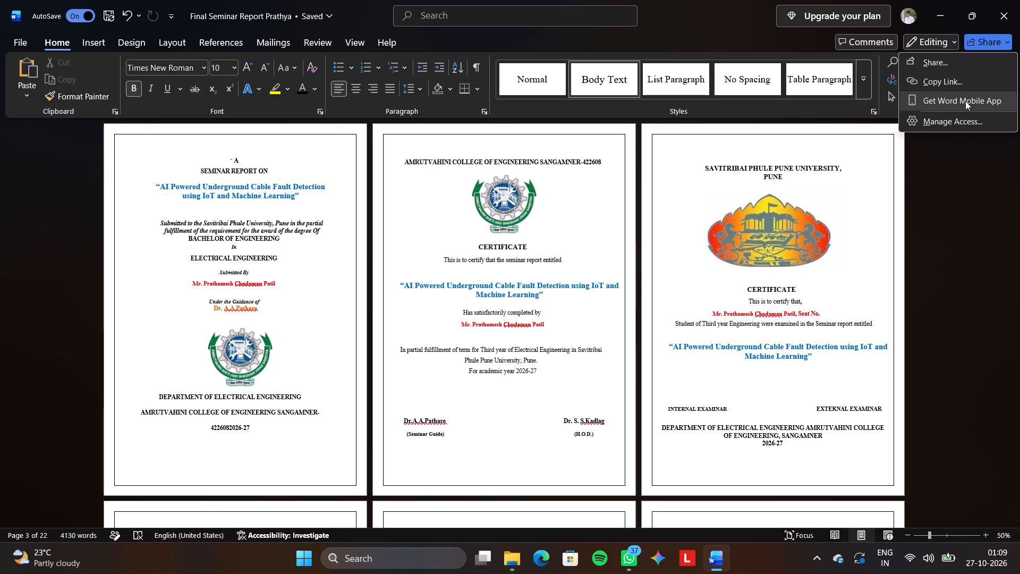
click(963, 63)
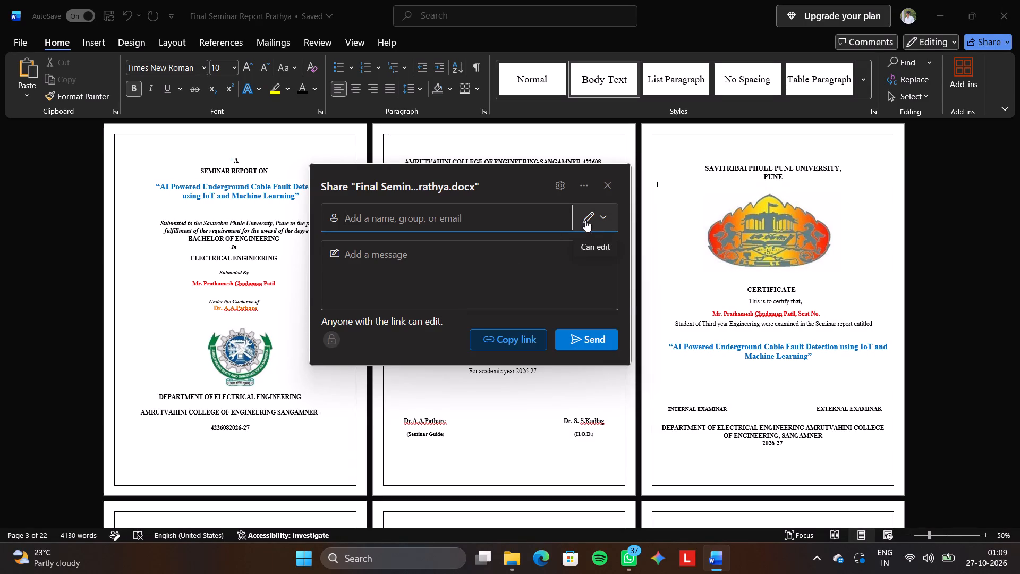
click(610, 221)
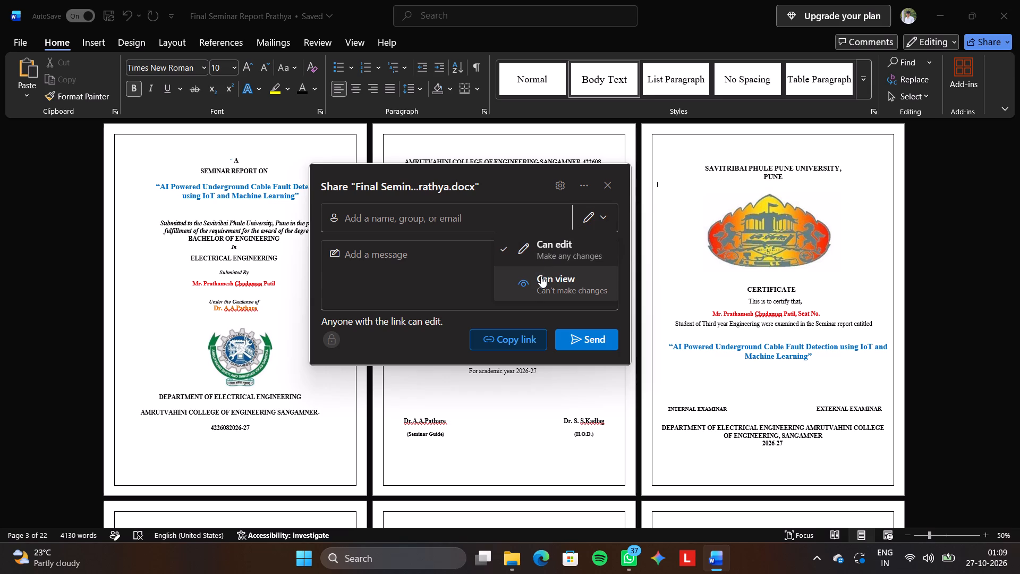
click(557, 257)
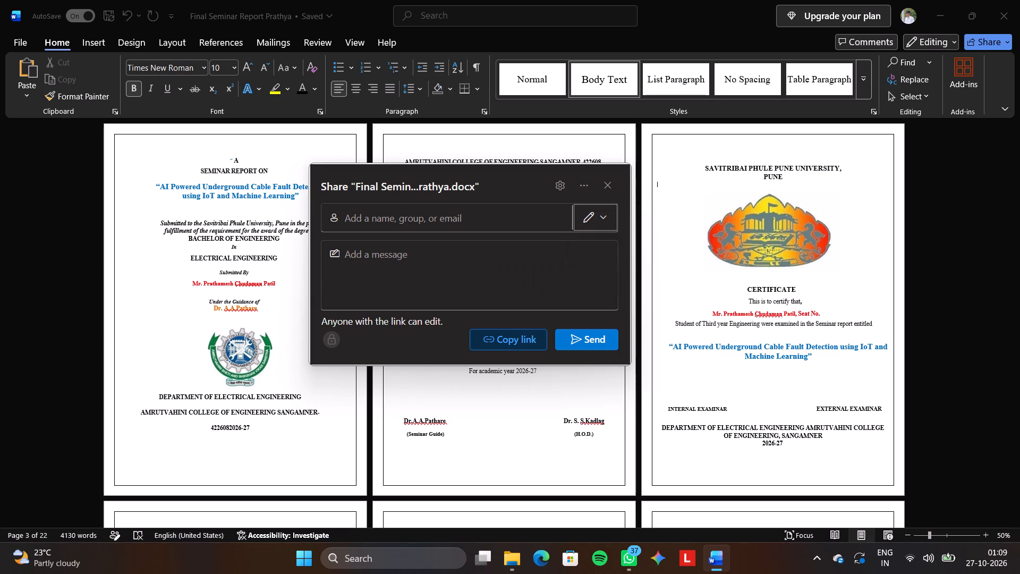
click(601, 217)
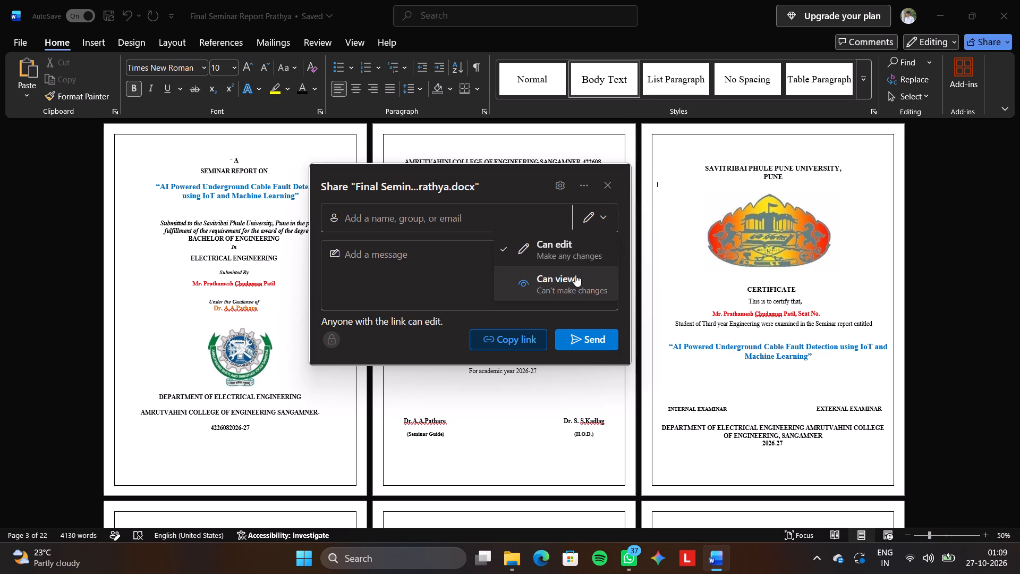
click(573, 246)
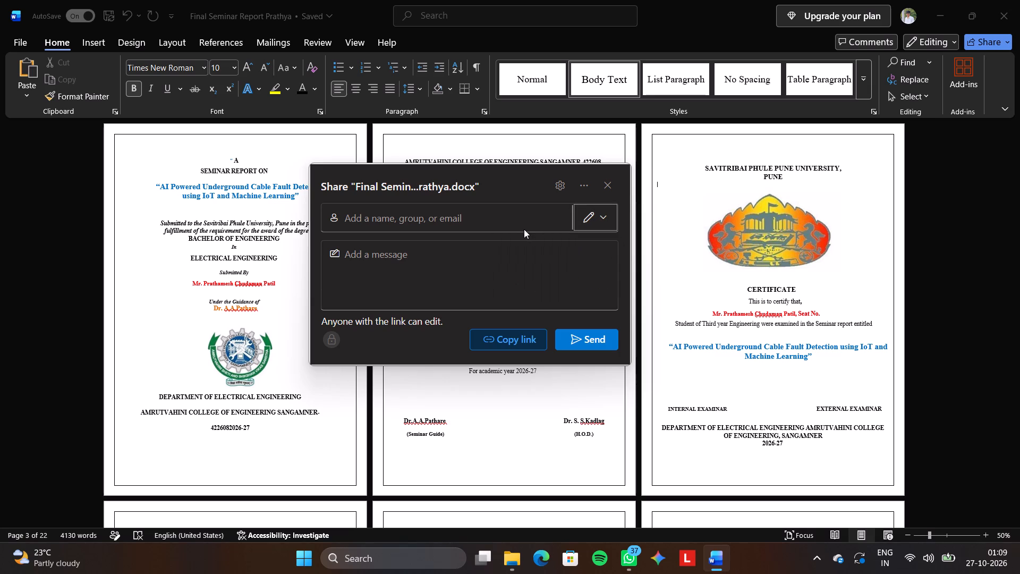
click(522, 229)
click(517, 218)
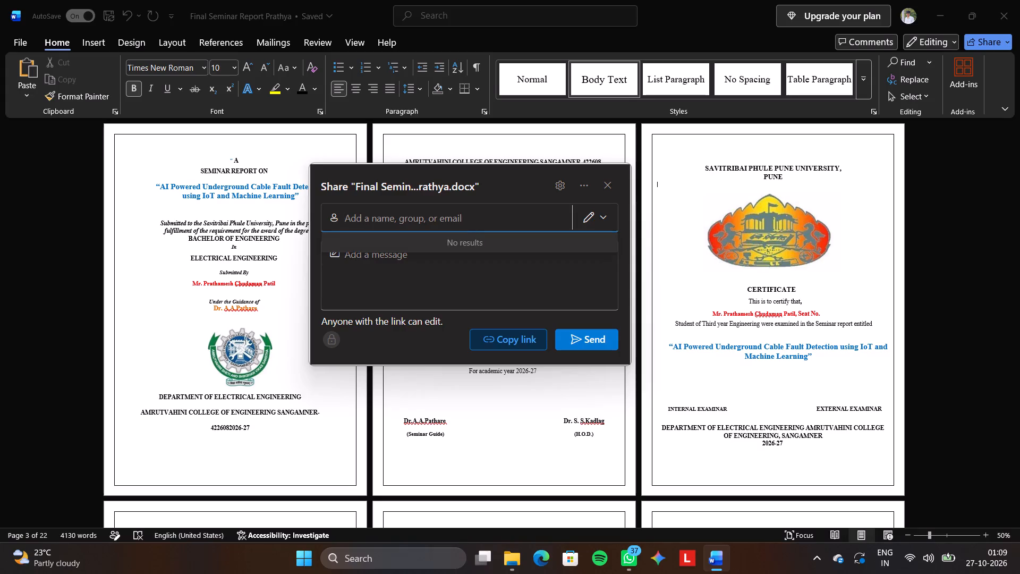
key(p)
text(ratha)
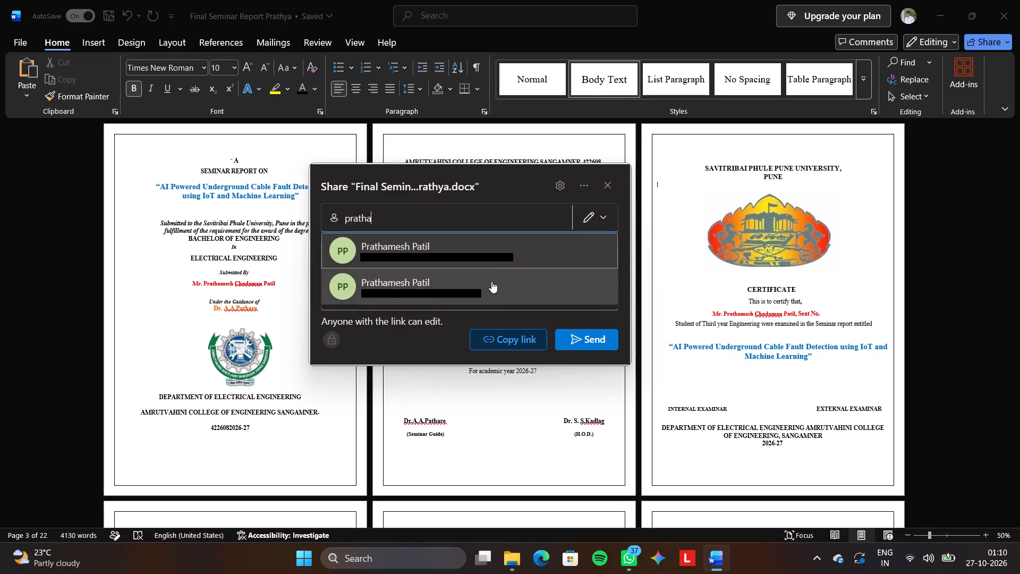
click(491, 281)
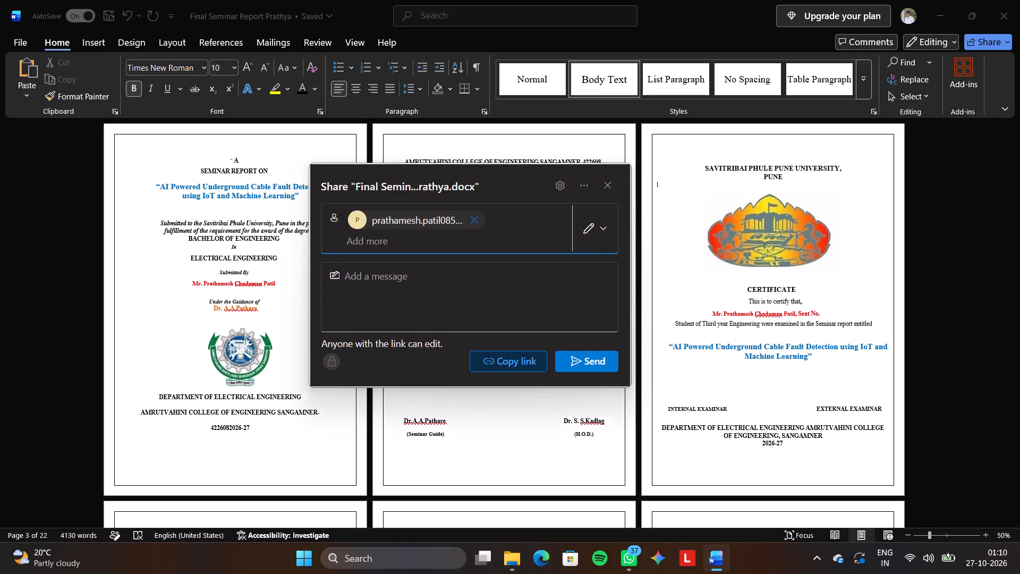
click(588, 369)
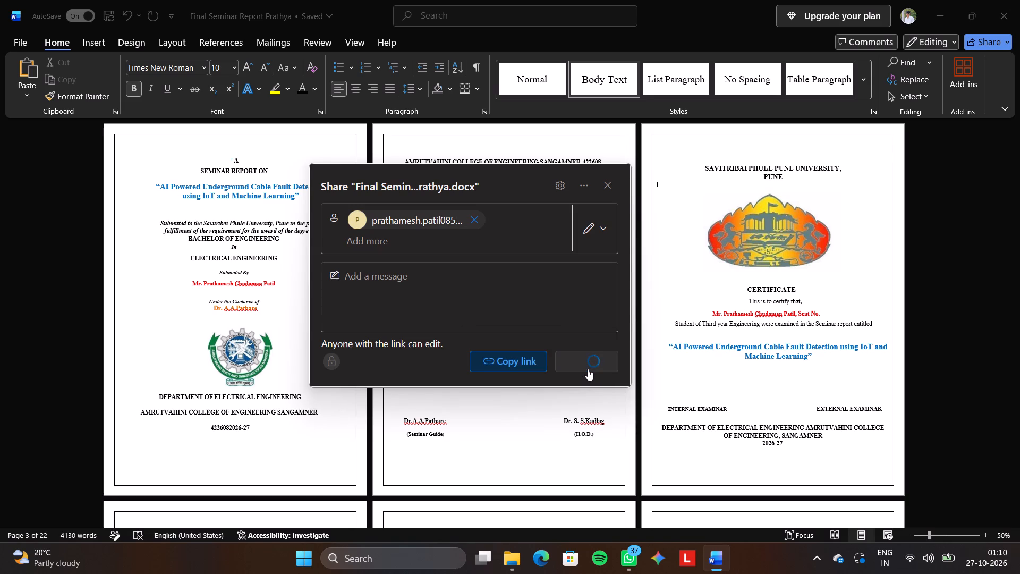
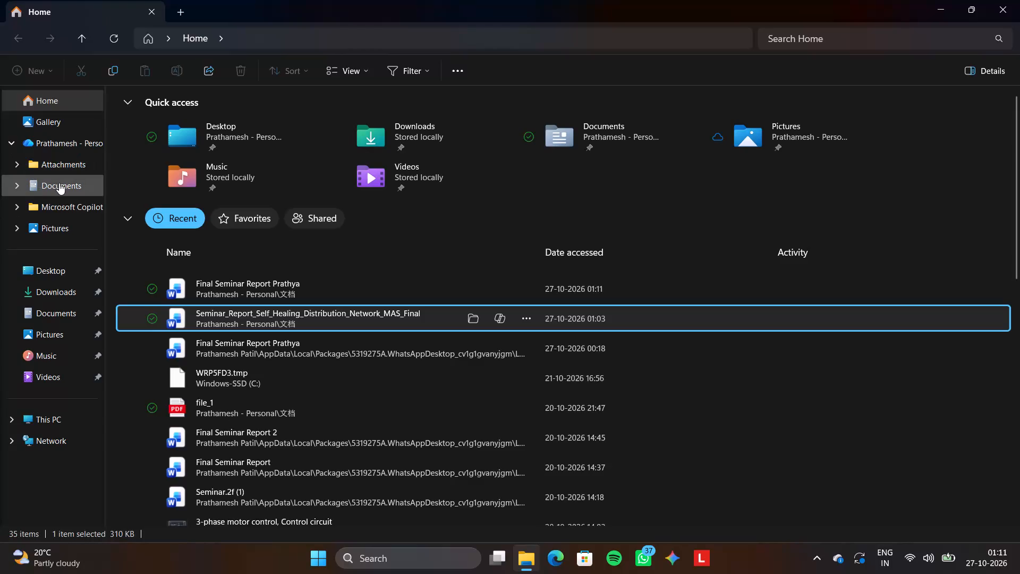
Check the contents of the file_1 PDF in the OneDrive Documents folder, close it and delete the file.
click(59, 183)
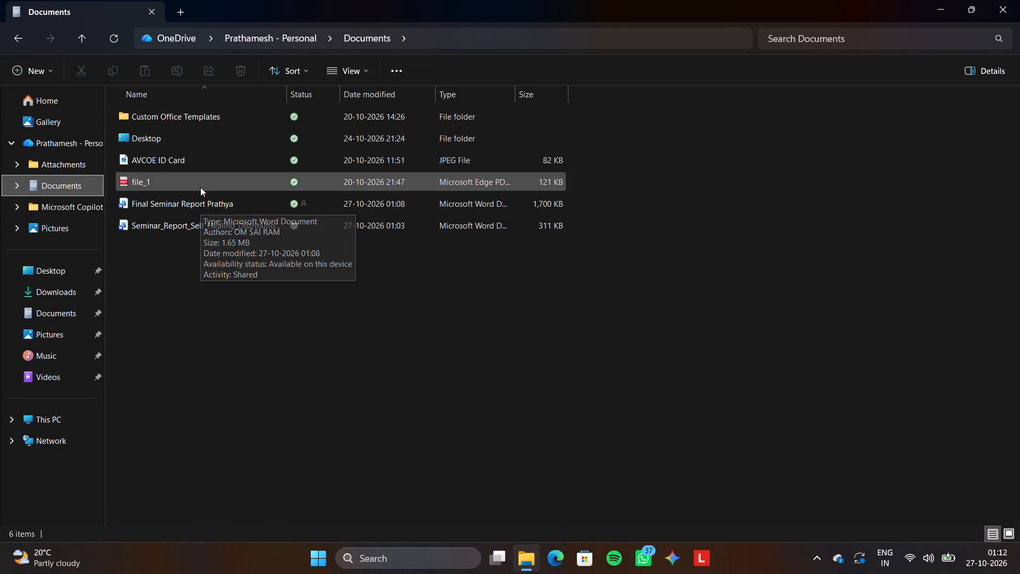
double_click(200, 187)
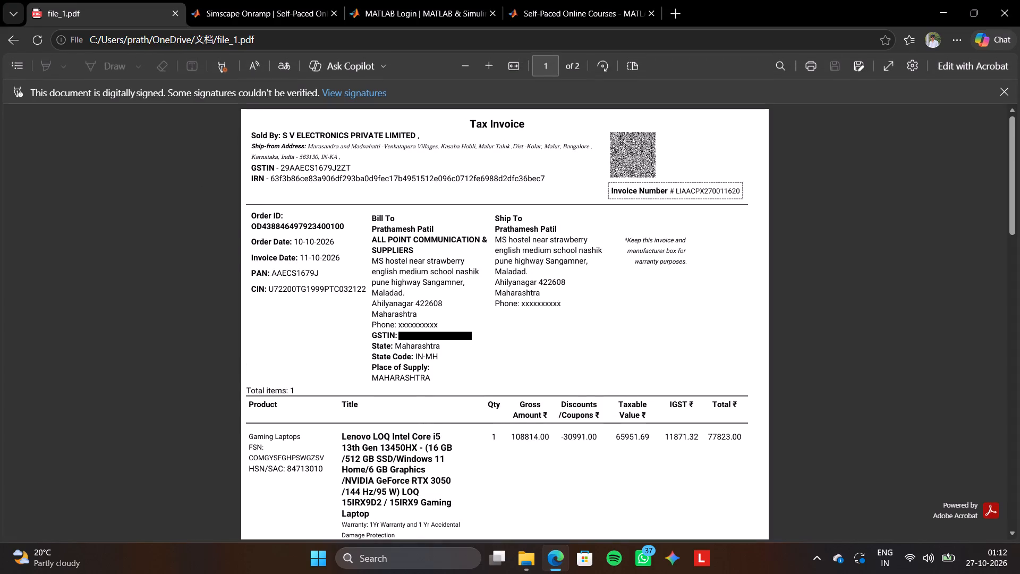
scroll(431, 165, down, 7)
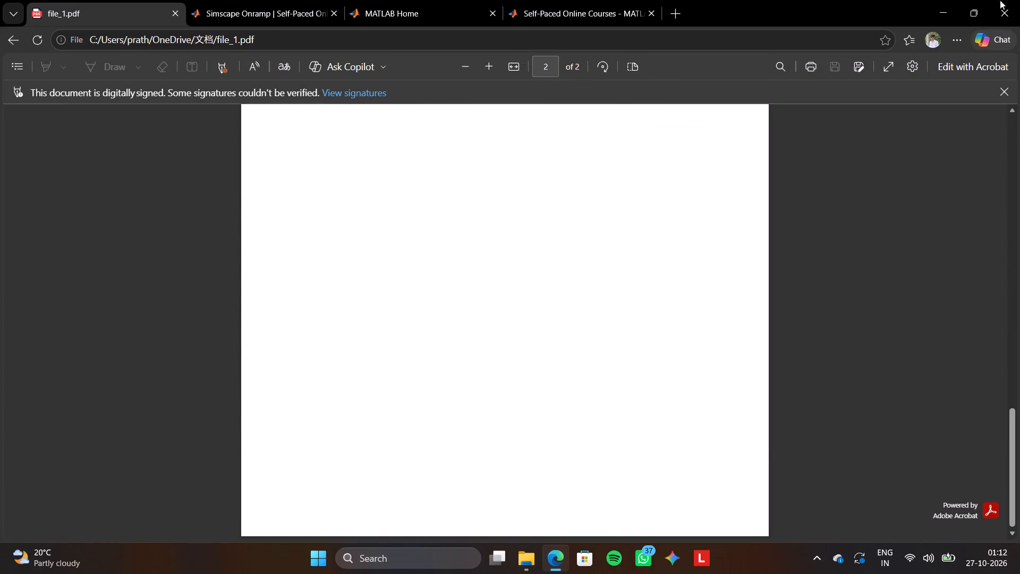
click(1019, 0)
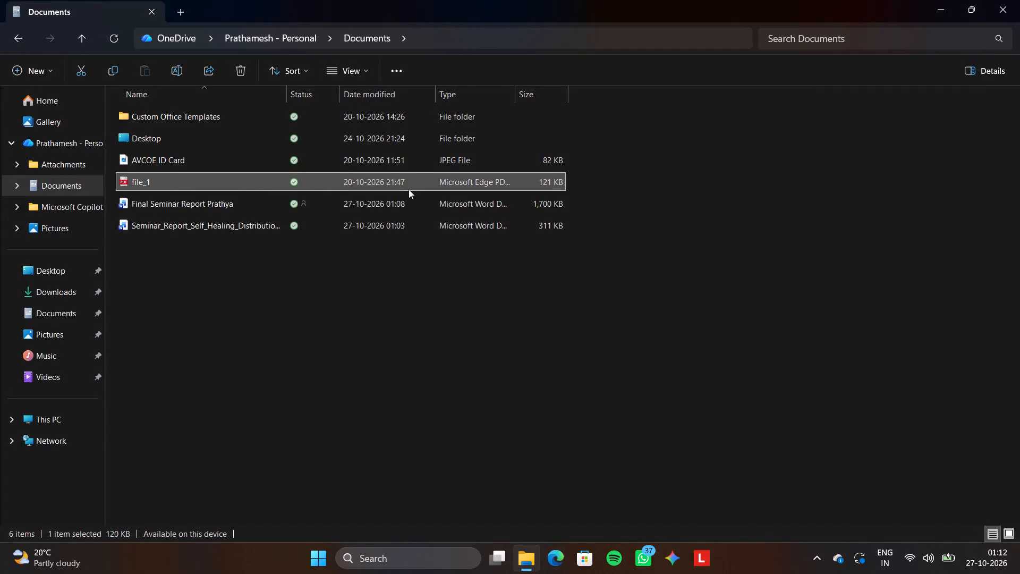
click(237, 81)
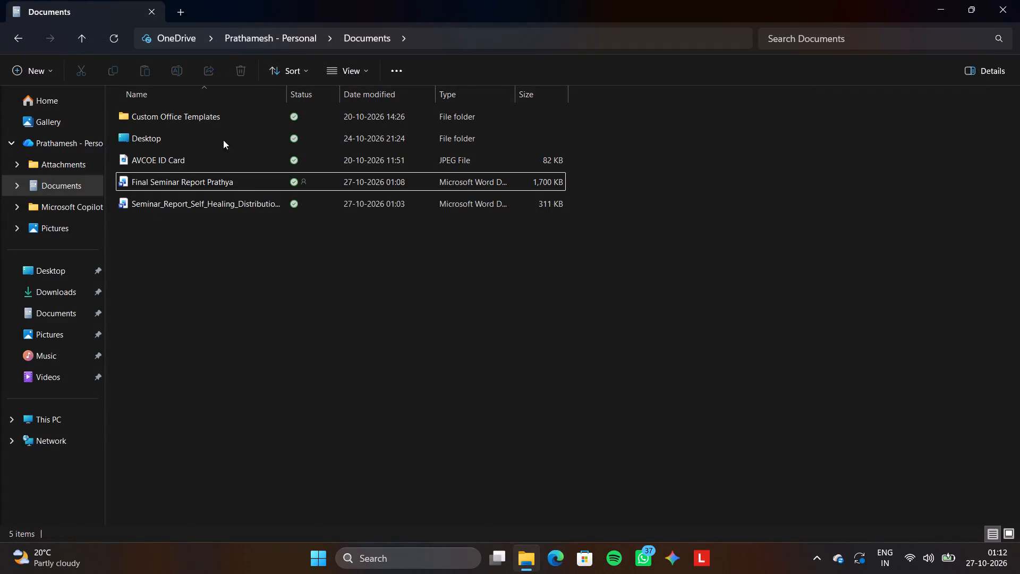
Open the Final Seminar Report Prathya document and look through its pages from the cover to the References.
double_click(233, 185)
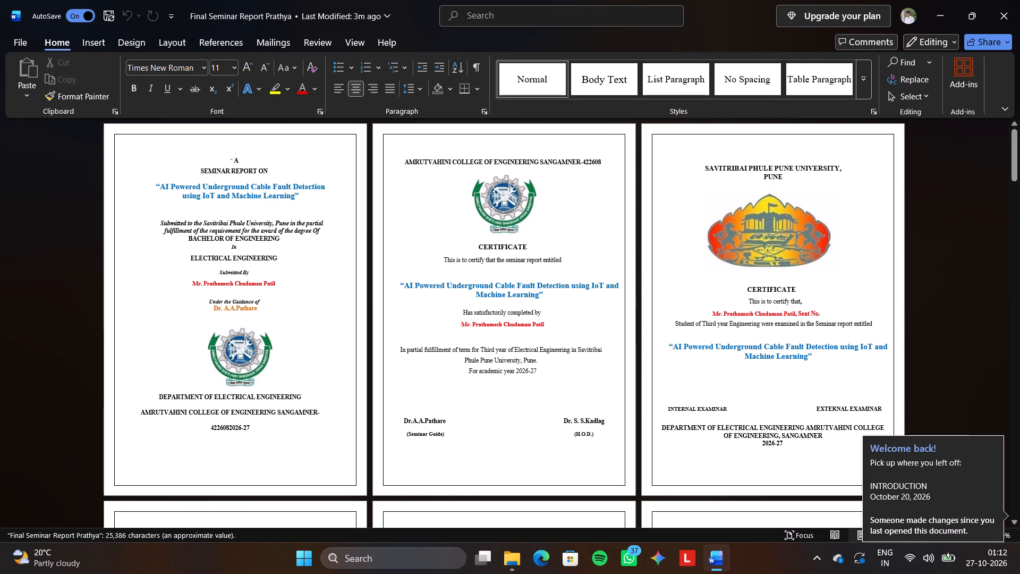
scroll(431, 168, down, 9)
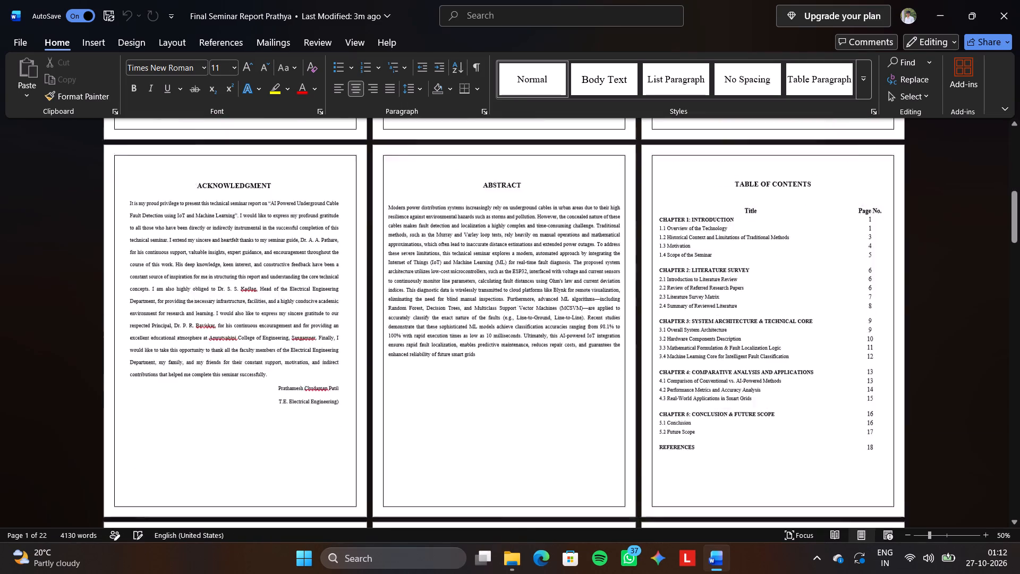
scroll(431, 168, down, 15)
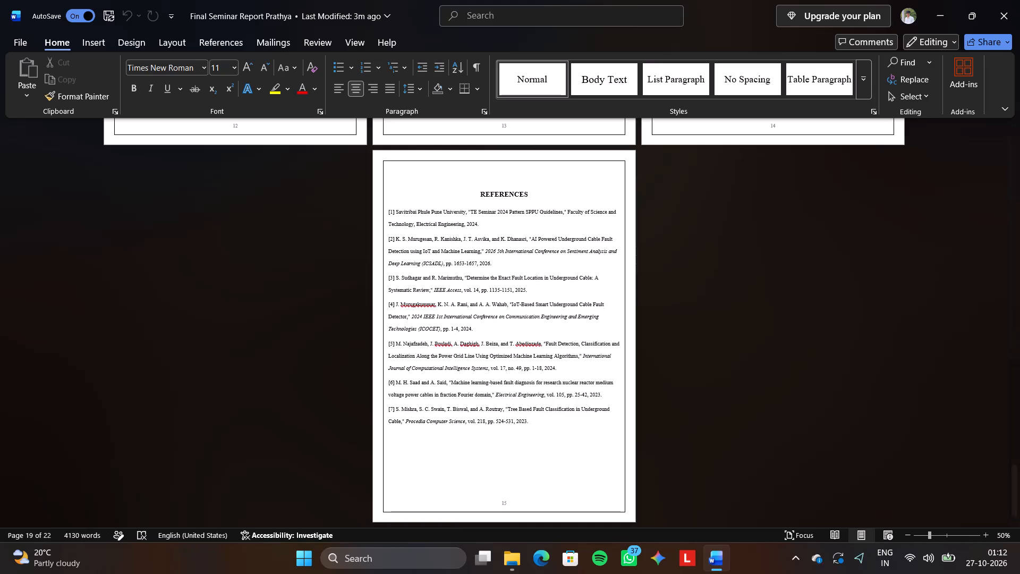
In the report's print settings, choose A4 paper and set the copies to Uncollated.
key(ctrl+p)
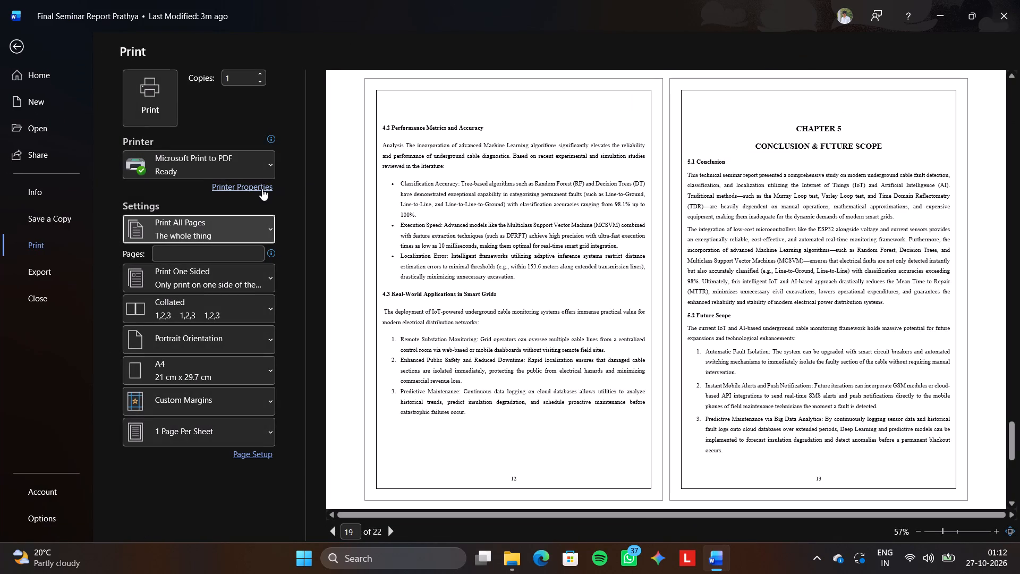
click(246, 364)
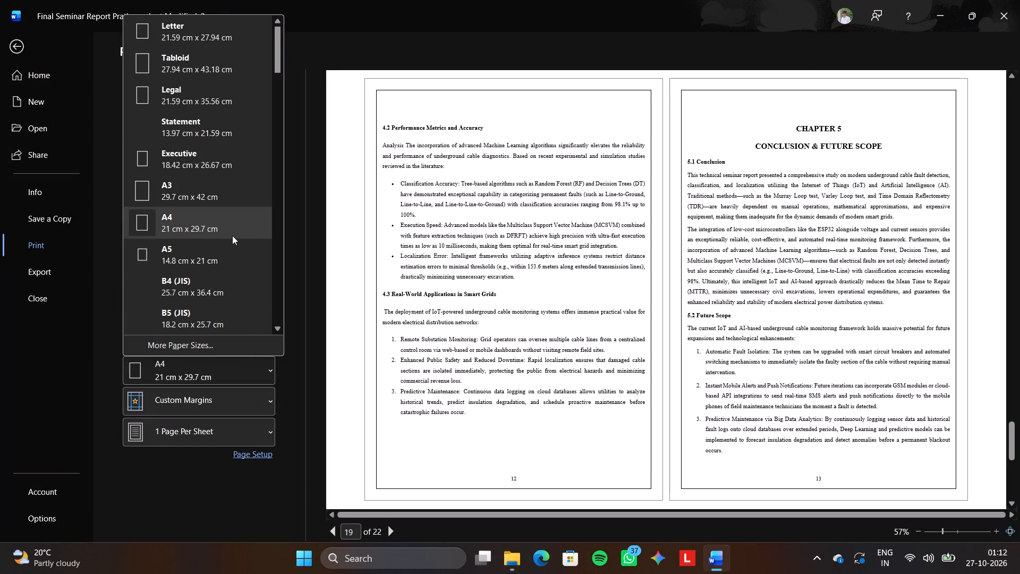
click(232, 235)
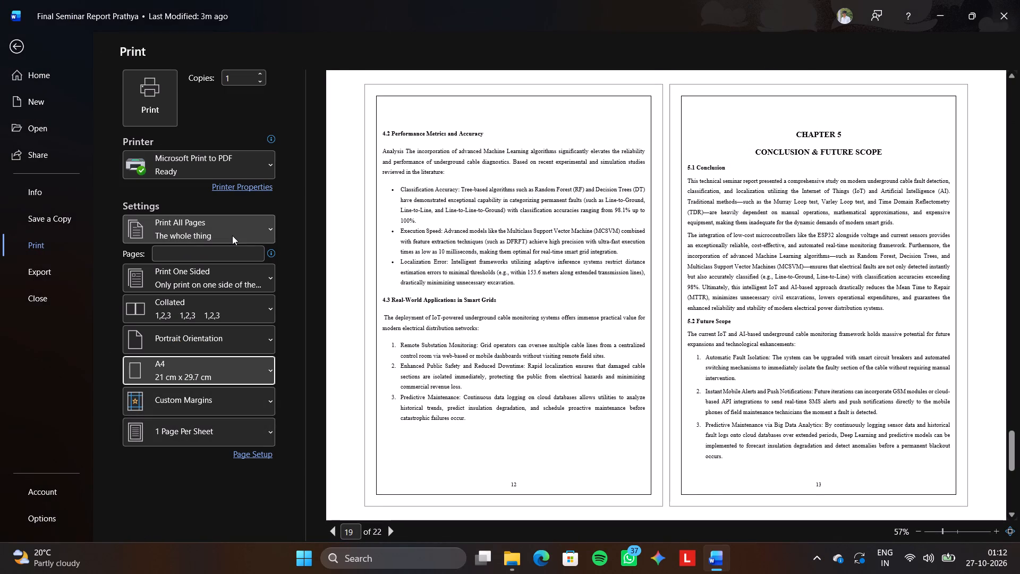
click(261, 310)
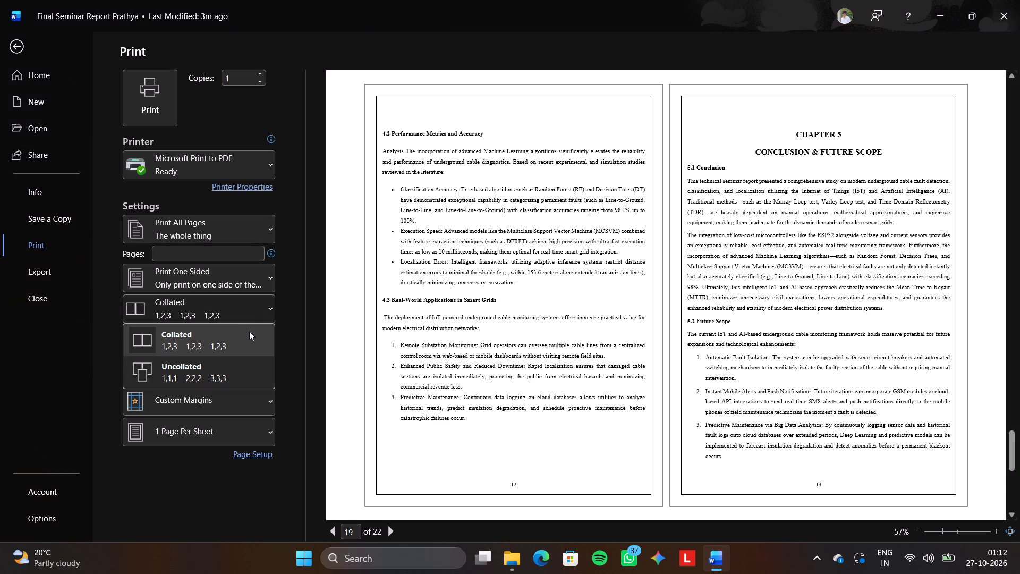
click(215, 332)
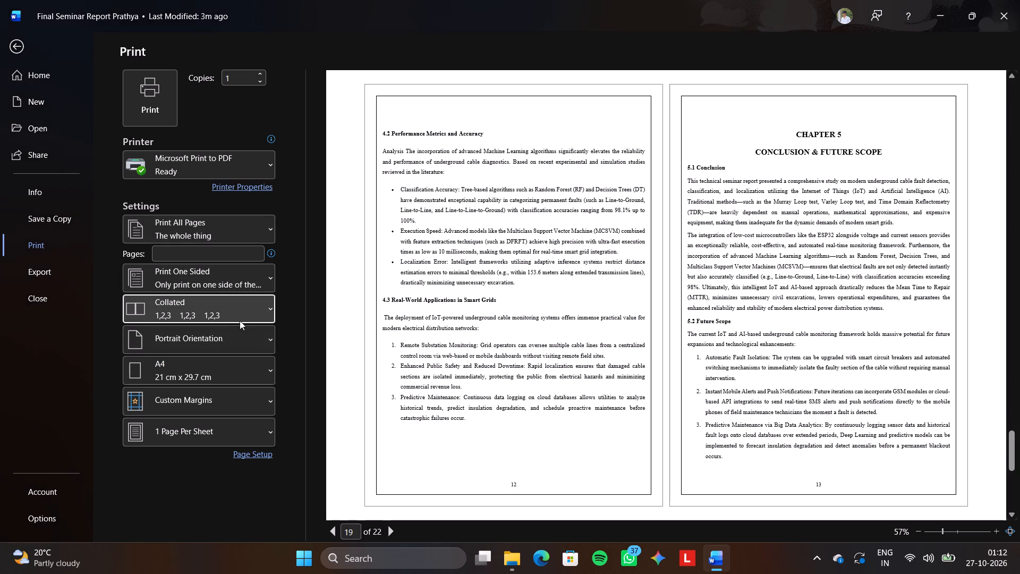
click(255, 305)
click(222, 373)
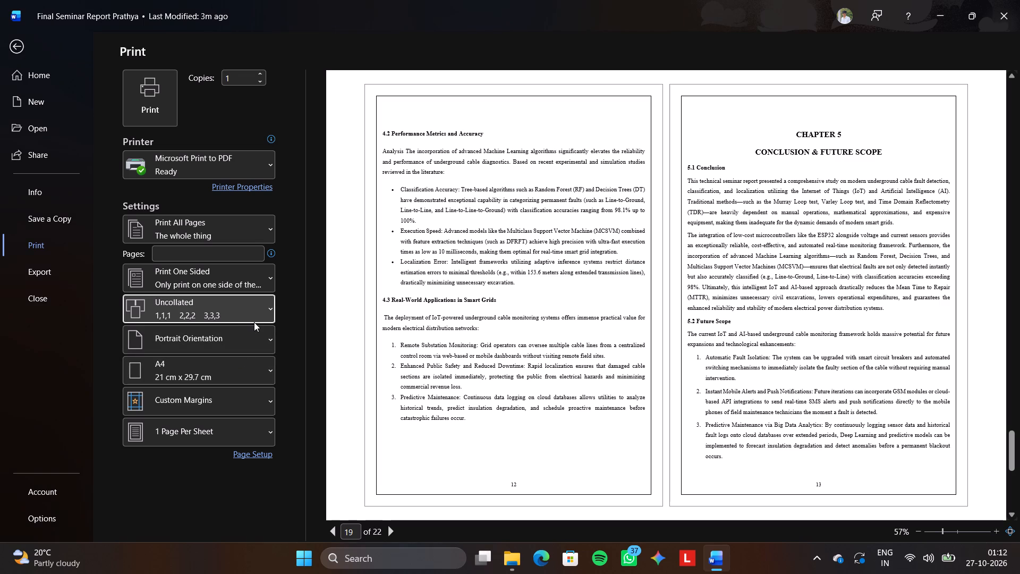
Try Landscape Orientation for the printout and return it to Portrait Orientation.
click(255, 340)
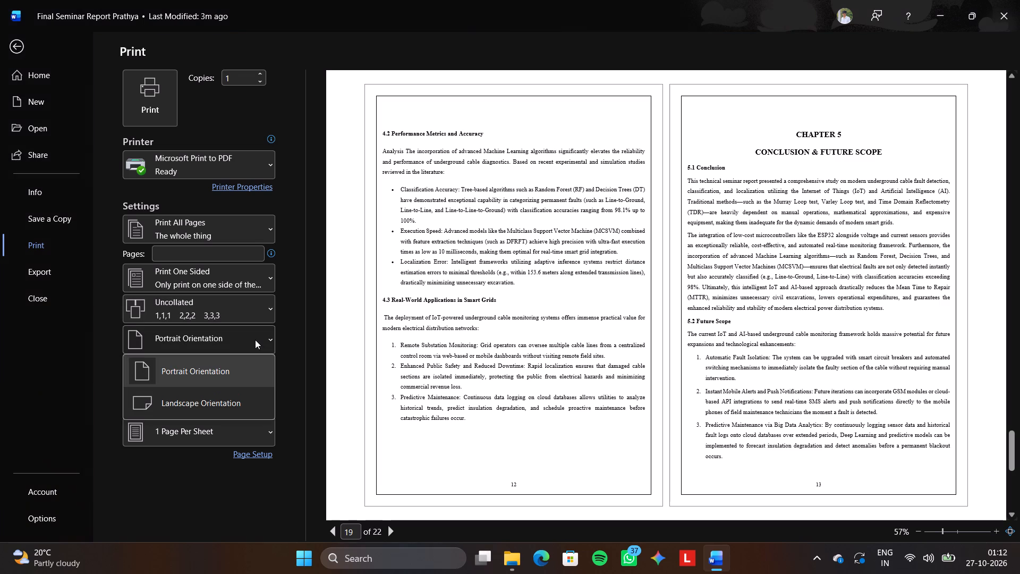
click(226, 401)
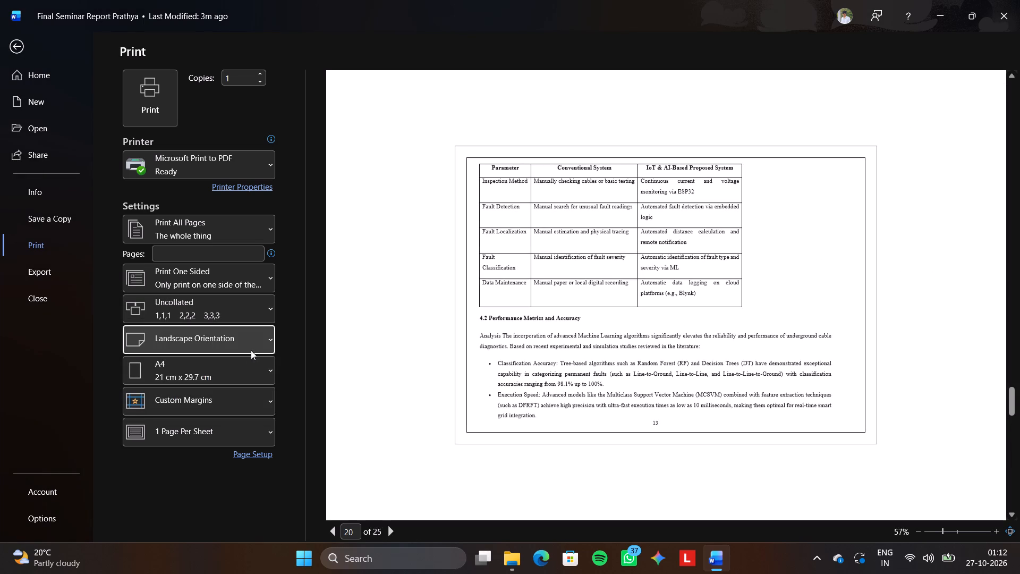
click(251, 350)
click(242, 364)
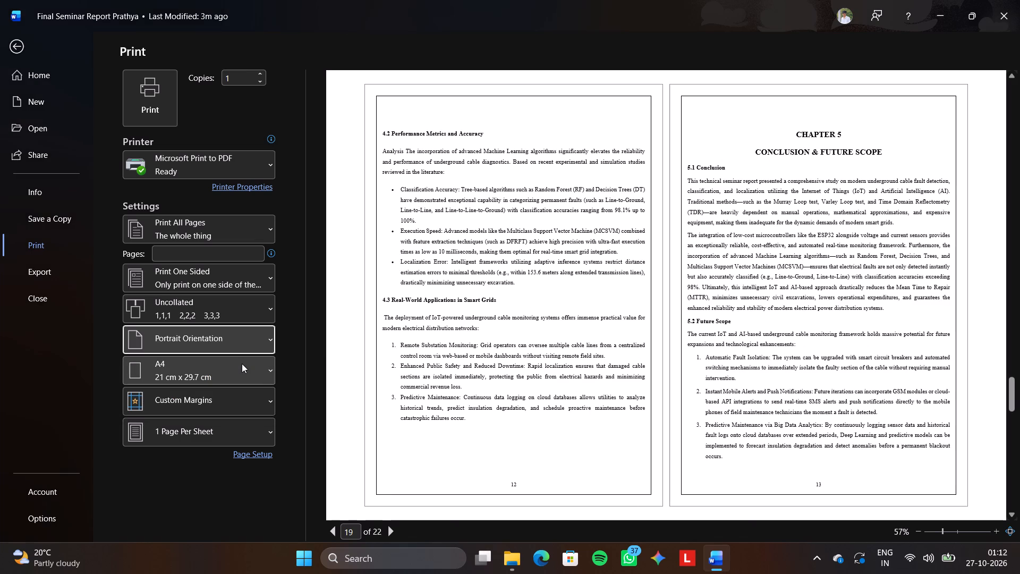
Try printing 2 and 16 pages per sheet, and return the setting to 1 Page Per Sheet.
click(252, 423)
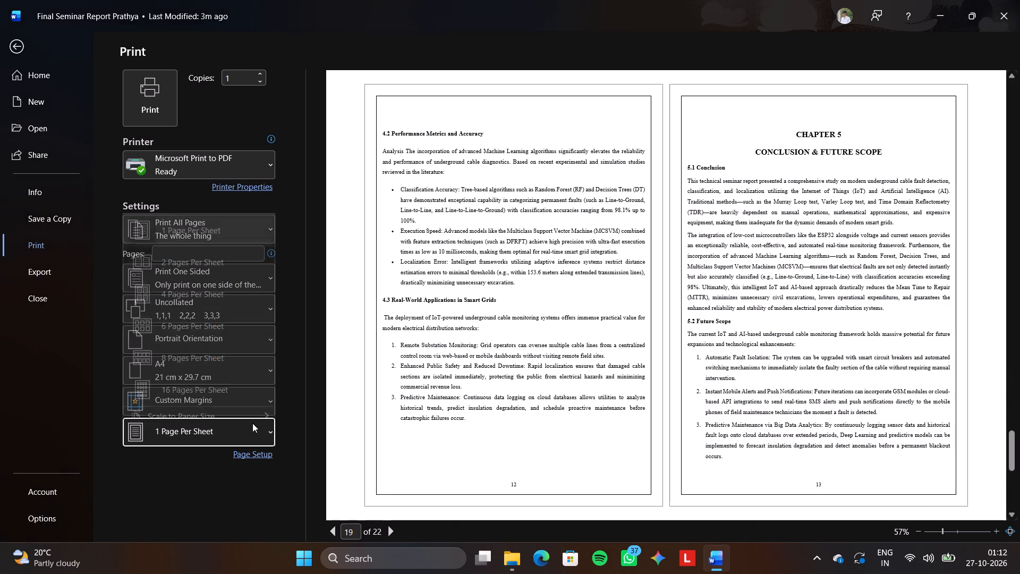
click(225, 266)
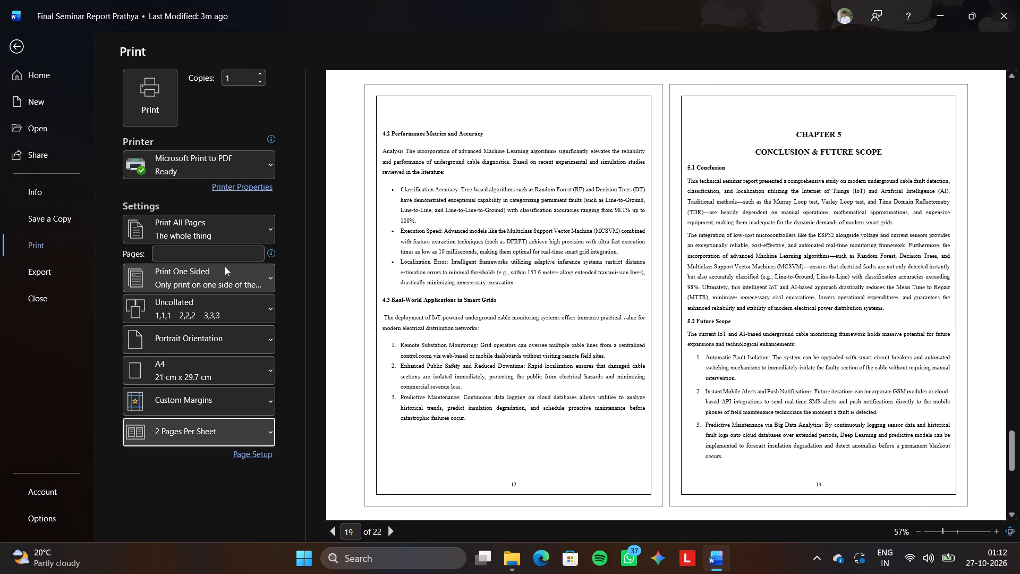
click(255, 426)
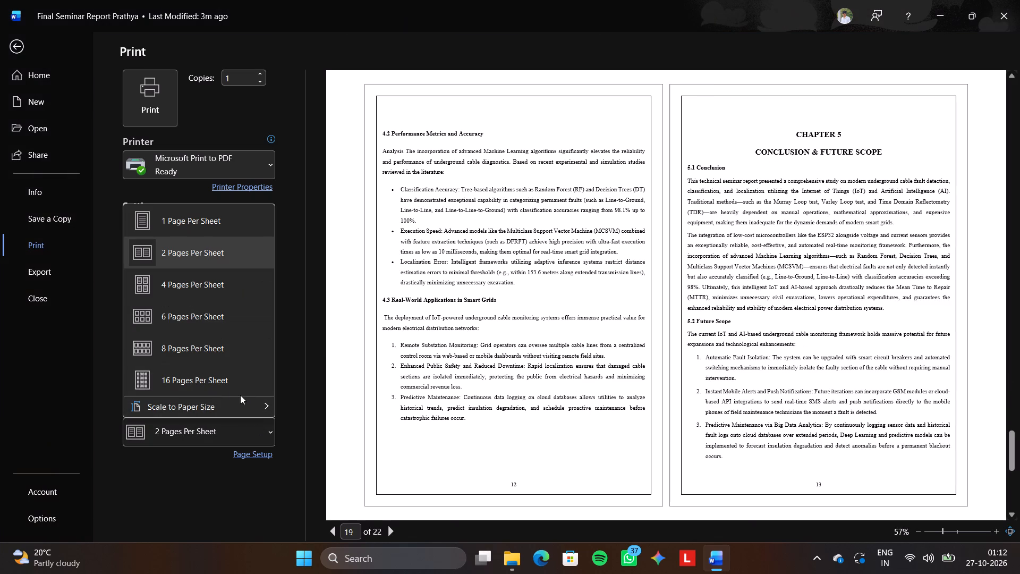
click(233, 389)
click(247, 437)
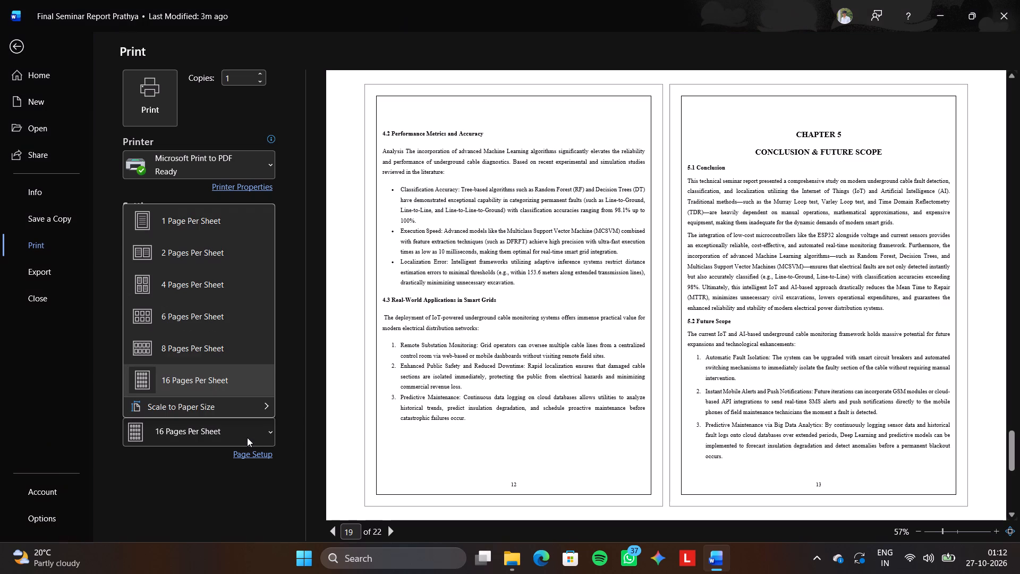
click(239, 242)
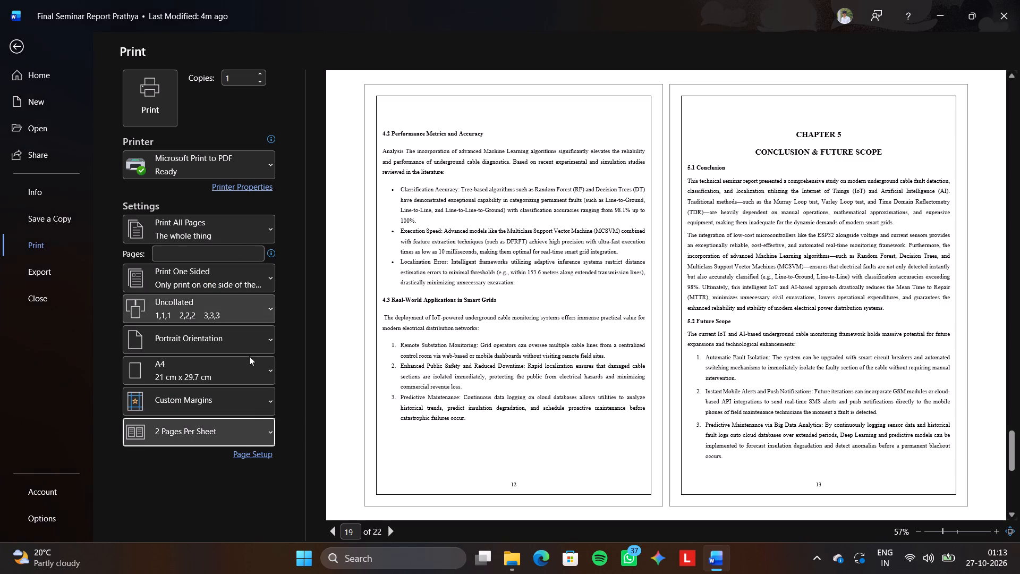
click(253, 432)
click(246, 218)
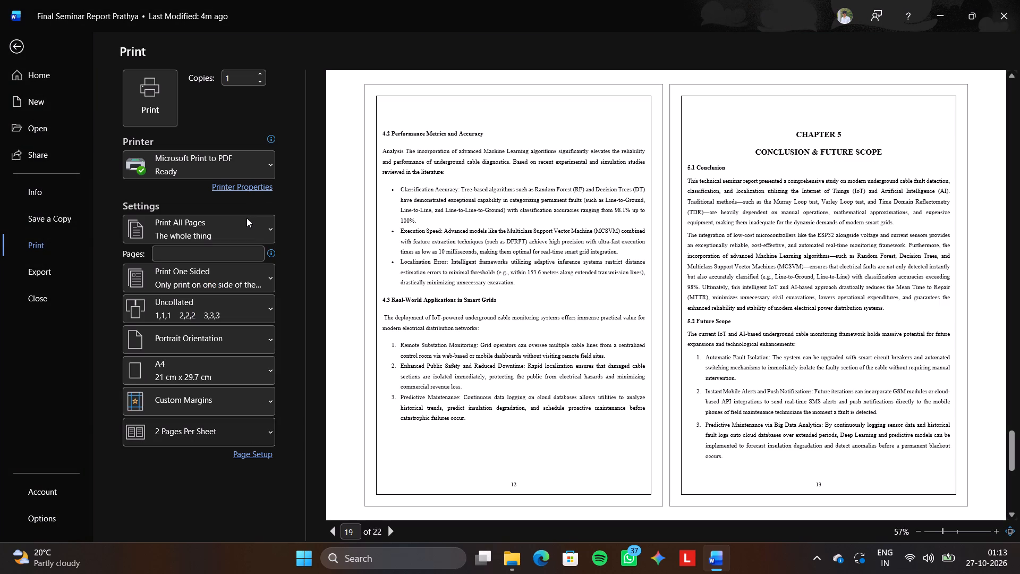
Open the Page Setup settings for the report's printout.
click(262, 454)
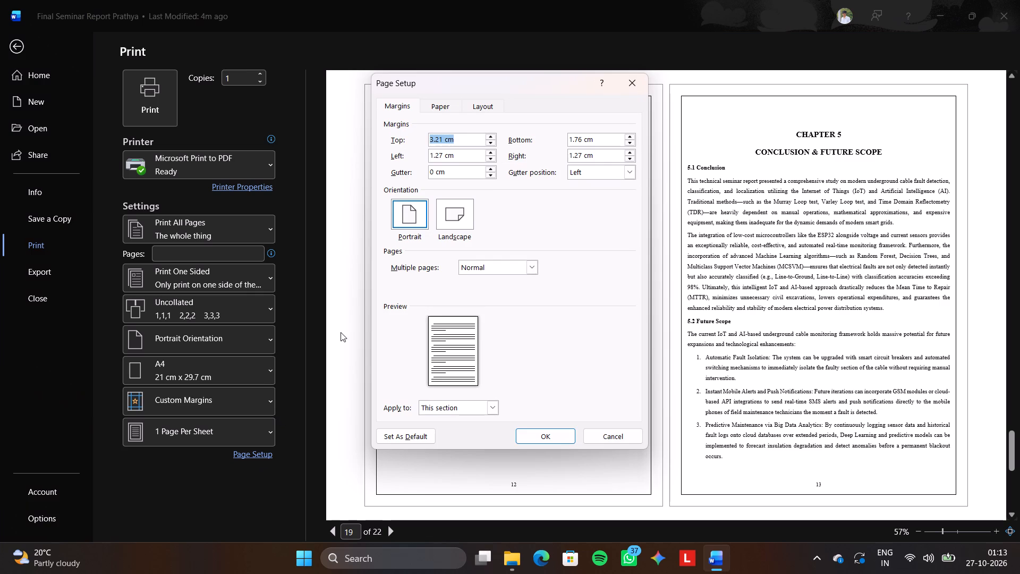
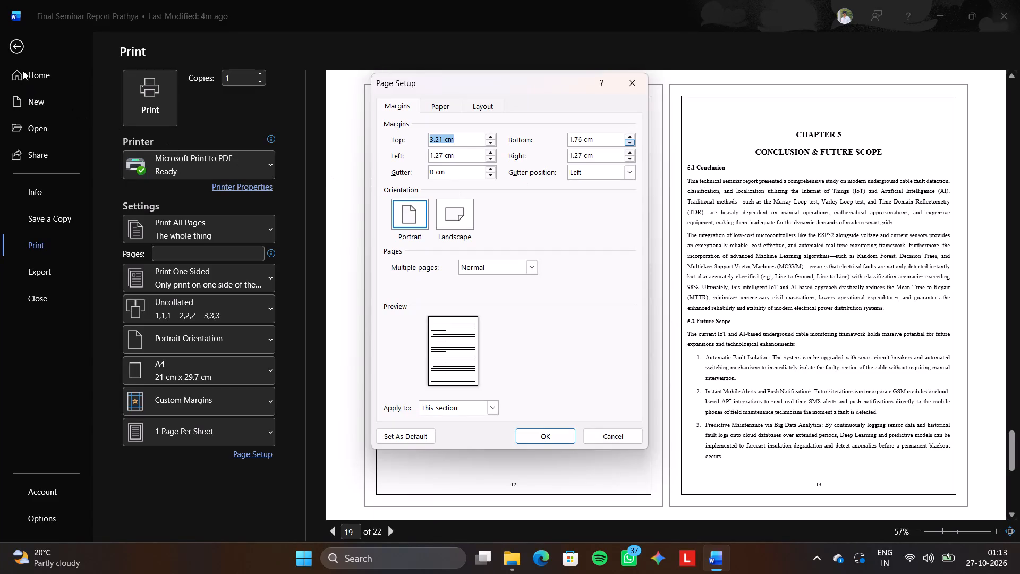
Cancel the Page Setup settings and return from the print view to the report.
click(14, 48)
click(14, 48)
scroll(527, 406, right, 1)
click(613, 434)
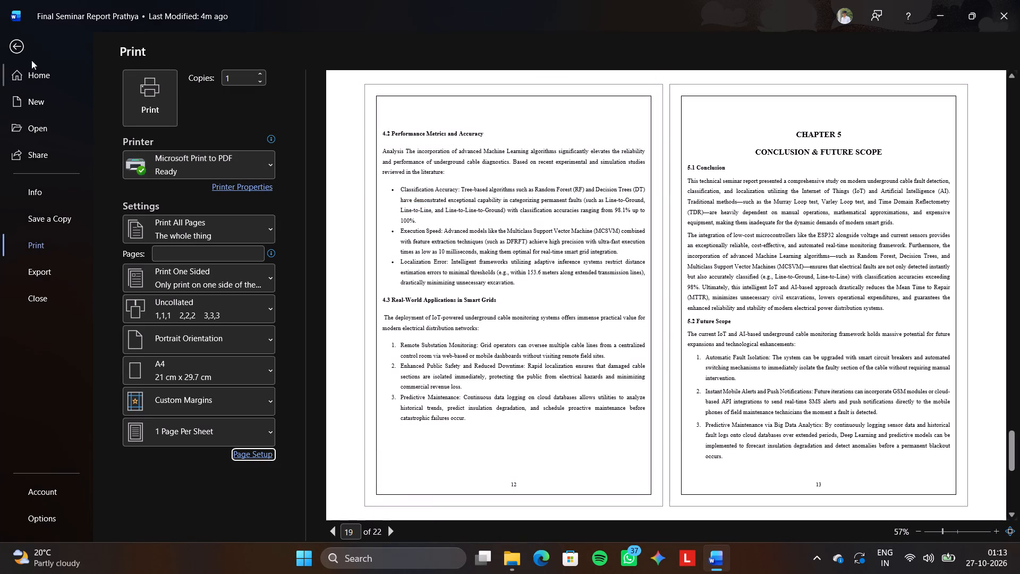
click(12, 46)
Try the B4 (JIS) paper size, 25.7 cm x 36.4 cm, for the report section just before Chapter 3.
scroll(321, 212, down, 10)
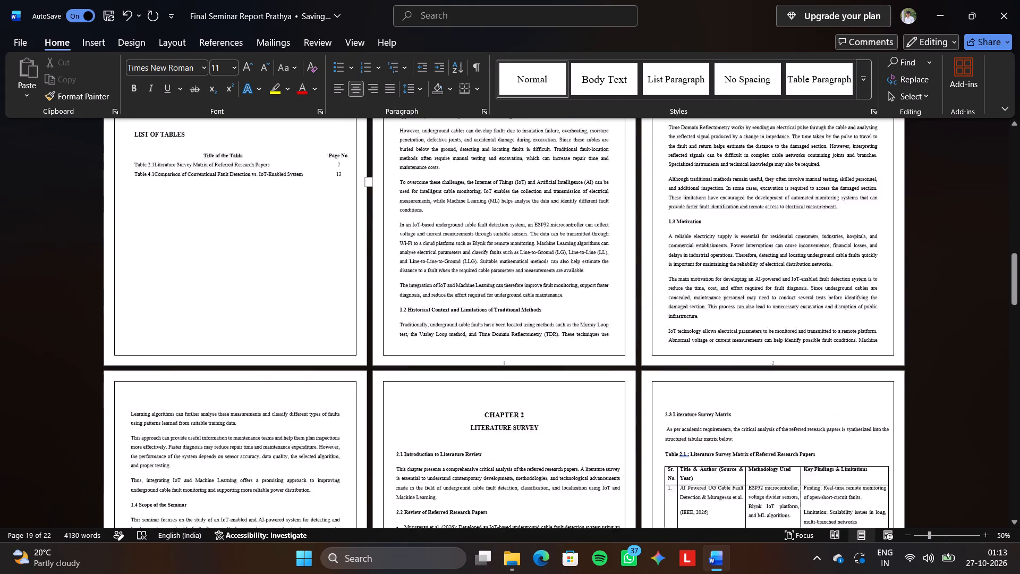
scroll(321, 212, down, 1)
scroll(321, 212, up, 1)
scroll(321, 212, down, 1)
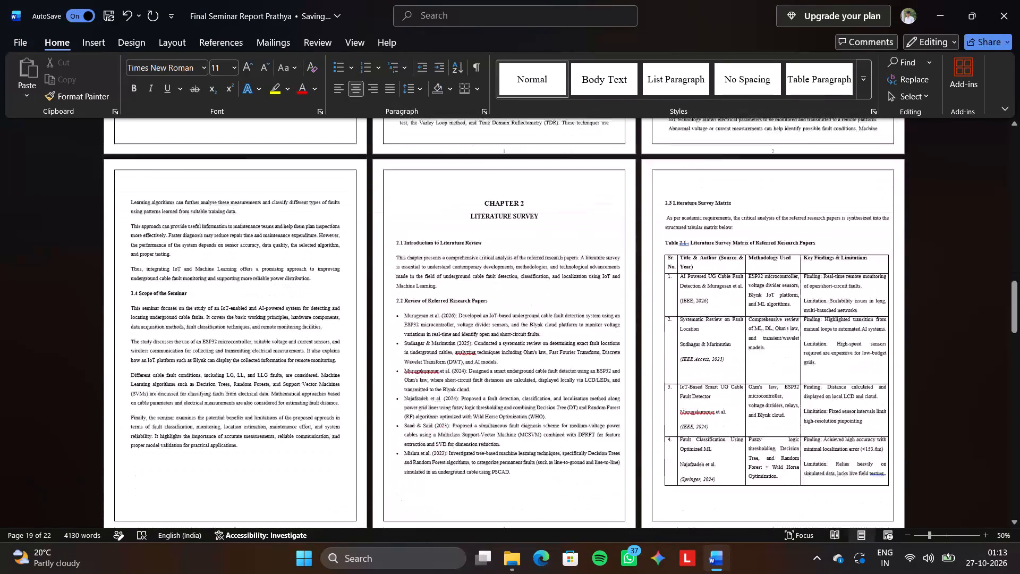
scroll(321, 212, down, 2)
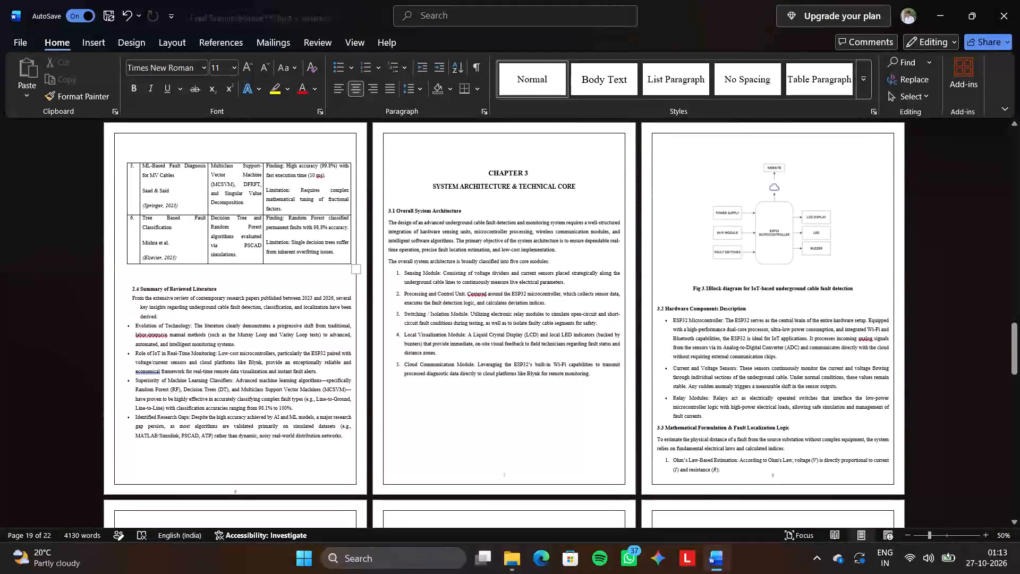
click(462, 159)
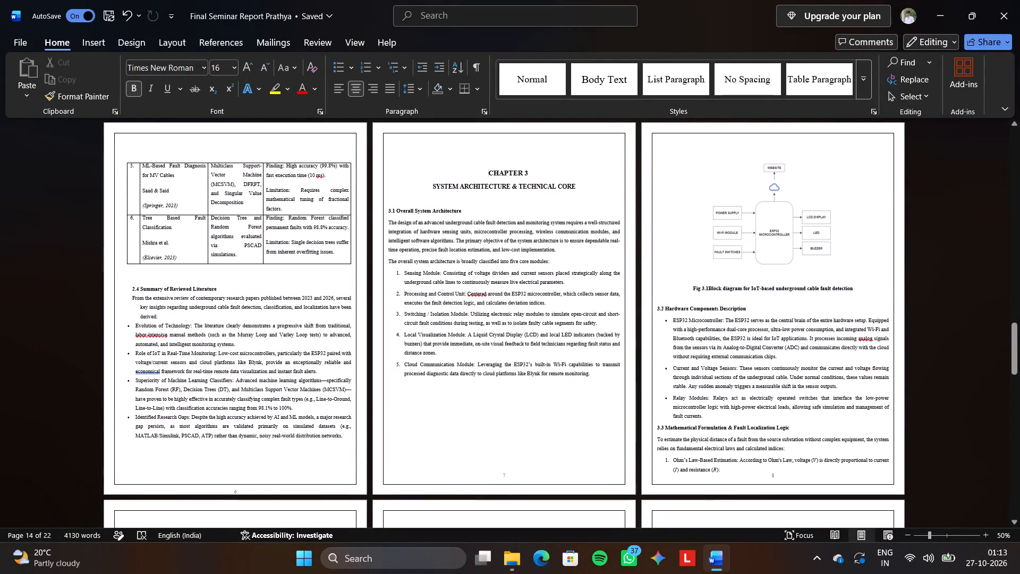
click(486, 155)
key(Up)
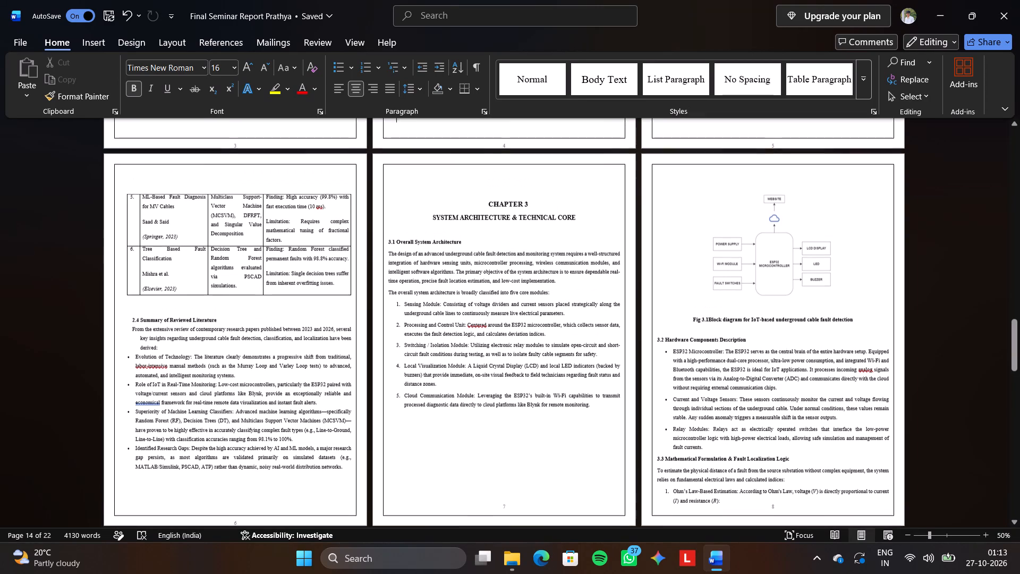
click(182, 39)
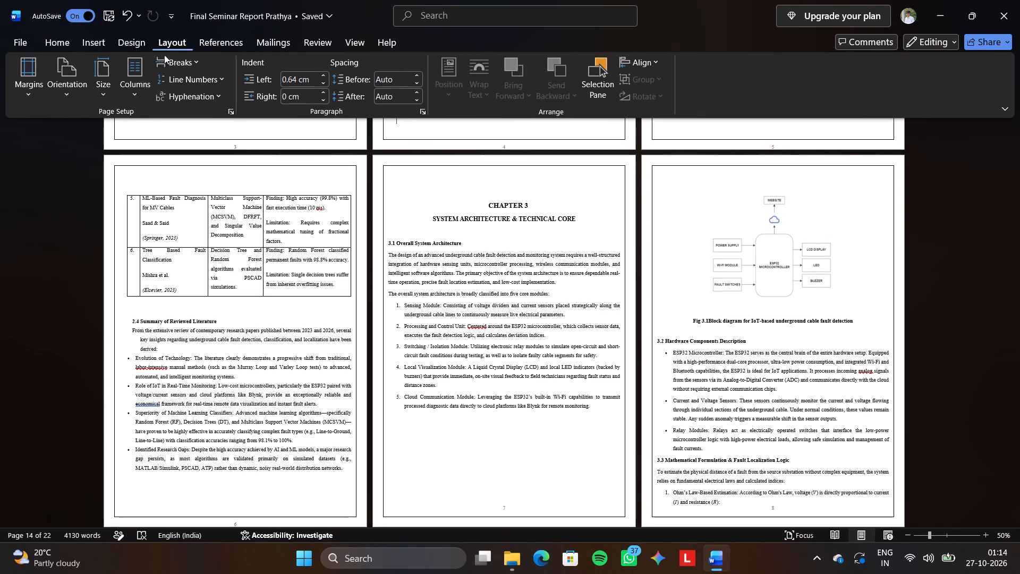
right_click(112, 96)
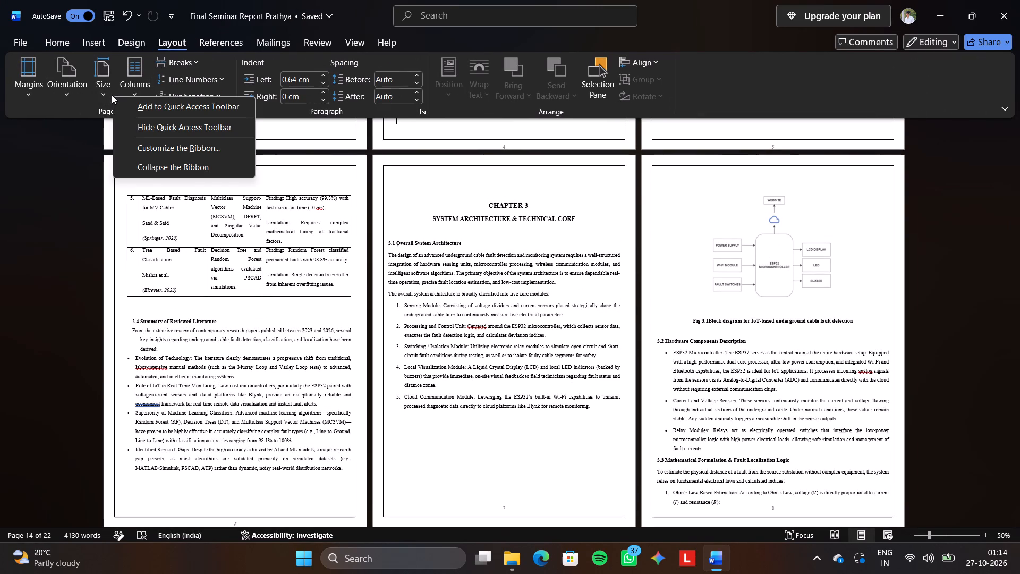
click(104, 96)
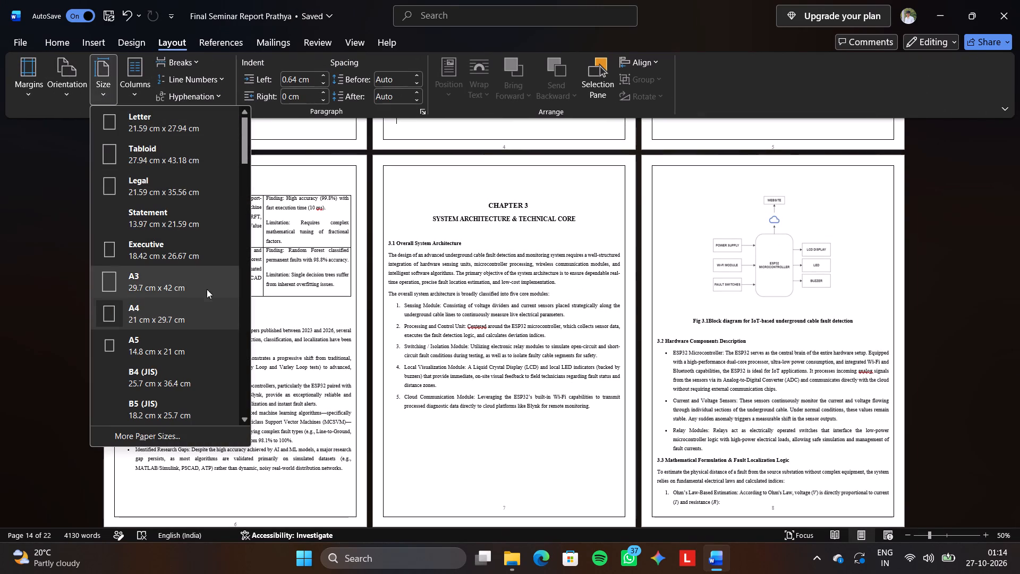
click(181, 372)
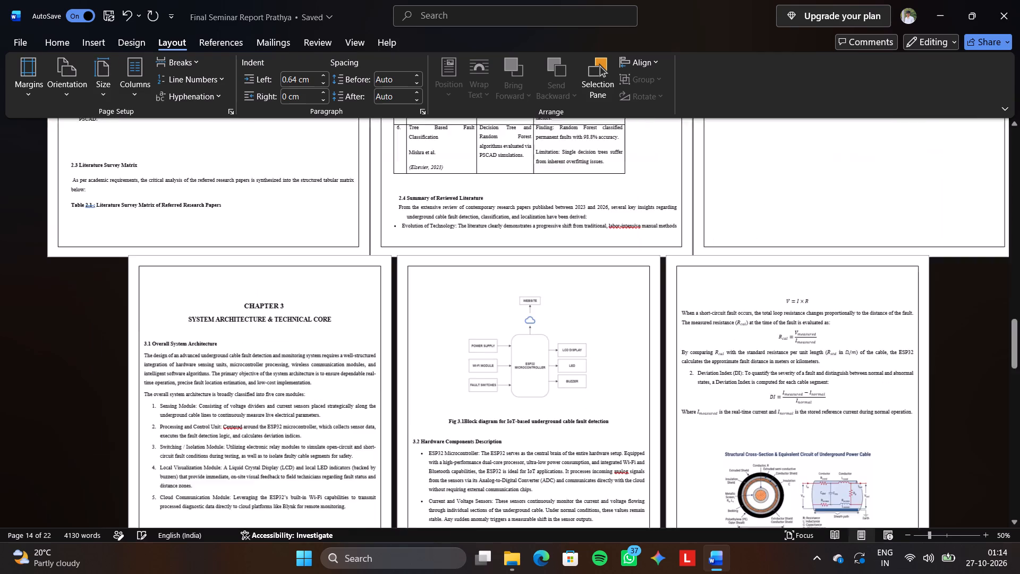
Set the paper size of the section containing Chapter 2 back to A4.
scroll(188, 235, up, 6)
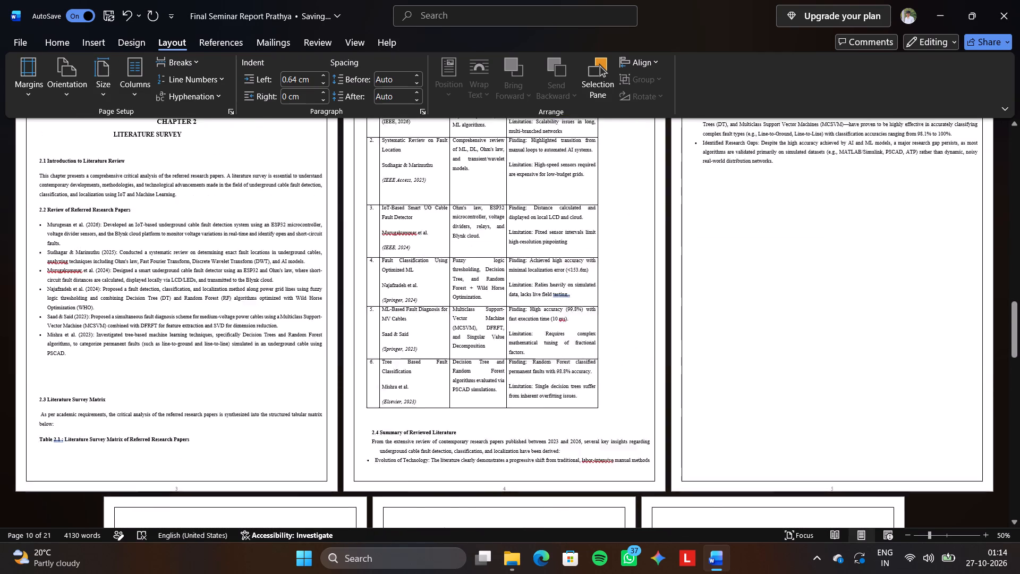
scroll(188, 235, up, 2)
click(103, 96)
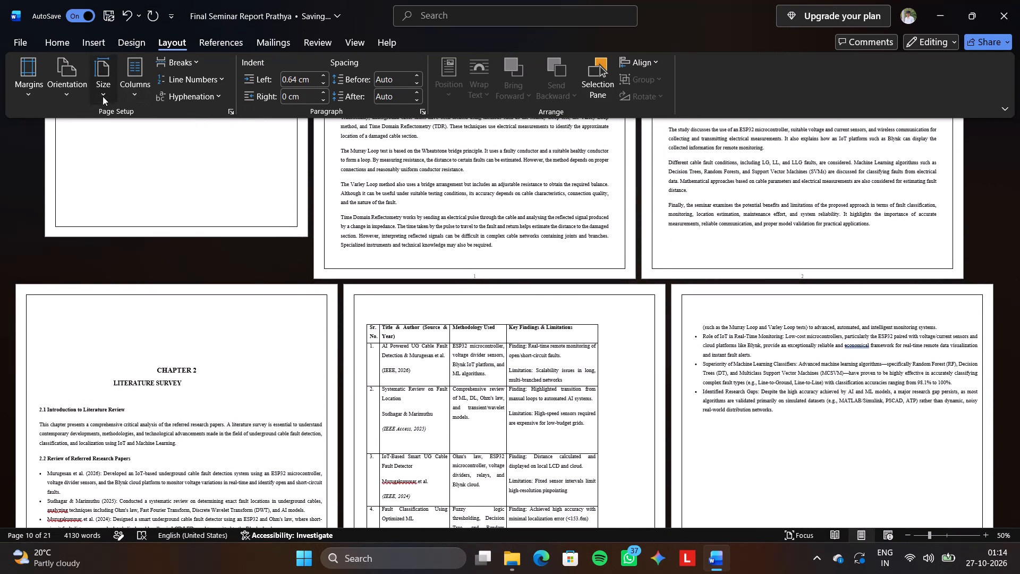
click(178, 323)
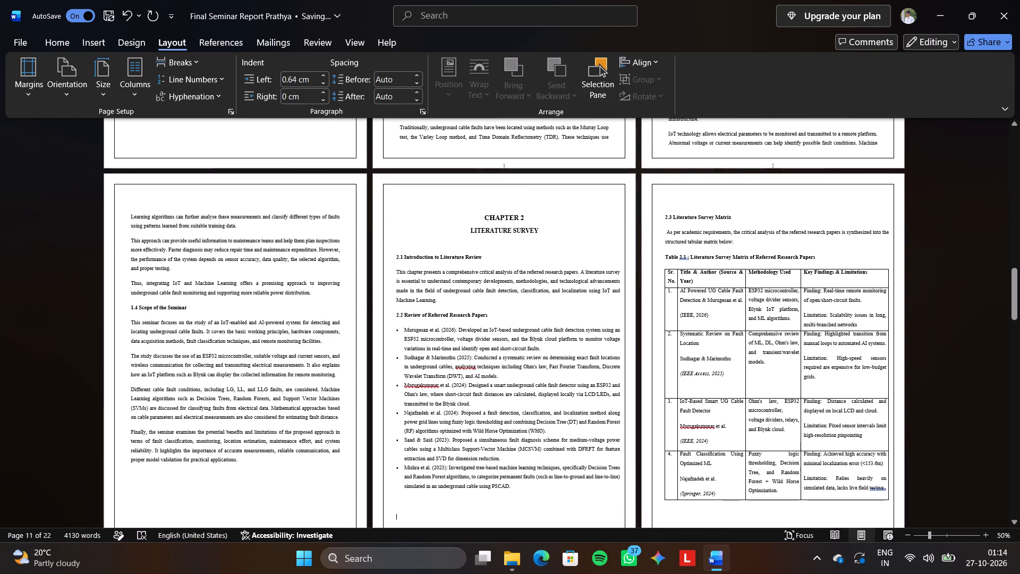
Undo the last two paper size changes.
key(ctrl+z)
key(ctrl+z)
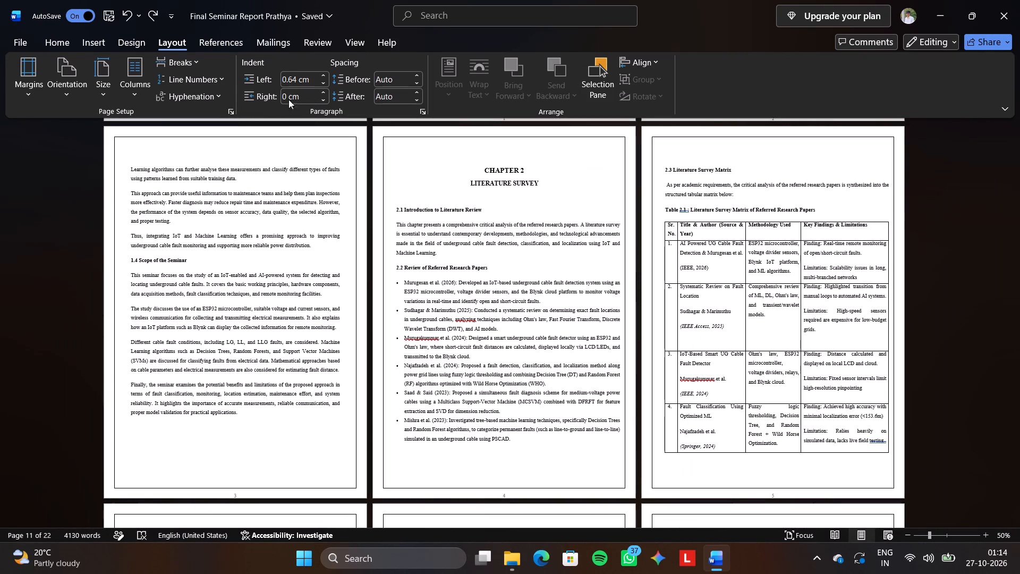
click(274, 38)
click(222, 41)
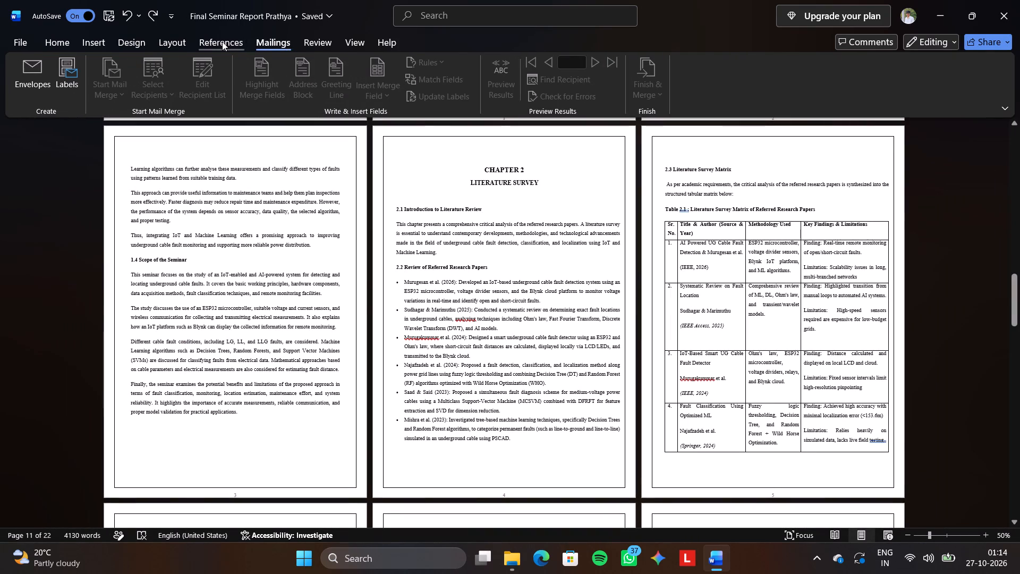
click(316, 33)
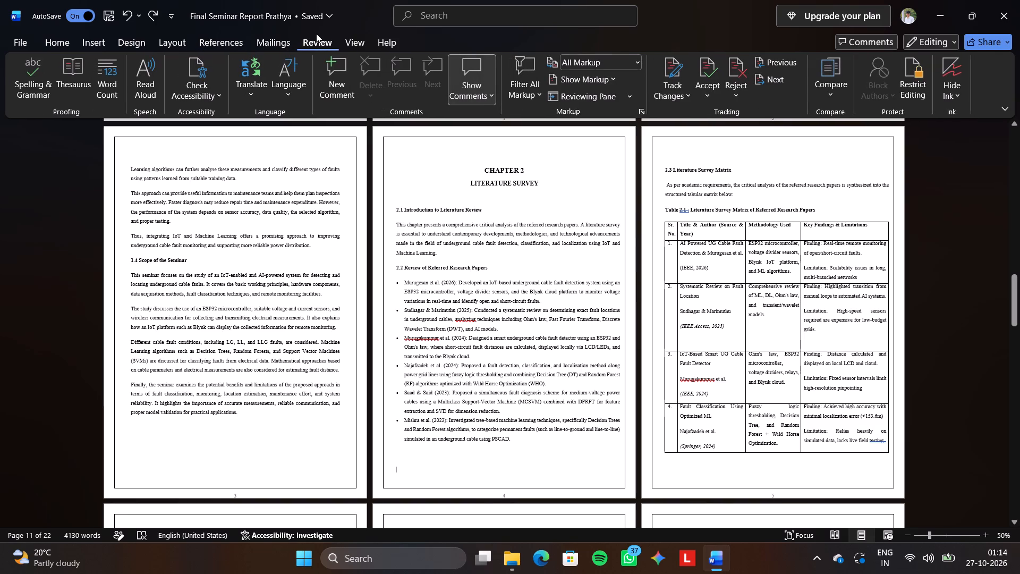
Switch the report's page background to dark with Switch Modes.
click(352, 45)
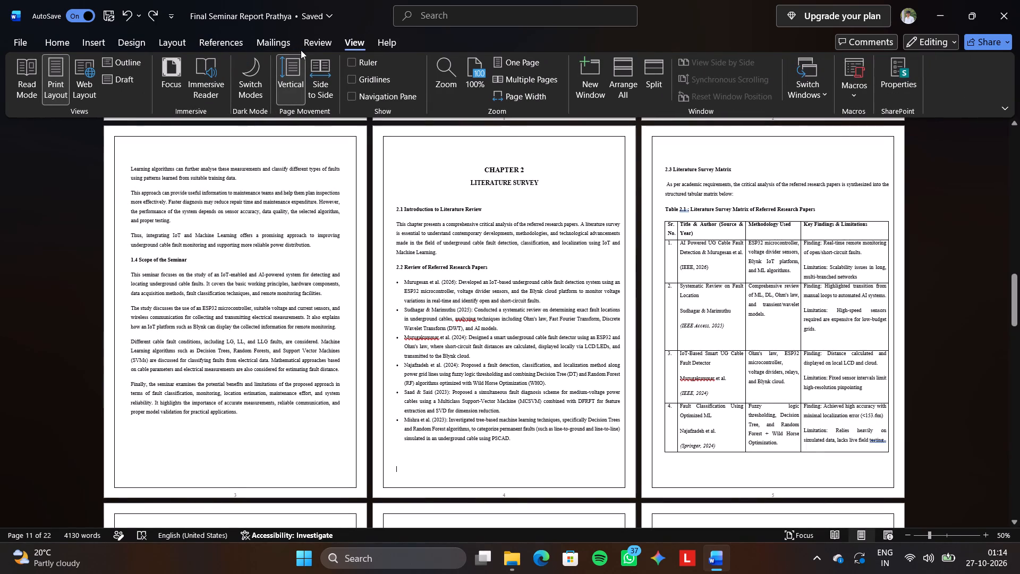
click(245, 64)
click(245, 64)
click(245, 64)
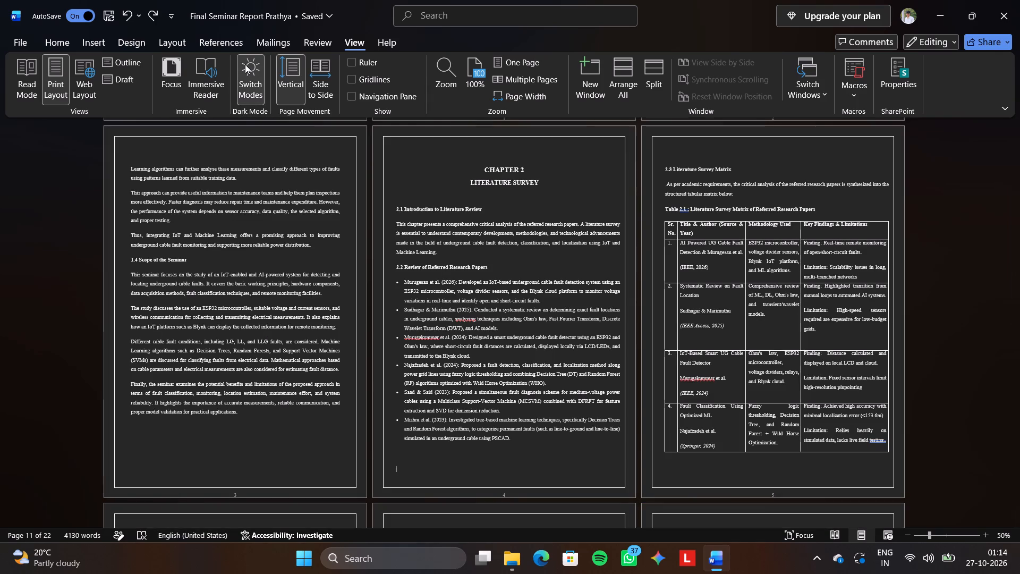
Review the whole seminar report in the print preview, from the cover page through the chapters to the references.
key(ctrl+p)
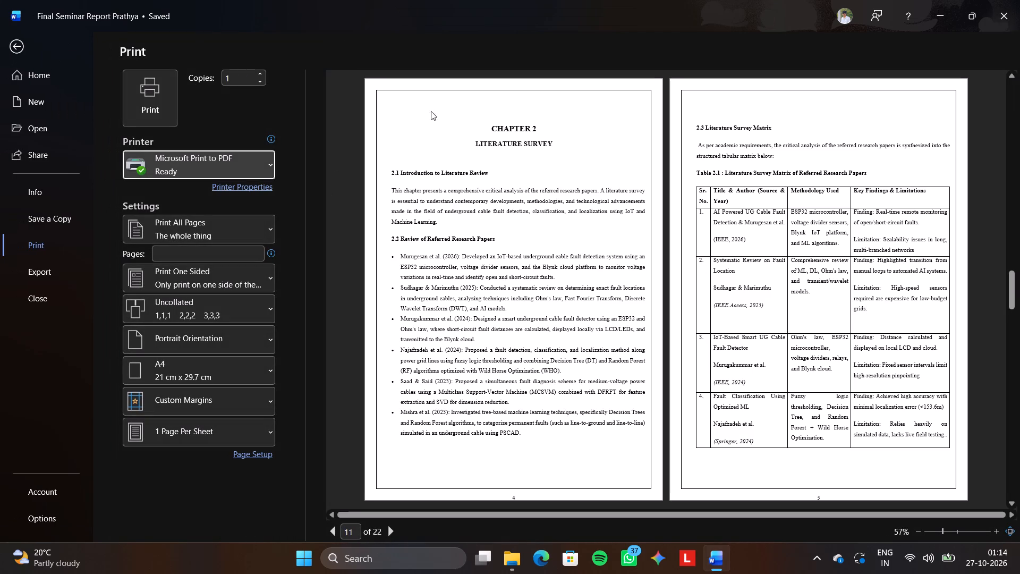
scroll(474, 136, down, 3)
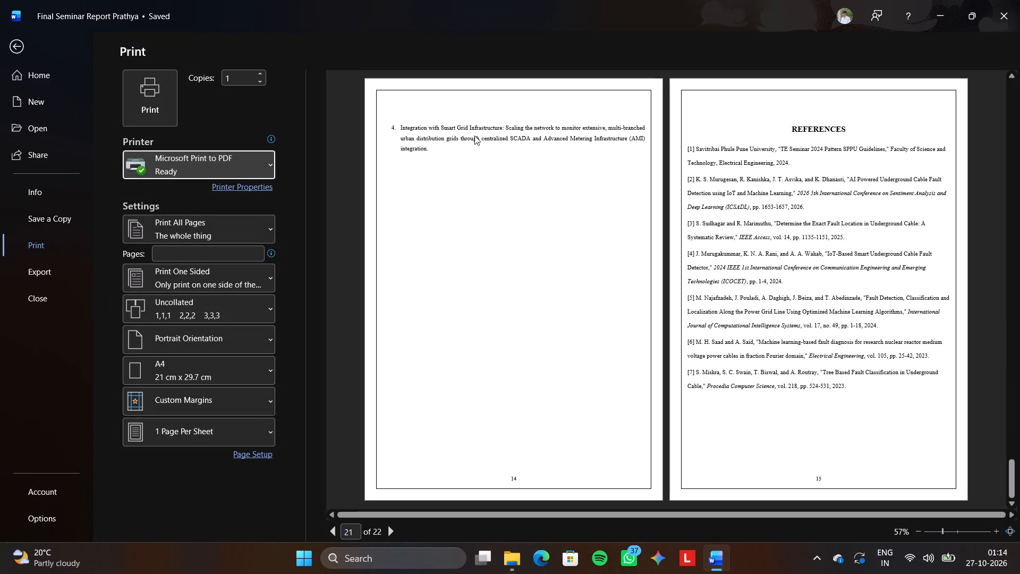
scroll(474, 136, down, 1)
scroll(474, 136, up, 3)
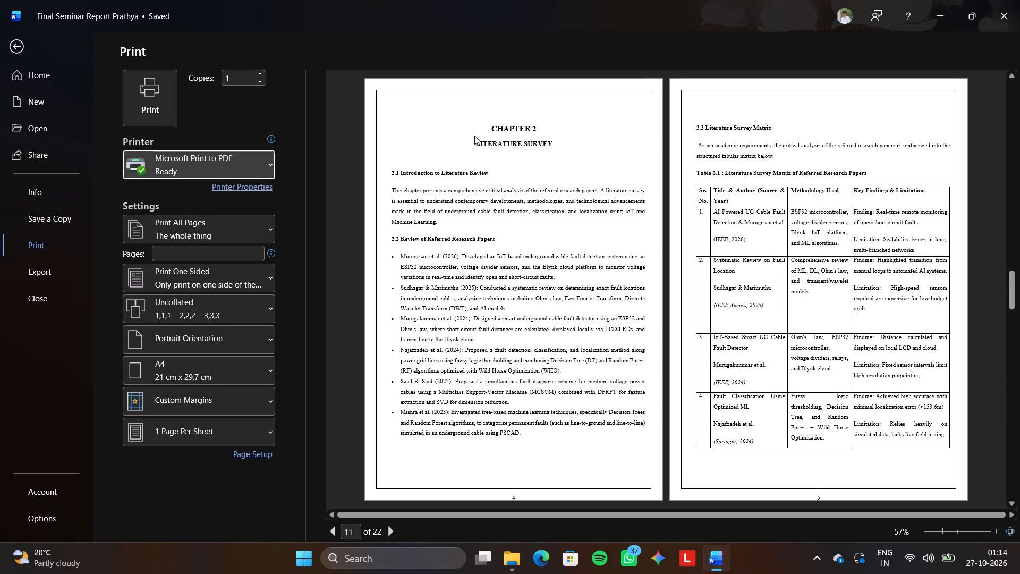
scroll(474, 136, up, 2)
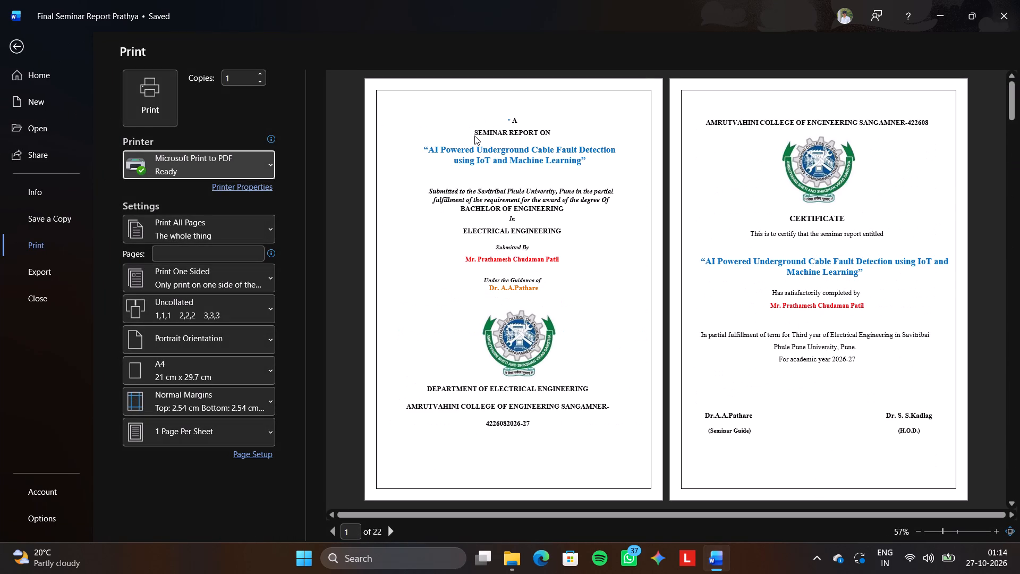
scroll(474, 136, down, 2)
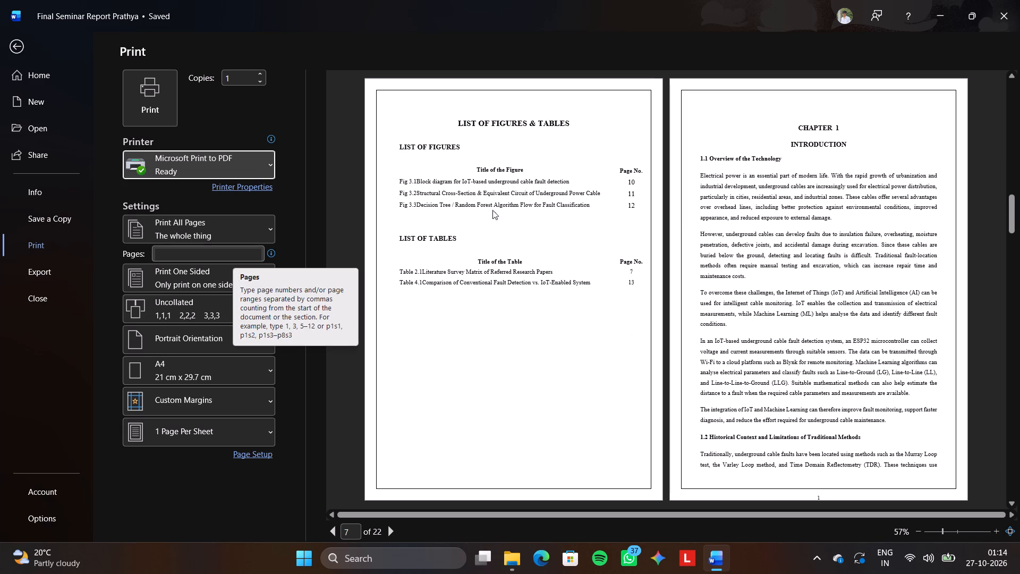
scroll(495, 212, down, 3)
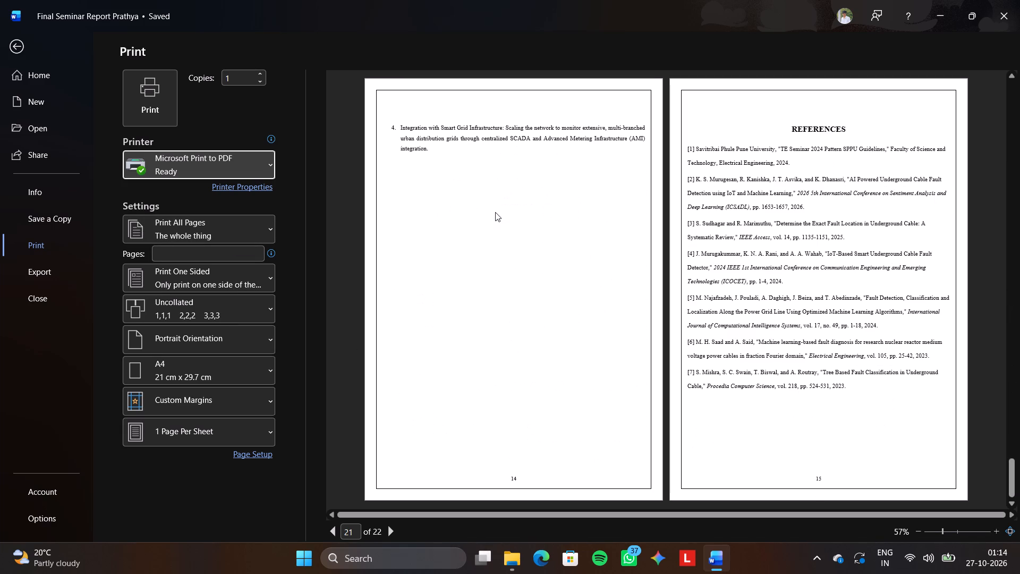
scroll(495, 212, down, 1)
scroll(495, 212, up, 2)
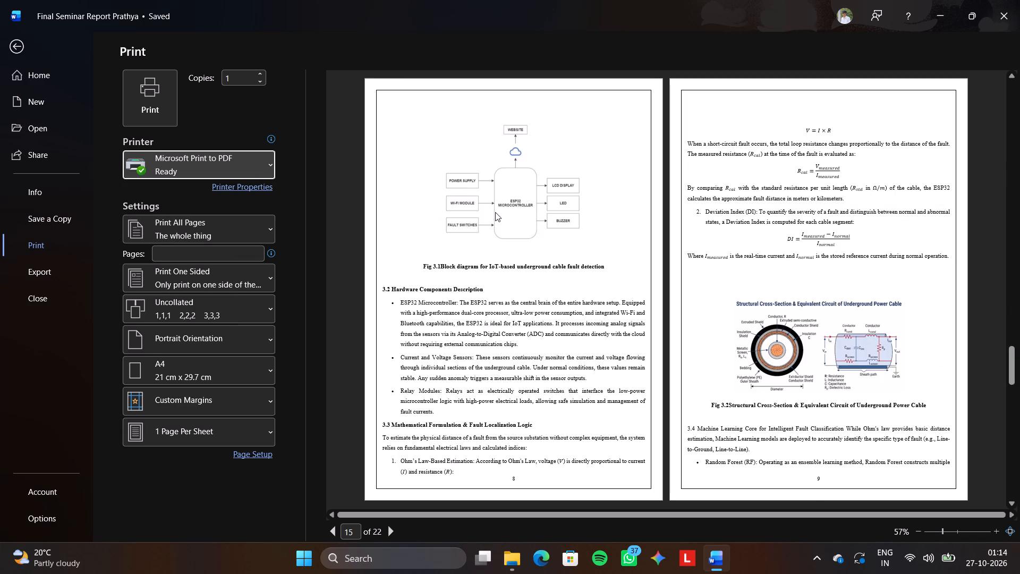
scroll(495, 212, up, 3)
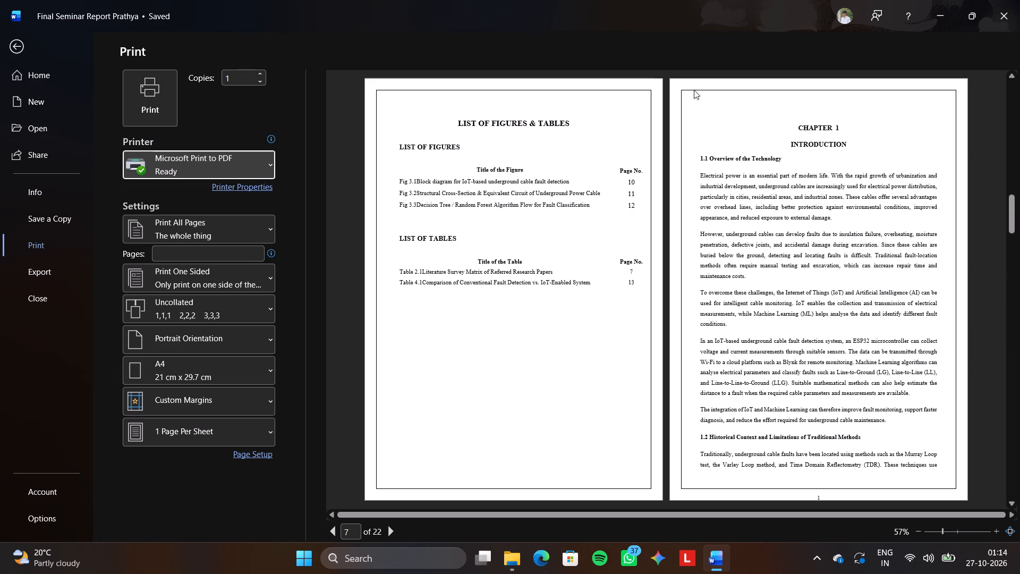
Close the seminar report and its Word window, leaving the Documents folder in File Explorer.
click(1019, 0)
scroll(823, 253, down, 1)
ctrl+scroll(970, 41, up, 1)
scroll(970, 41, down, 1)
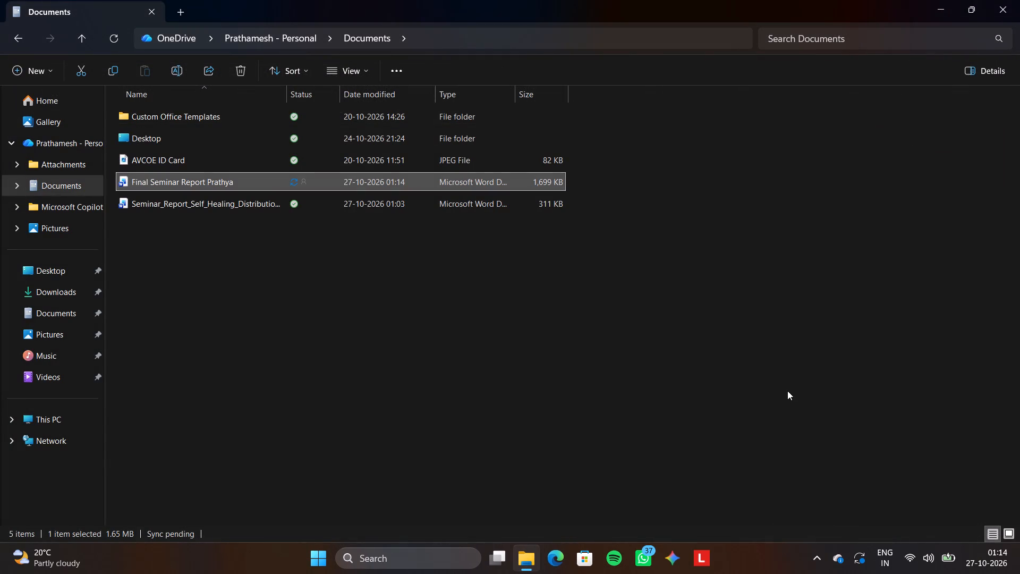
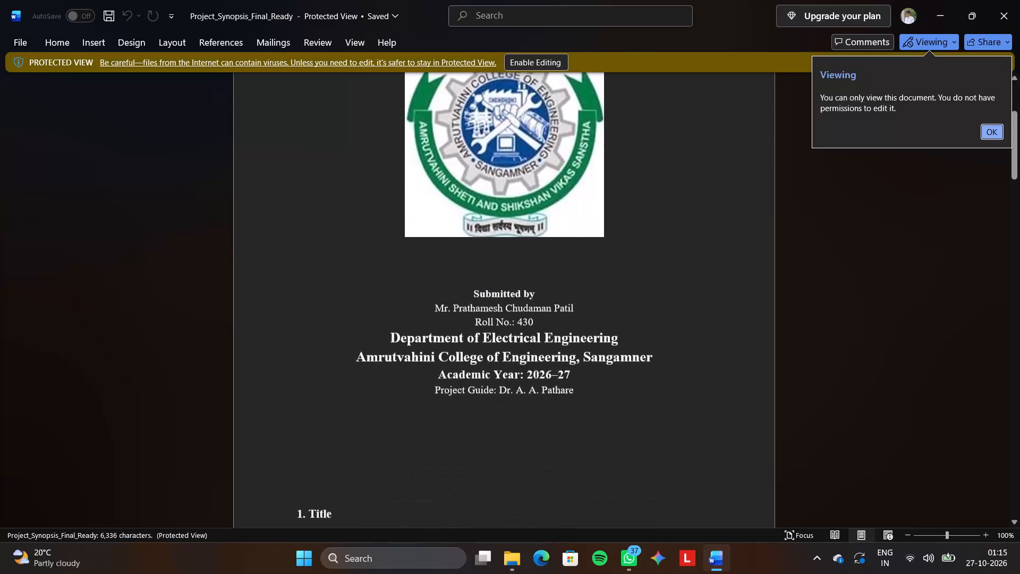
Enable editing of the Project_Synopsis_Final_Ready document, which is open in Protected View.
scroll(632, 274, down, 2)
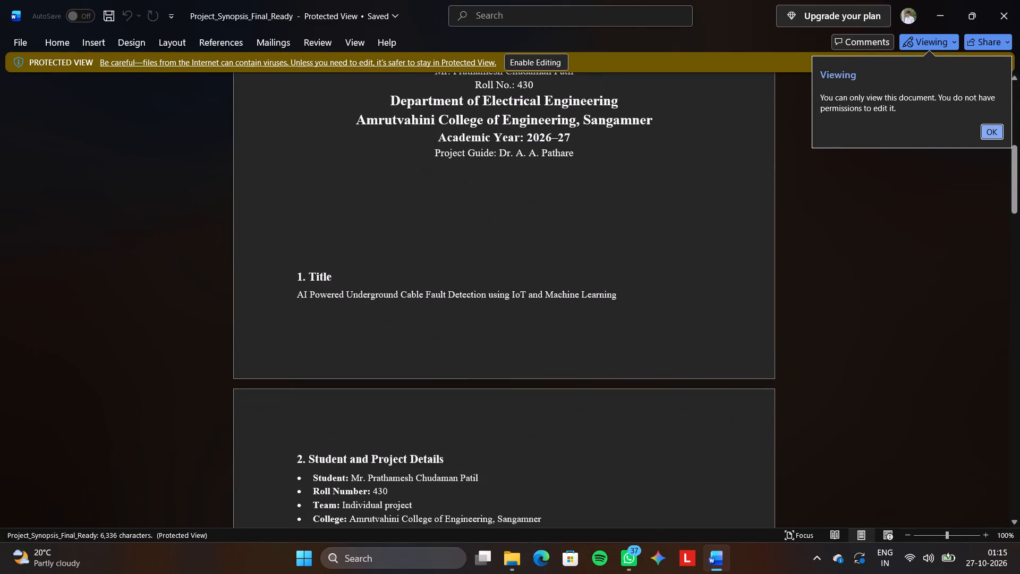
click(290, 274)
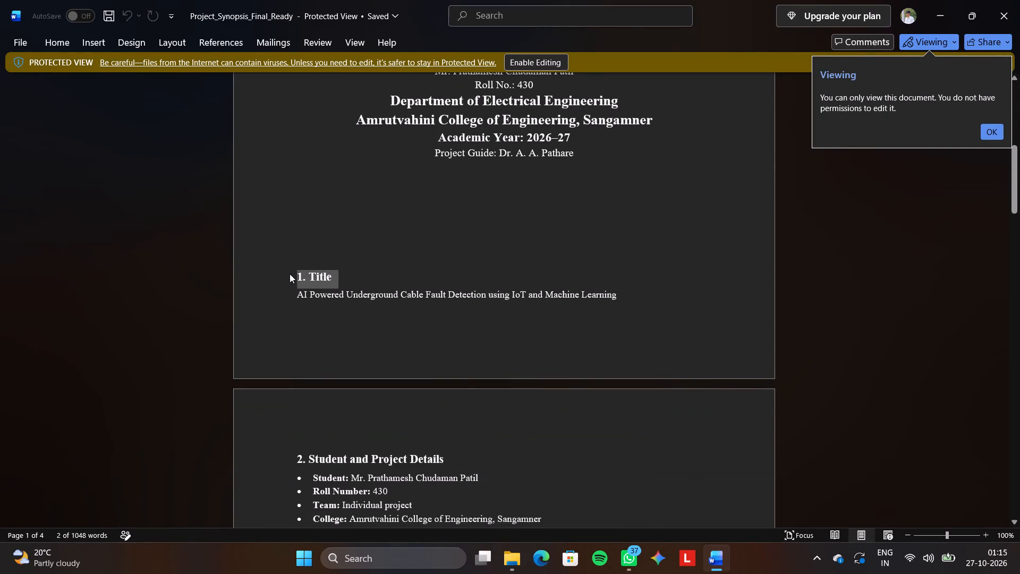
click(290, 274)
drag(290, 274, 324, 247)
click(324, 247)
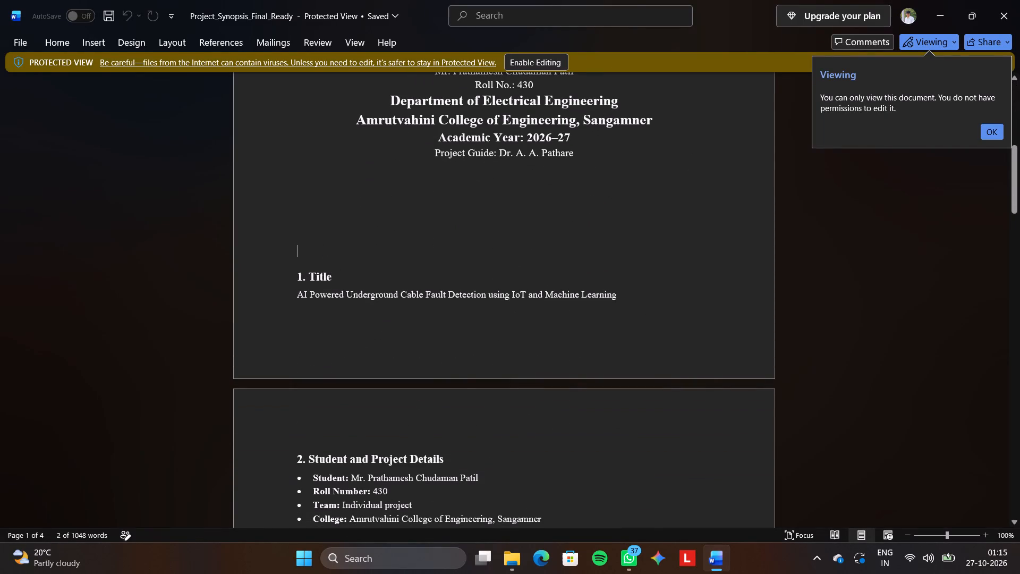
click(537, 55)
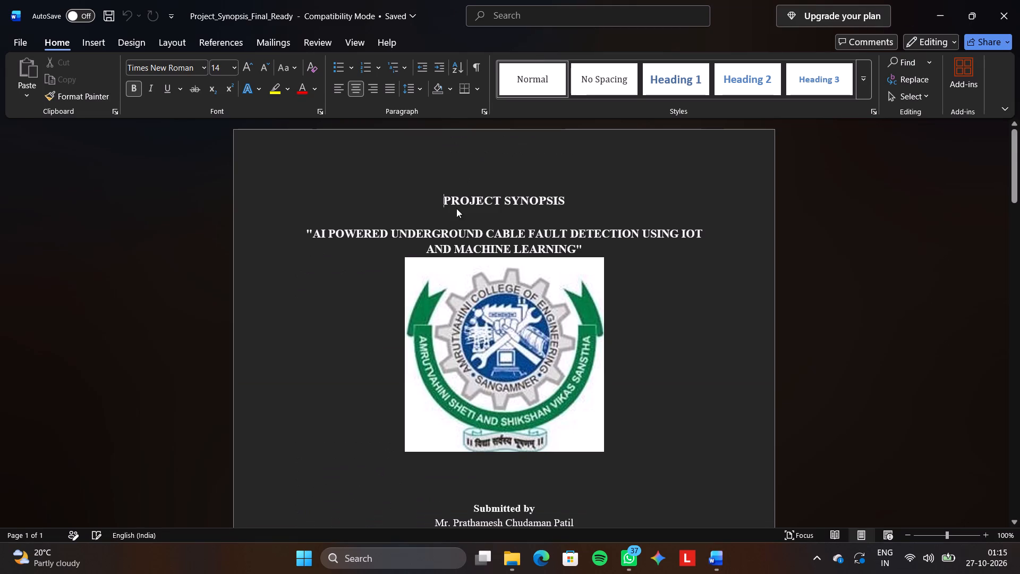
Insert blank space above the "1. Title" heading on the cover page so that section moves to the next page.
scroll(456, 208, down, 1)
click(343, 356)
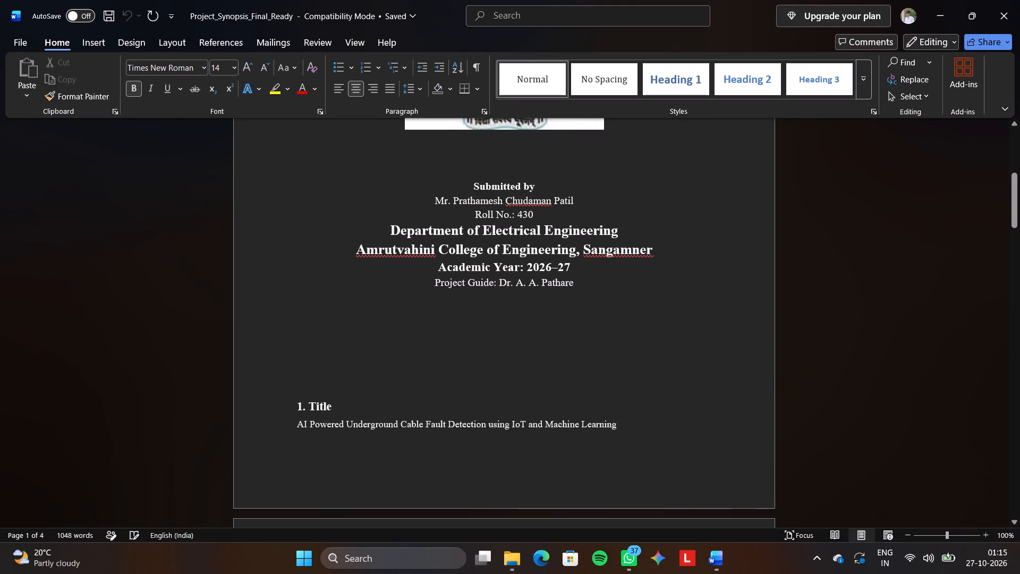
key(Return)
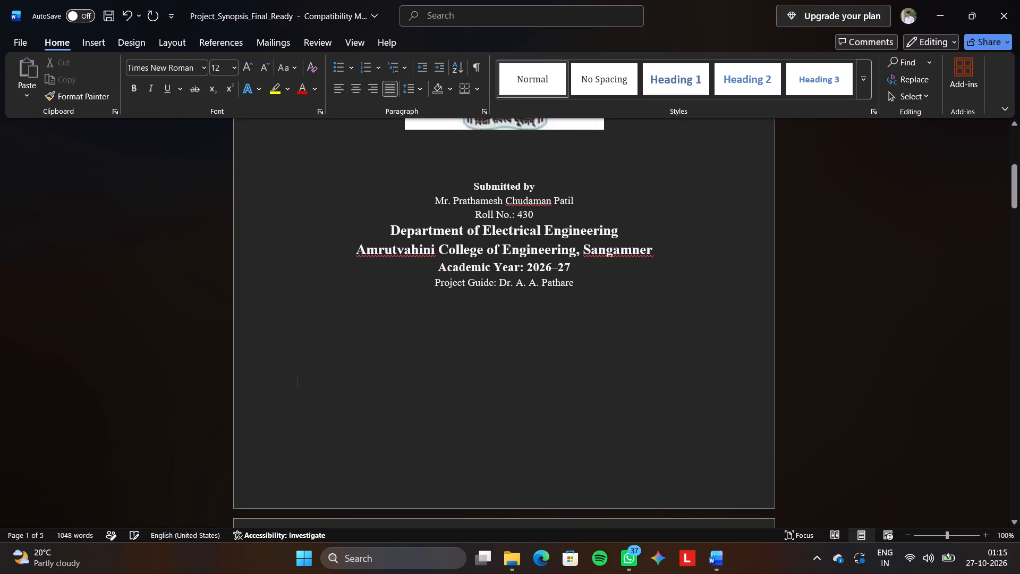
Select the cover-page lines from "Department of Electrical Engineering" through the Project Guide line.
drag(384, 230, 590, 283)
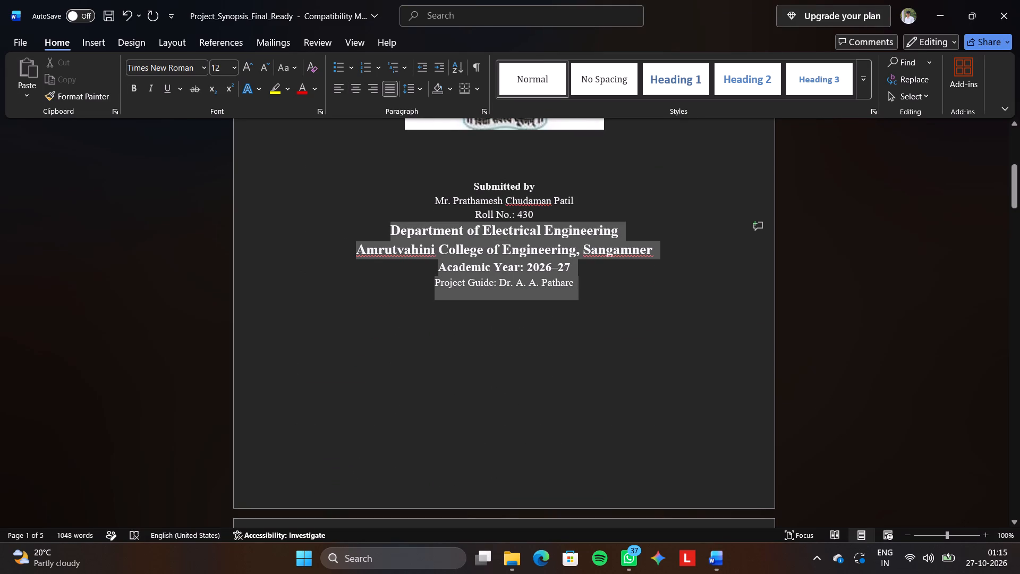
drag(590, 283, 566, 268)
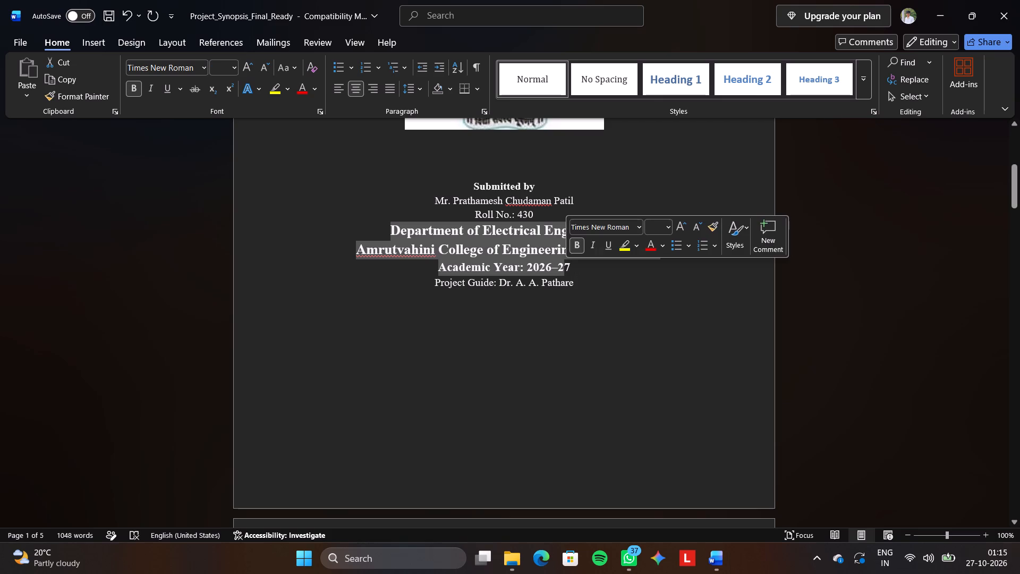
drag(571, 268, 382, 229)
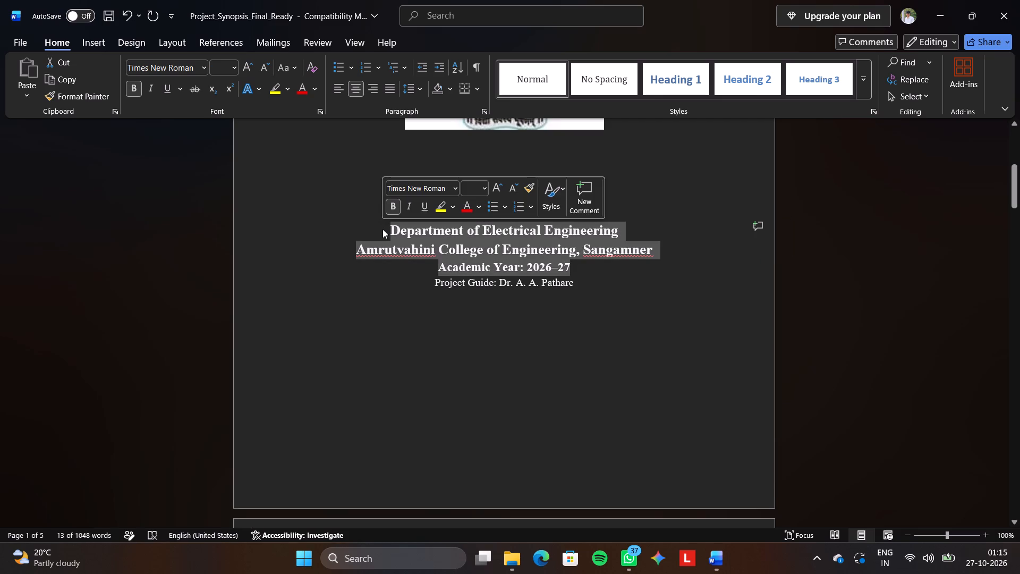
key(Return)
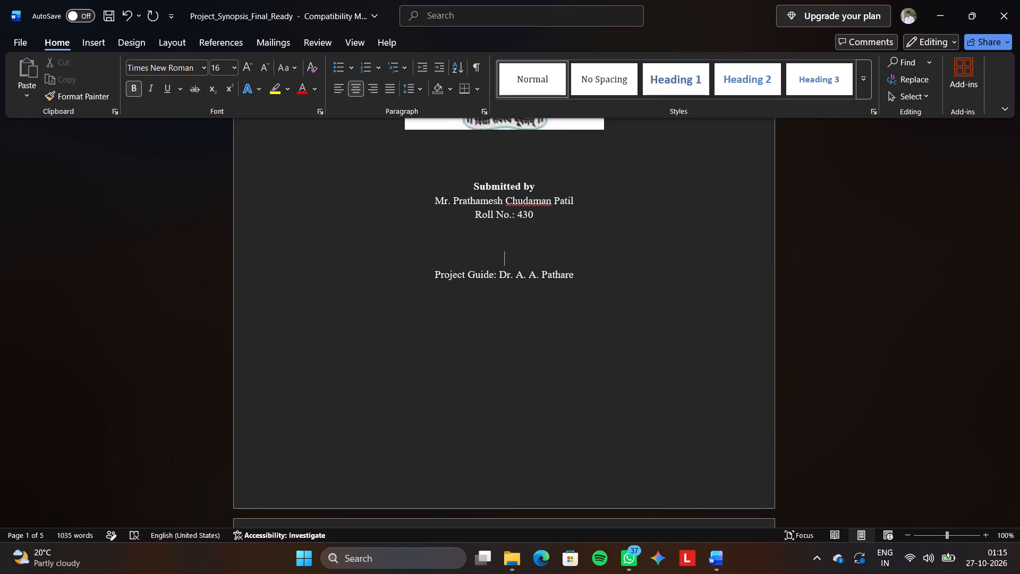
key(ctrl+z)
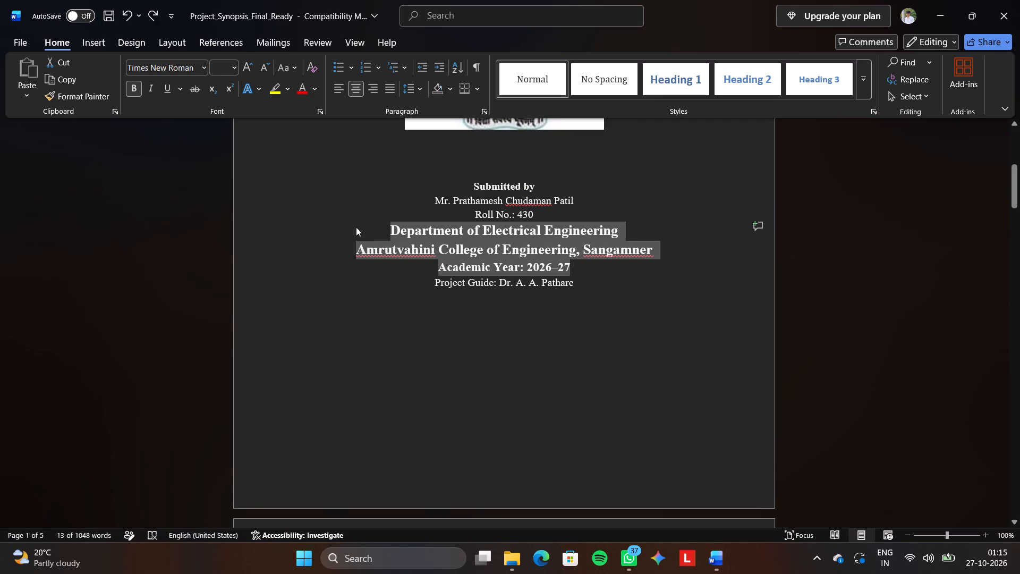
Insert five blank lines on the cover page between the roll number and the "Department of Electrical Engineering" line.
click(360, 220)
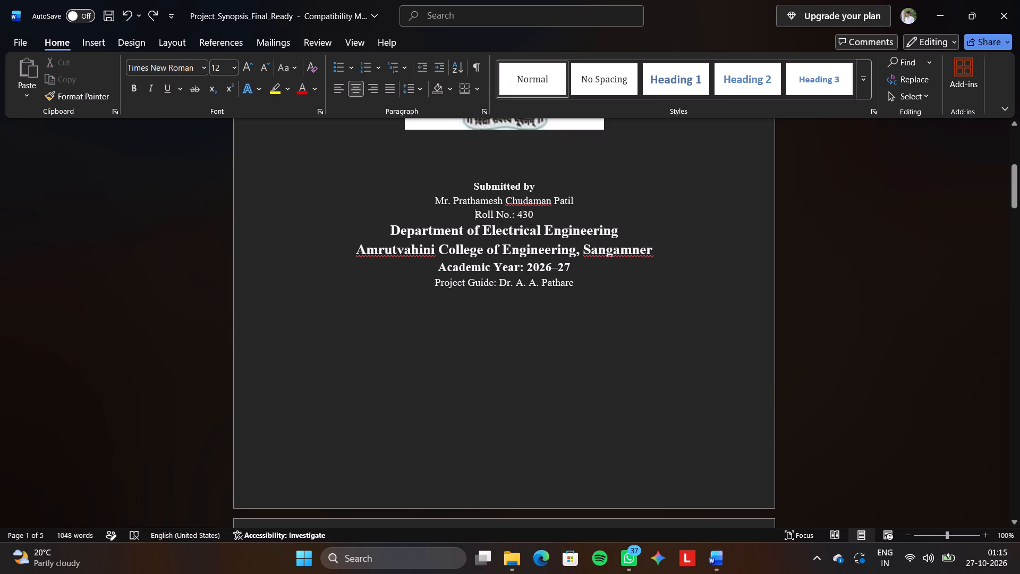
click(597, 218)
key(Return)
key(Return)
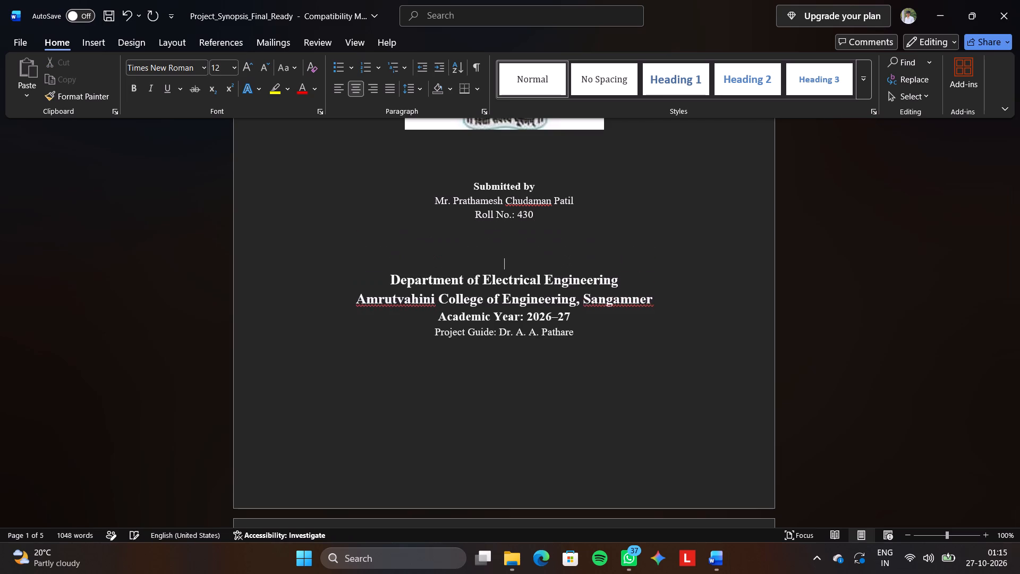
key(Return)
key(Return)
key(Return)
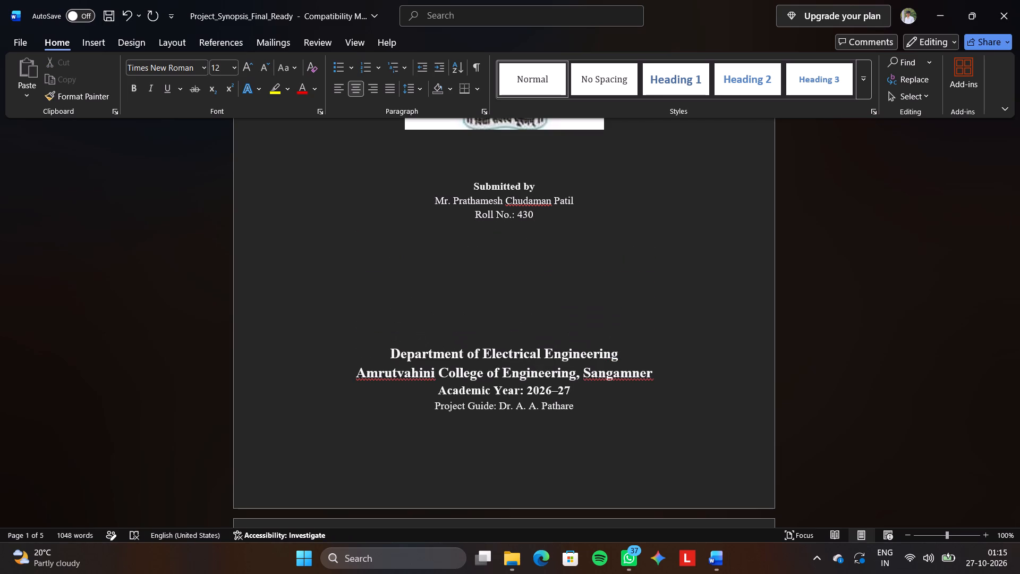
Switch the document's page background back to white with Switch Modes.
scroll(597, 218, down, 2)
ctrl+scroll(597, 218, down, 2)
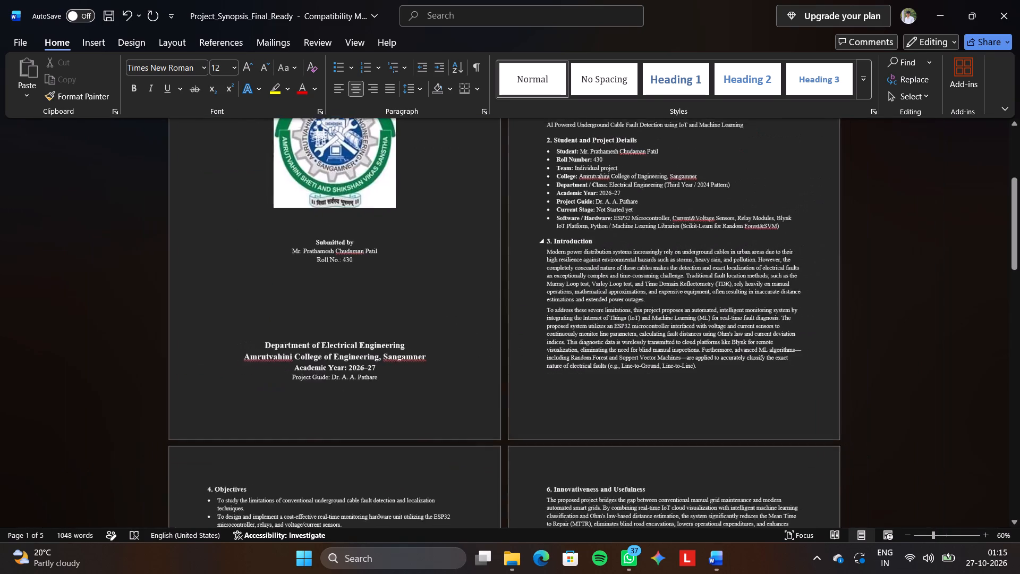
ctrl+scroll(597, 218, down, 2)
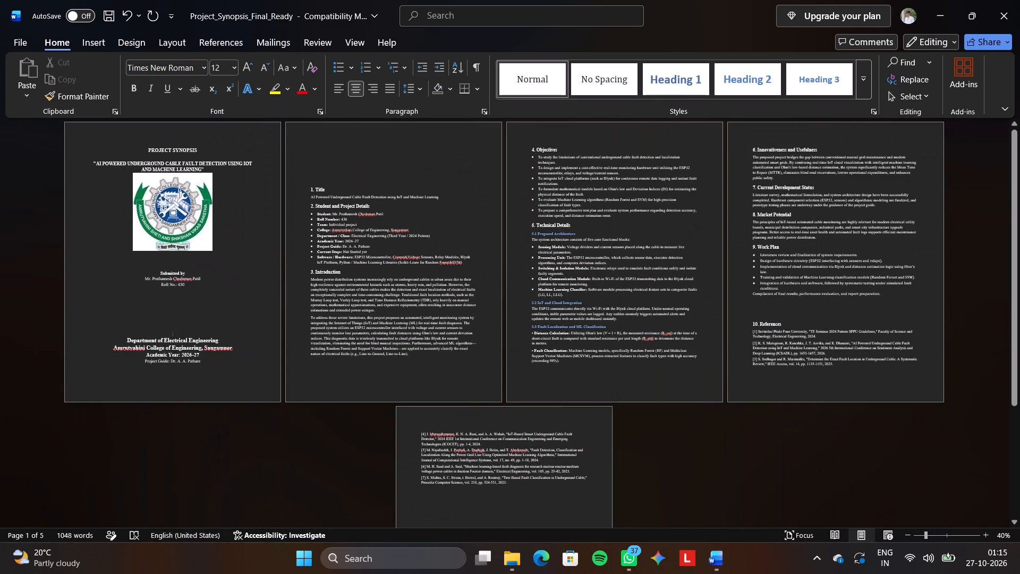
click(94, 48)
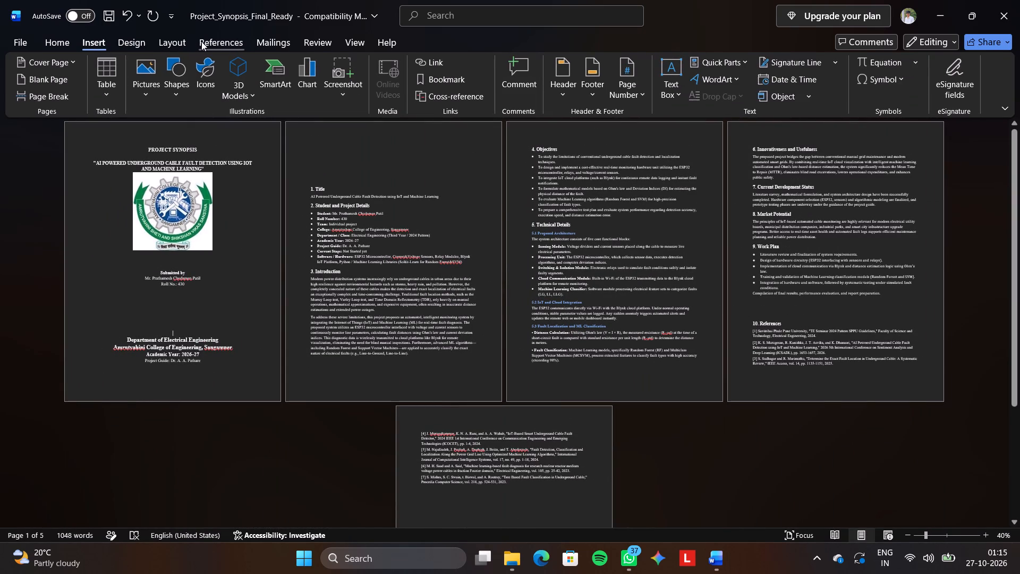
click(208, 41)
click(289, 42)
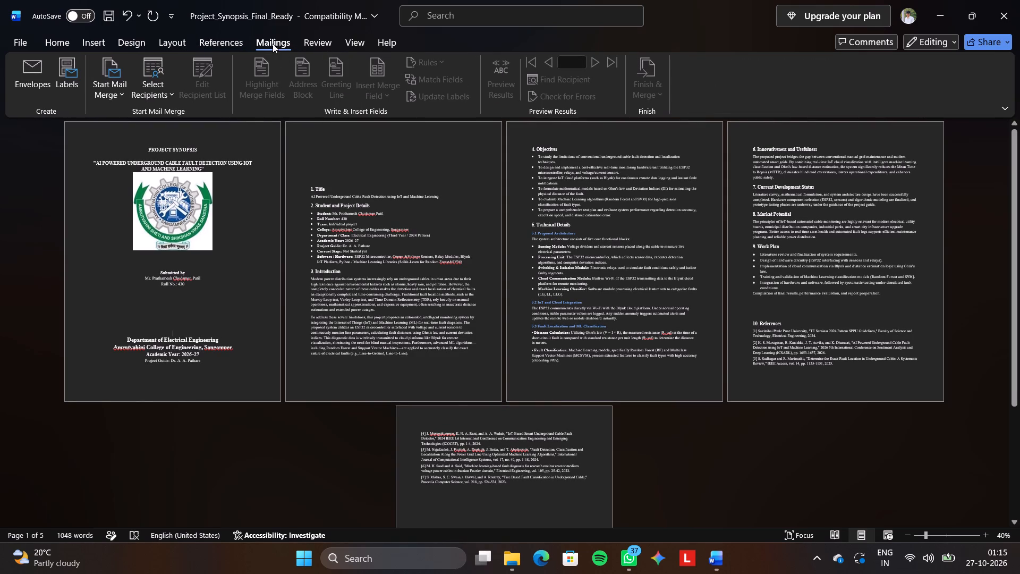
click(320, 46)
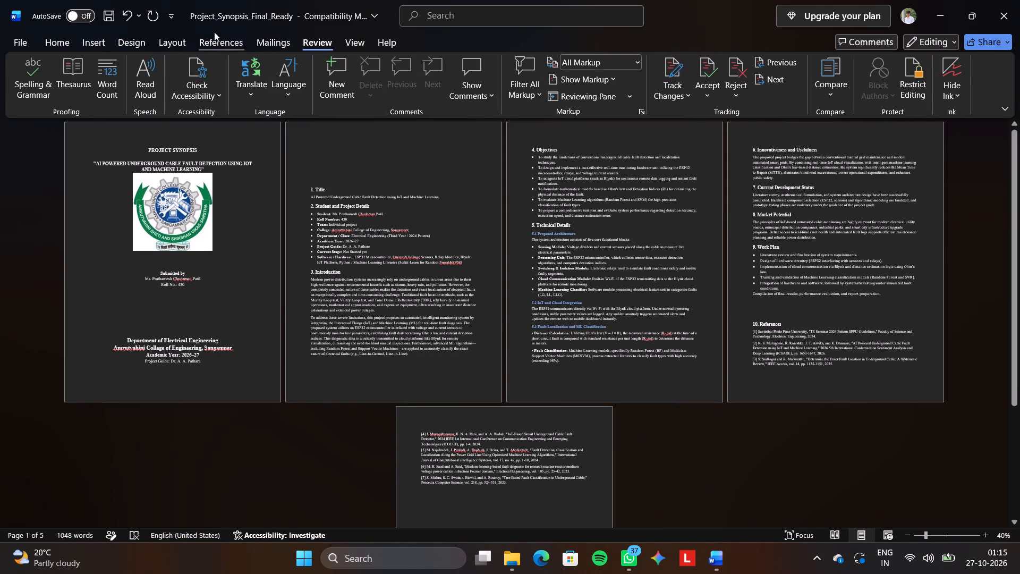
click(176, 37)
click(128, 39)
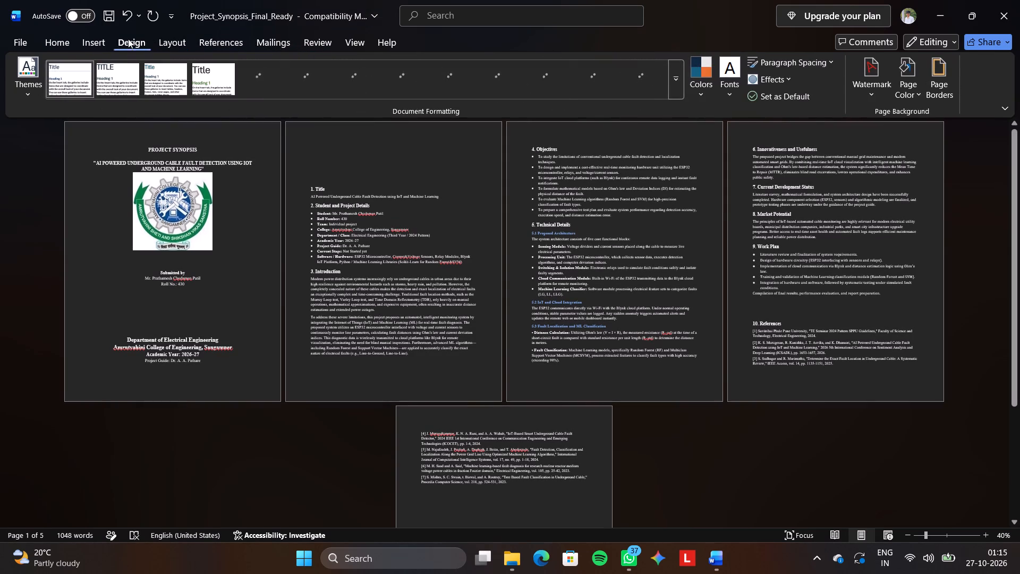
click(95, 40)
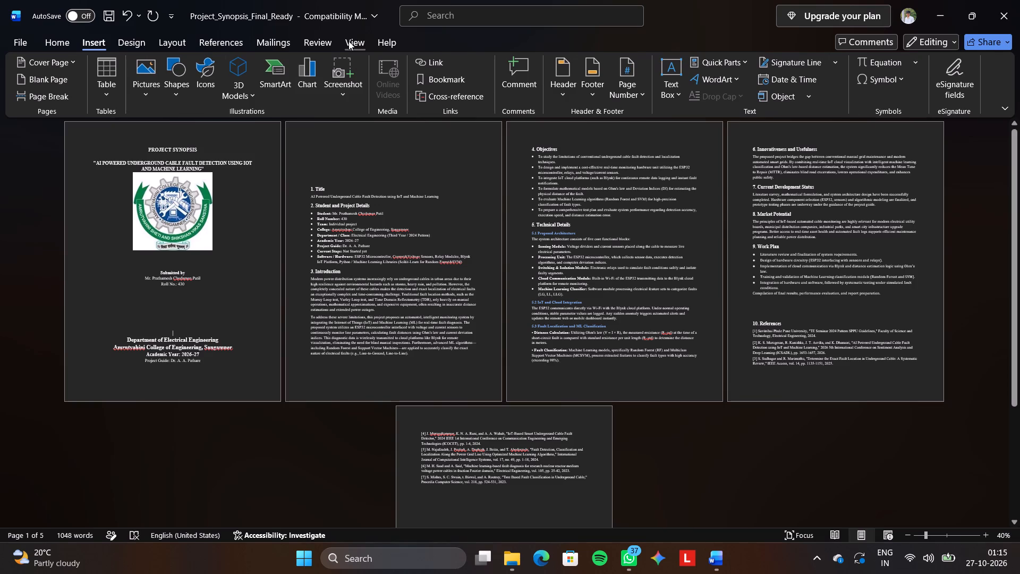
click(348, 41)
click(249, 78)
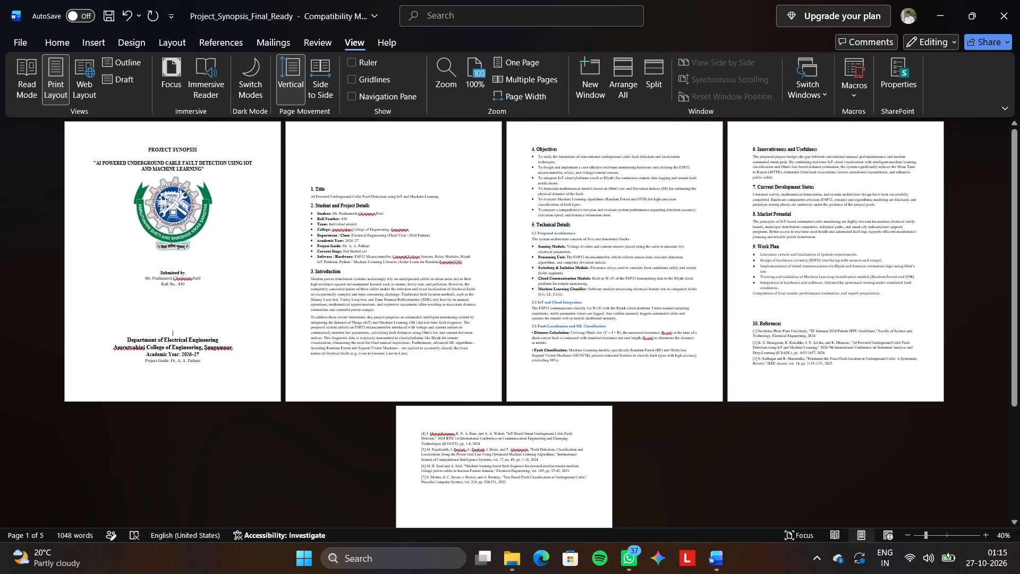
Delete the blank lines above the "1. Title" heading so it starts at the top margin of page 2.
scroll(310, 183, up, 1)
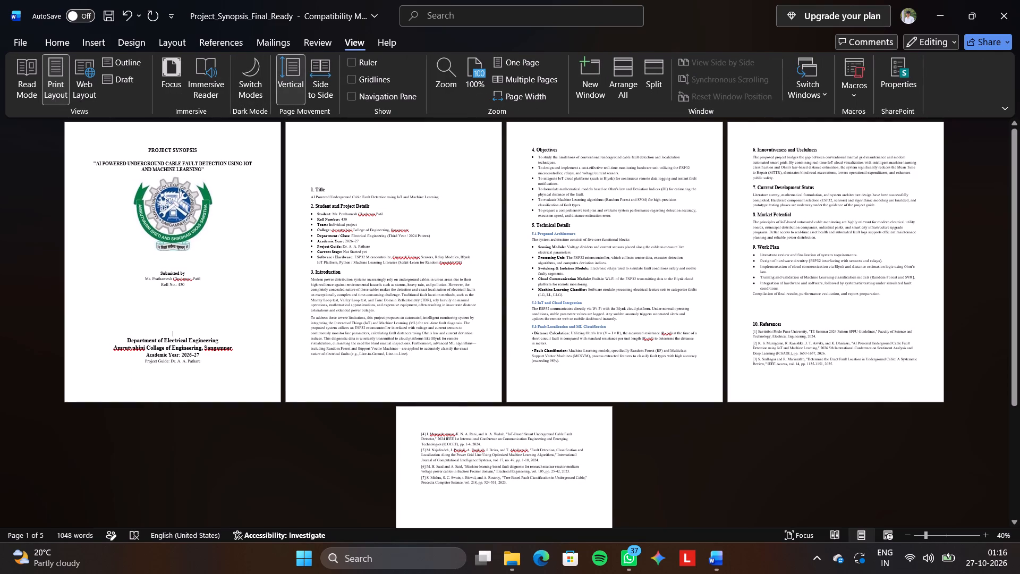
click(314, 177)
key(BackSpace)
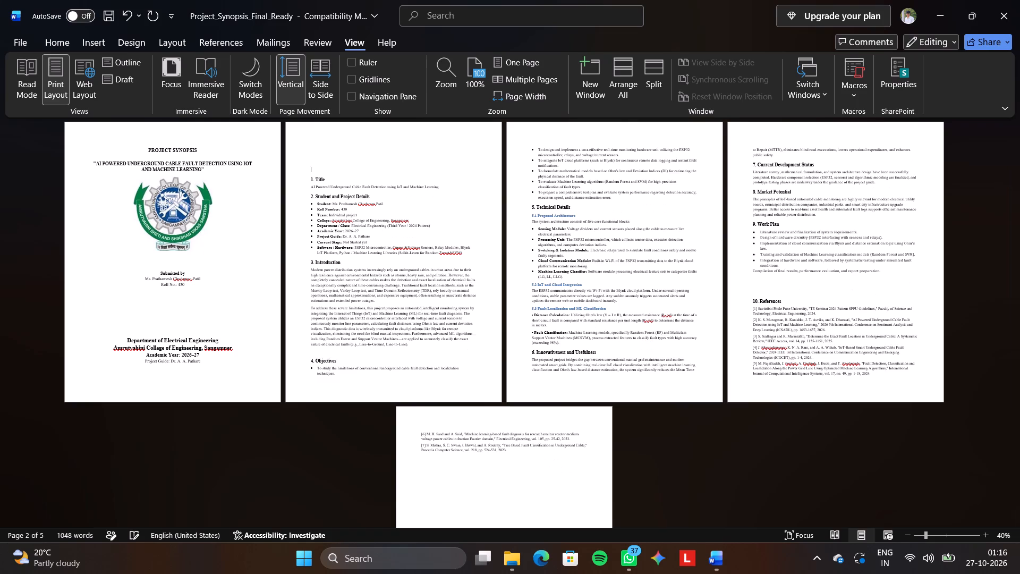
key(BackSpace)
key(BackSpace)
key(BackSpace)
key(BackSpace)
key(BackSpace)
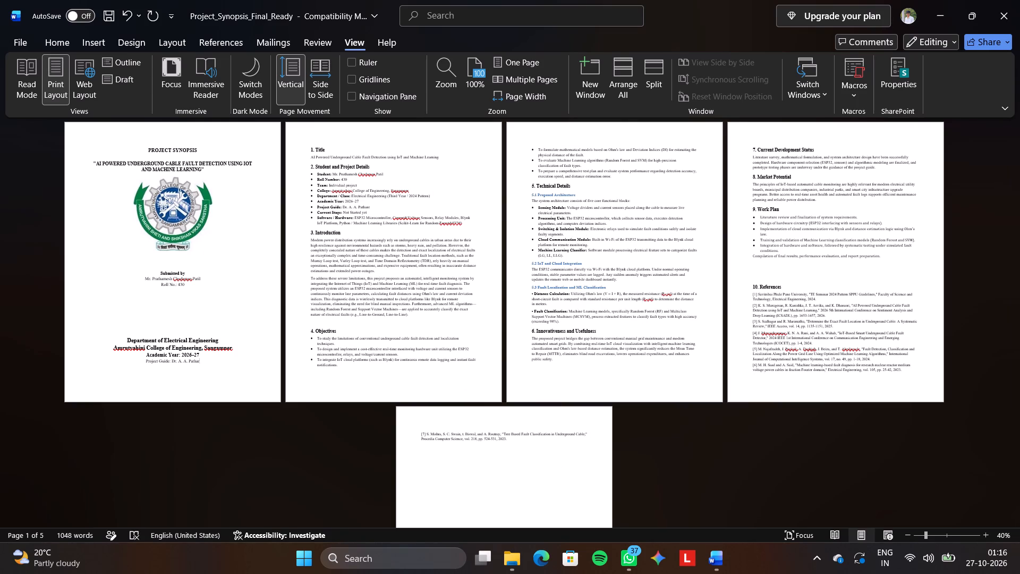
click(314, 177)
Insert 15 blank lines above the "10. References" heading to move the whole References section onto the last page.
scroll(657, 209, down, 8)
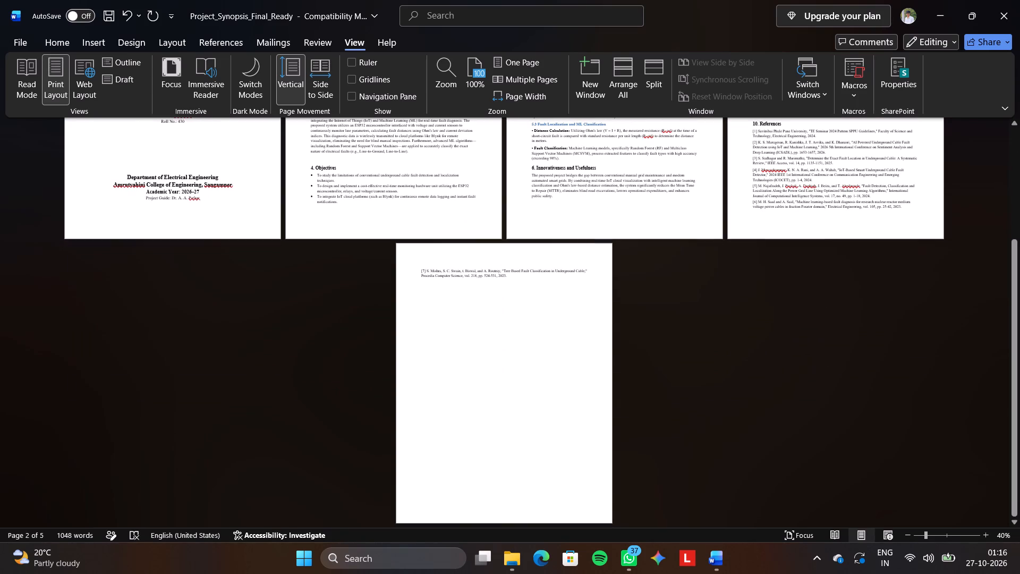
scroll(657, 209, down, 1)
scroll(682, 304, up, 6)
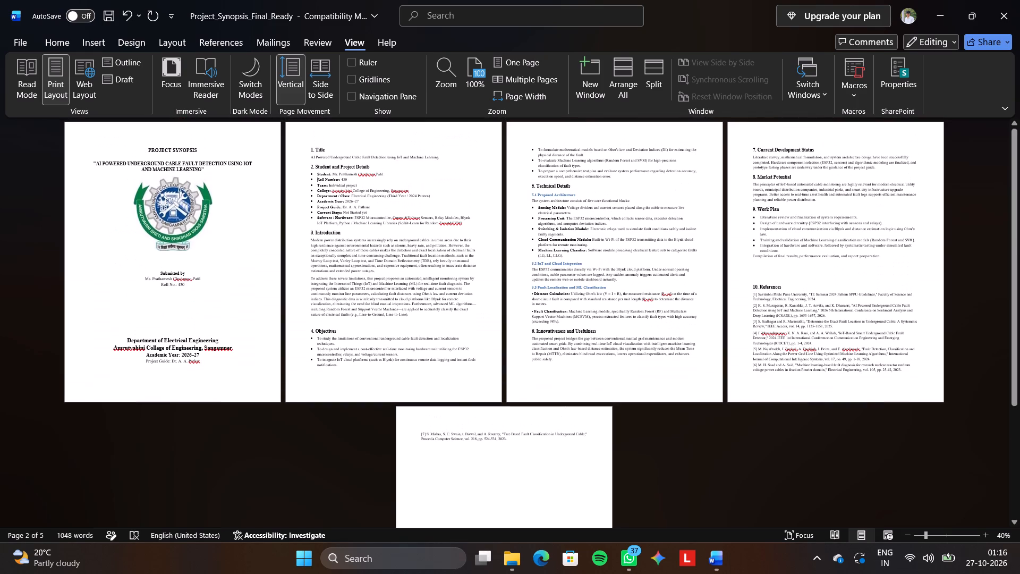
click(738, 284)
click(741, 284)
click(759, 277)
key(Return)
key(Return)
key(Return)
key(Return)
key(Return)
key(Return)
key(Return)
key(Return)
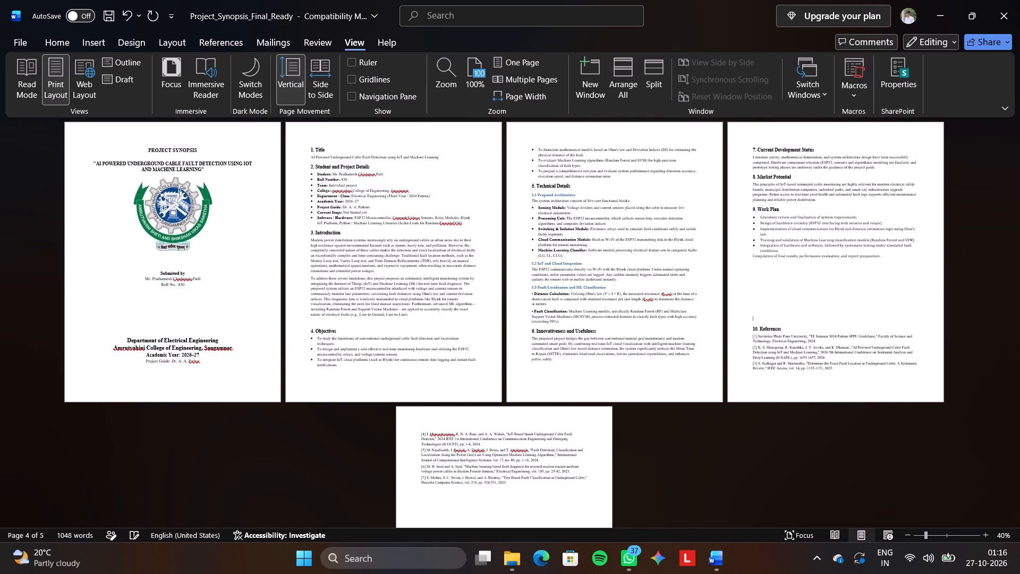
key(Return)
key(Return)
key(Return)
key(Return)
key(Return)
key(Return)
key(Return)
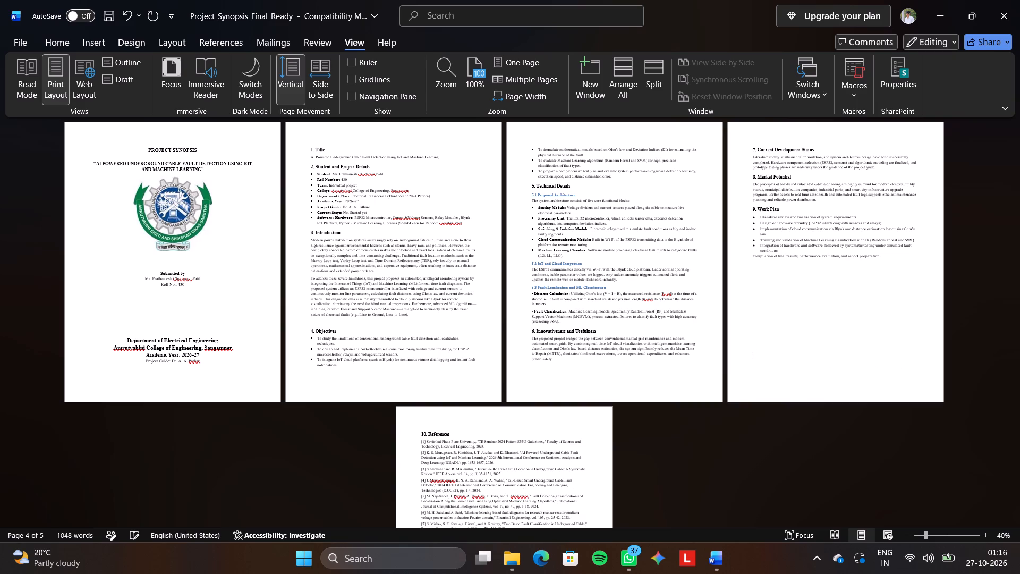
Examine the layout of sections 5 to 9 and the References page at a larger zoom.
ctrl+scroll(829, 256, up, 3)
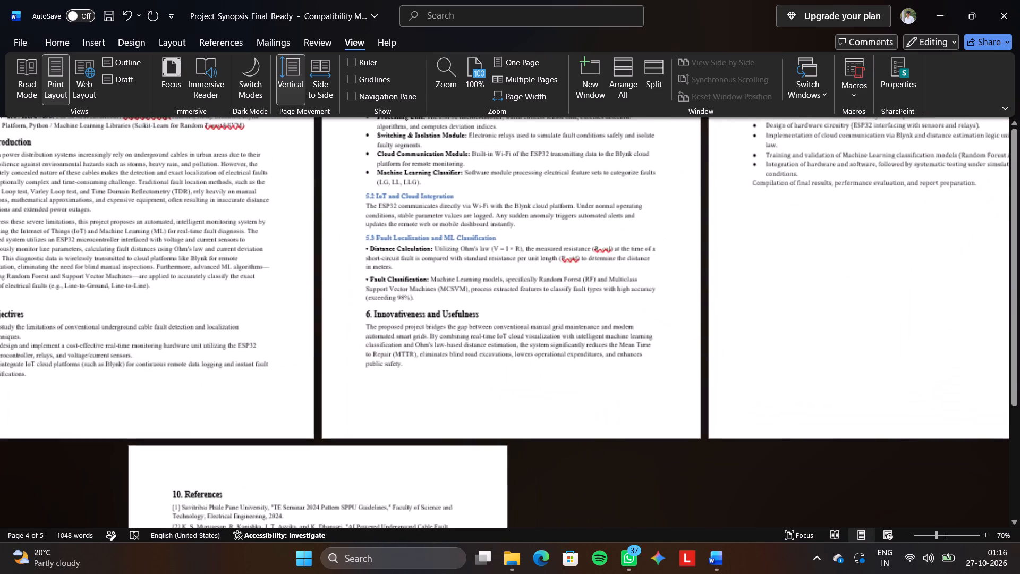
scroll(829, 256, up, 1)
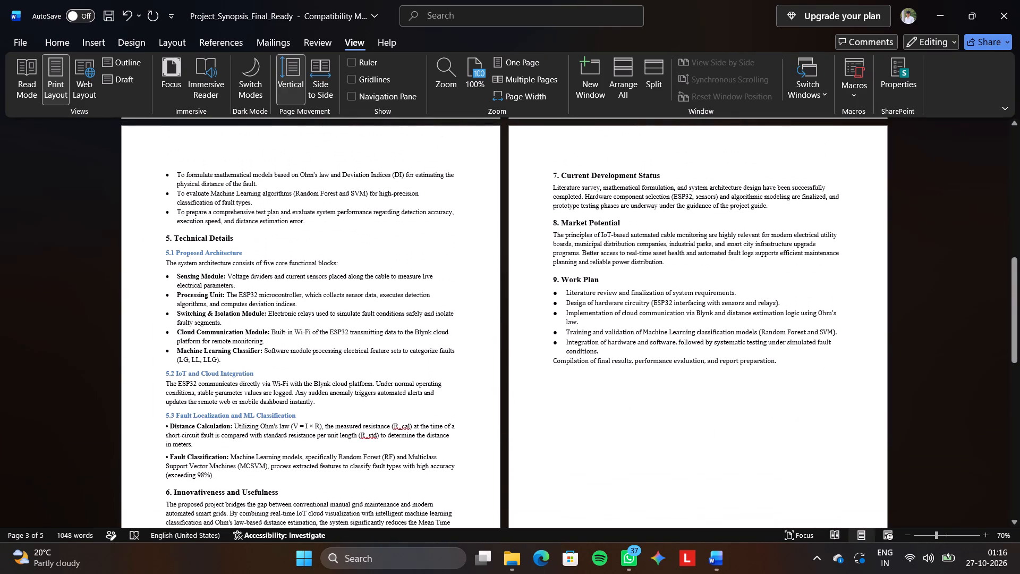
drag(843, 255, 648, 268)
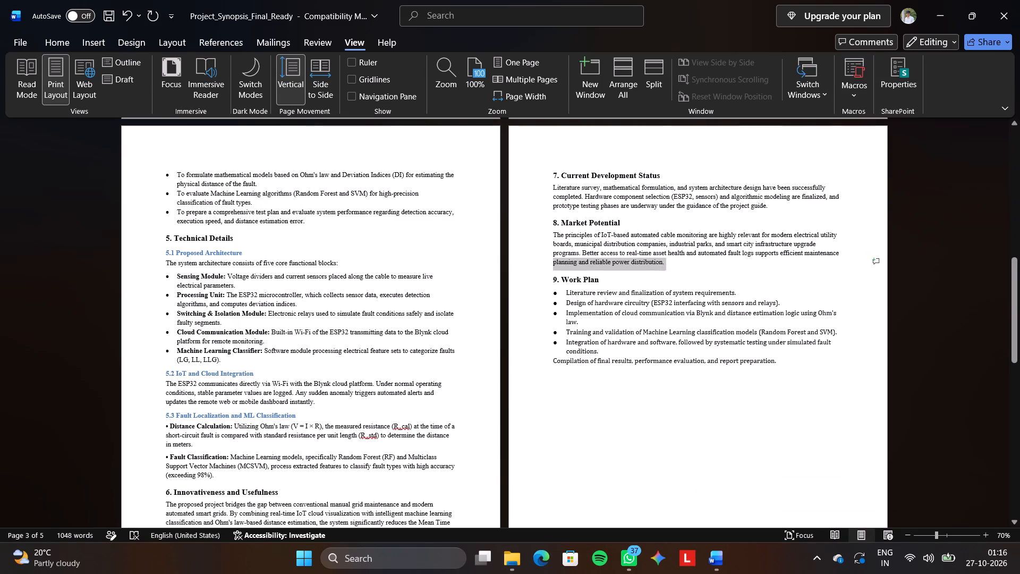
drag(648, 268, 559, 235)
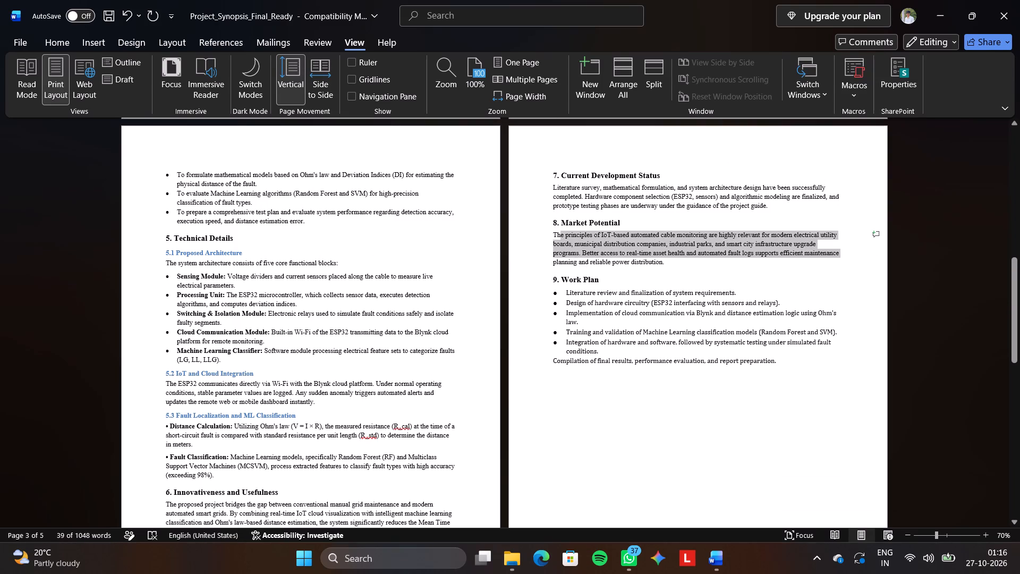
click(693, 440)
scroll(462, 419, down, 1)
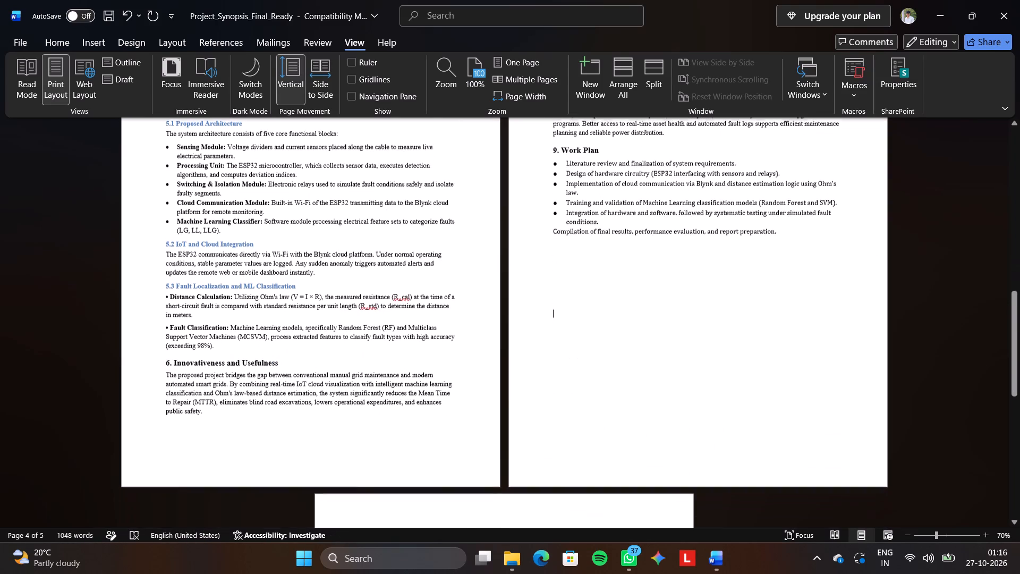
scroll(462, 419, down, 2)
scroll(462, 419, up, 1)
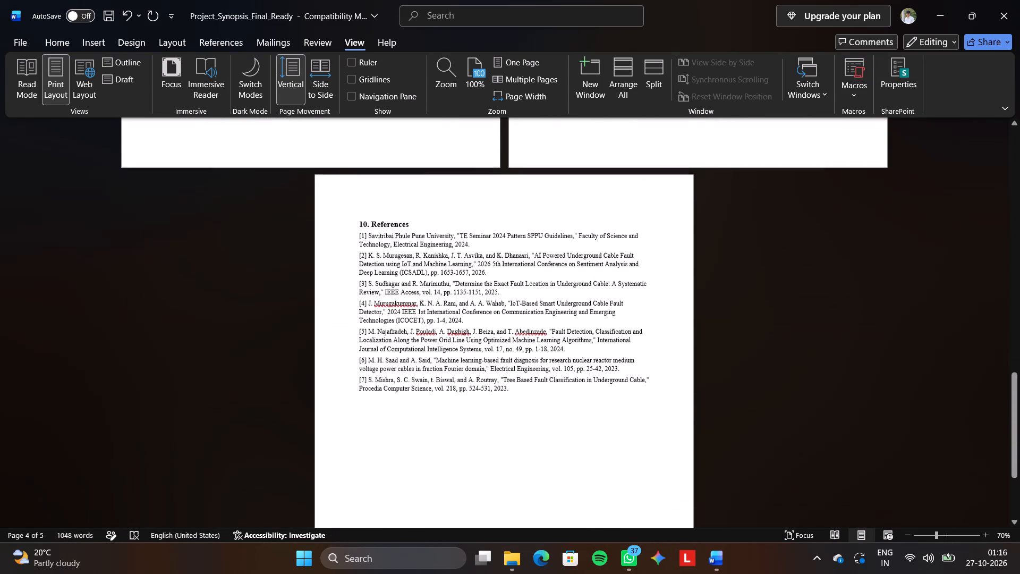
scroll(462, 419, up, 1)
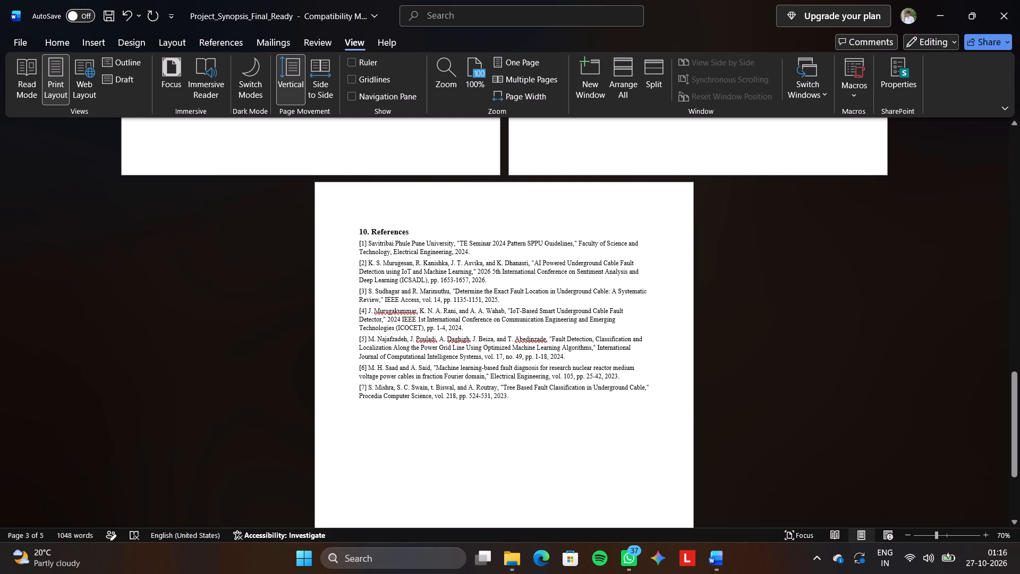
Decrease the font size of the entire References section, heading and all seven entries, by one increment.
drag(351, 221, 545, 408)
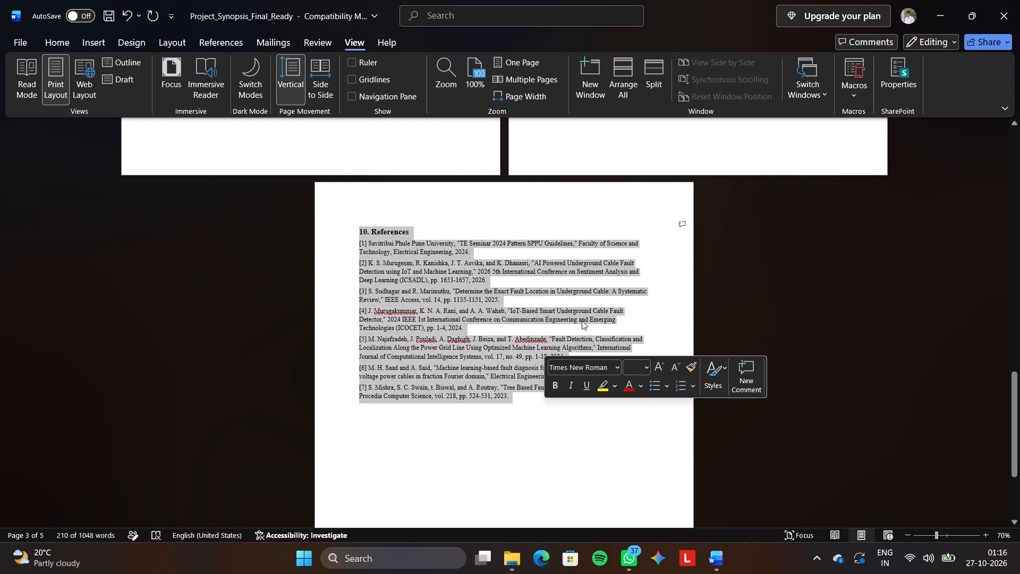
click(64, 37)
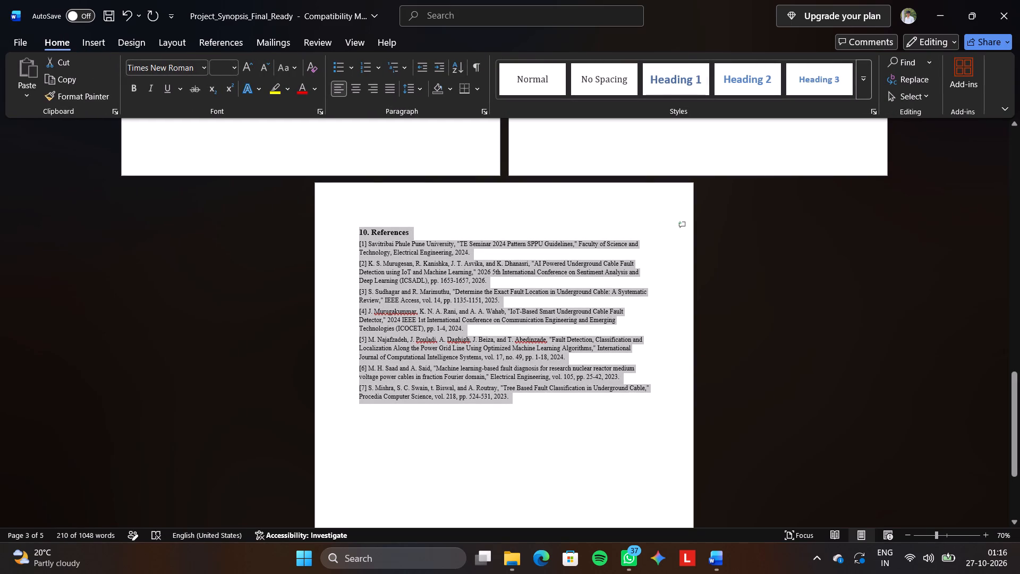
click(268, 67)
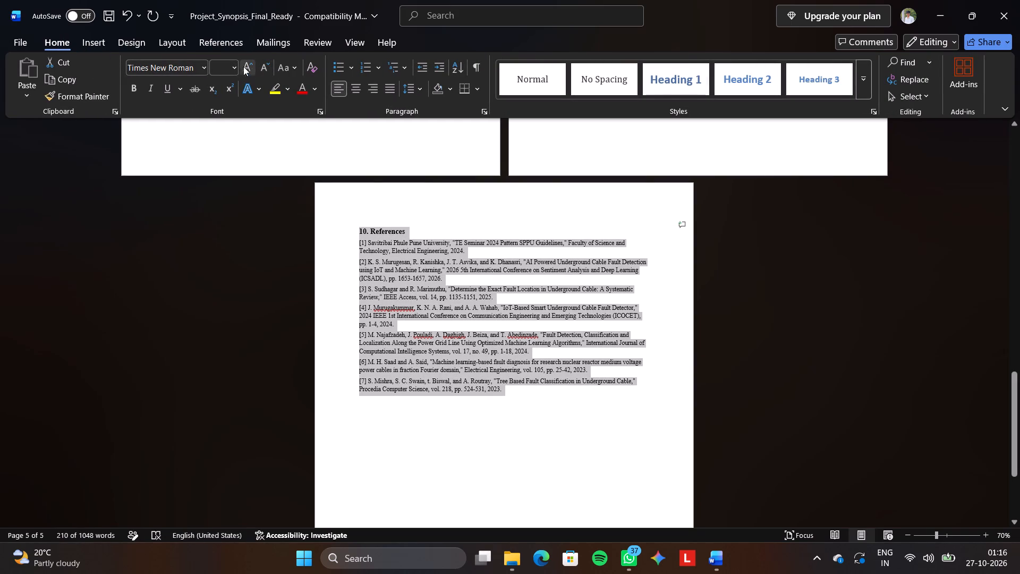
Format the whole References section as 12 pt justified text with 1.5 line spacing.
click(230, 62)
click(220, 146)
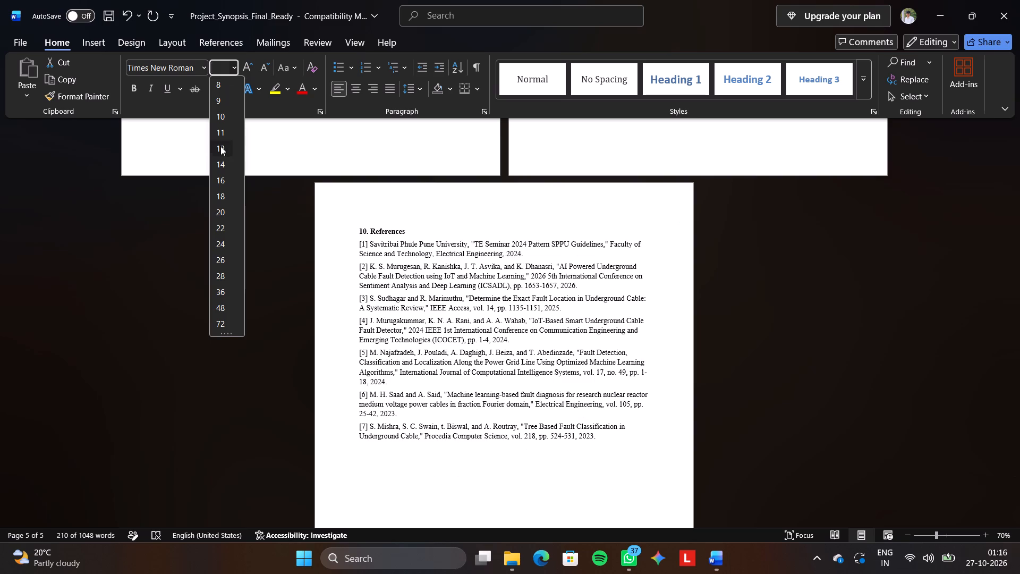
click(389, 86)
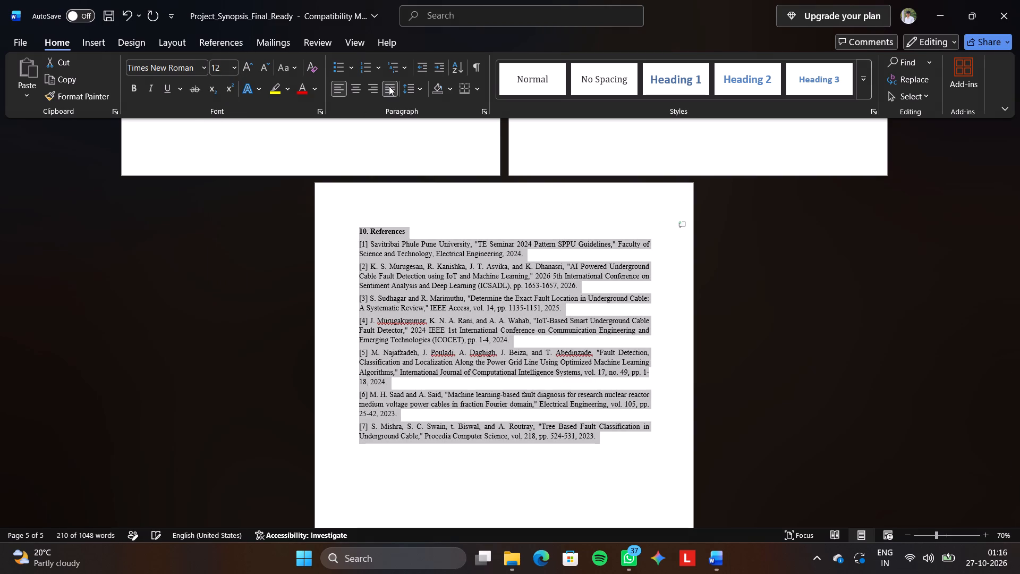
click(420, 86)
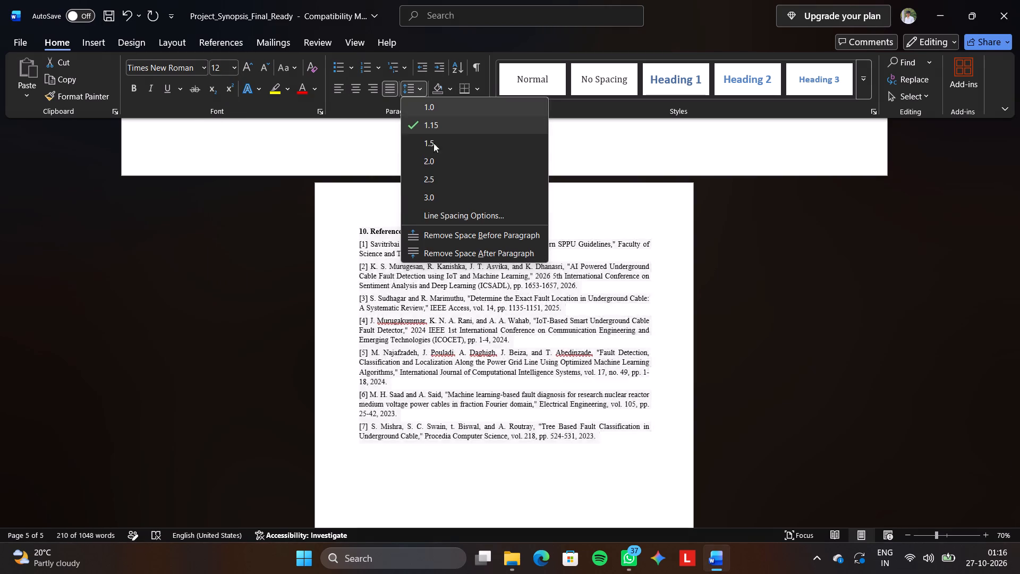
click(436, 150)
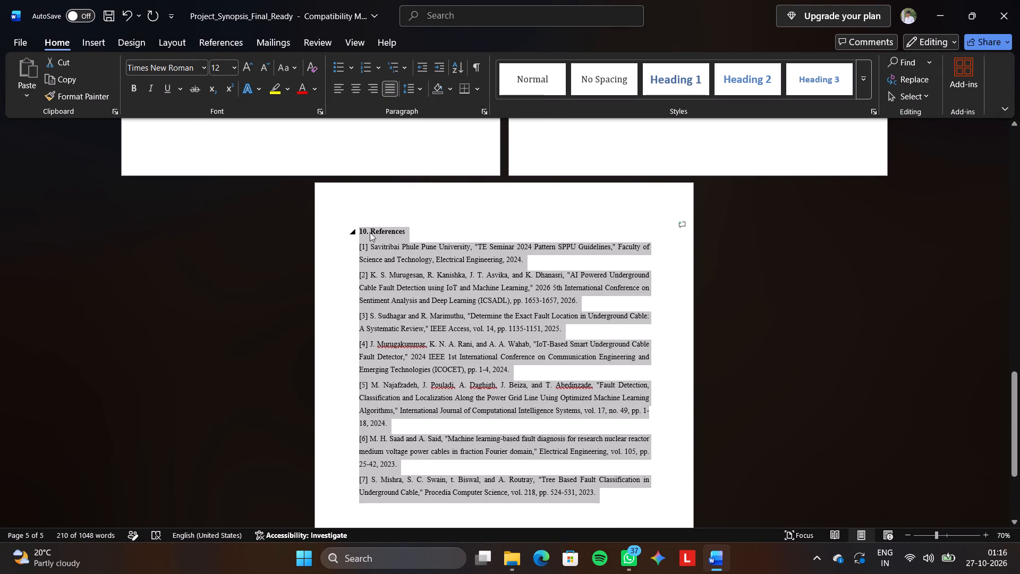
click(428, 221)
Format sections 7 to 9, from Current Development Status through Work Plan, as 12 pt justified text with 1.5 line spacing.
scroll(415, 215, up, 1)
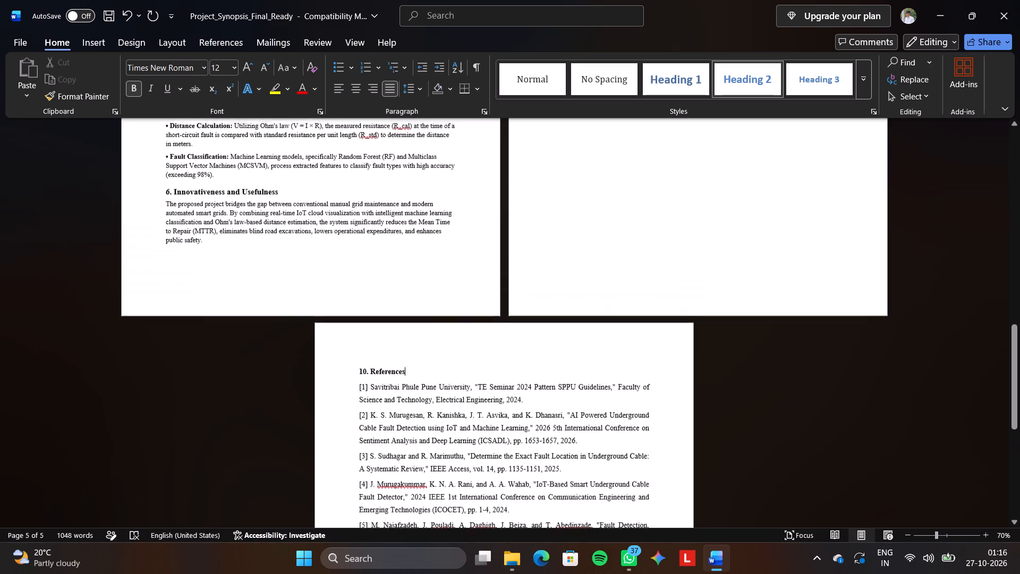
scroll(415, 215, up, 1)
scroll(615, 262, up, 1)
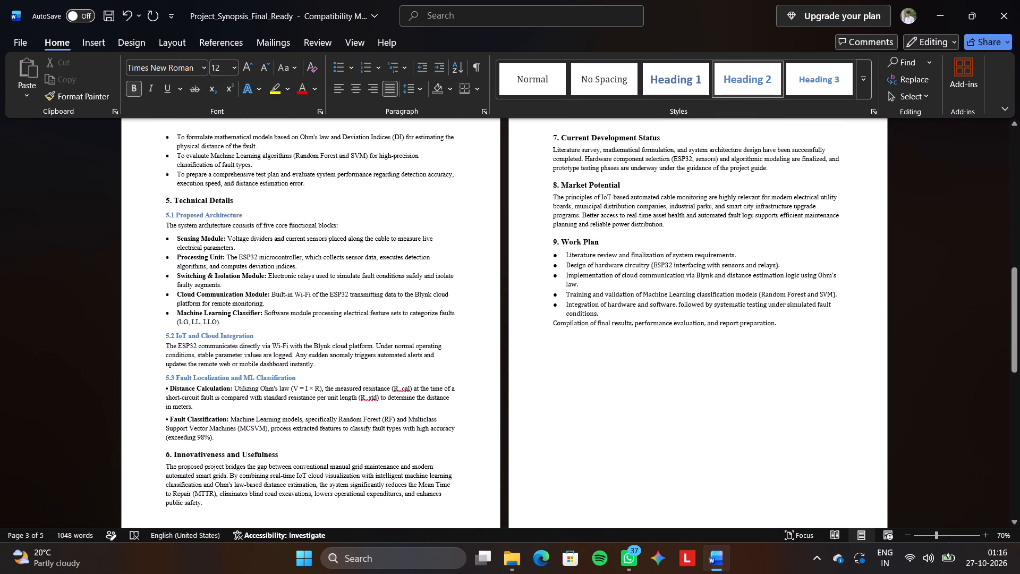
drag(795, 334, 565, 264)
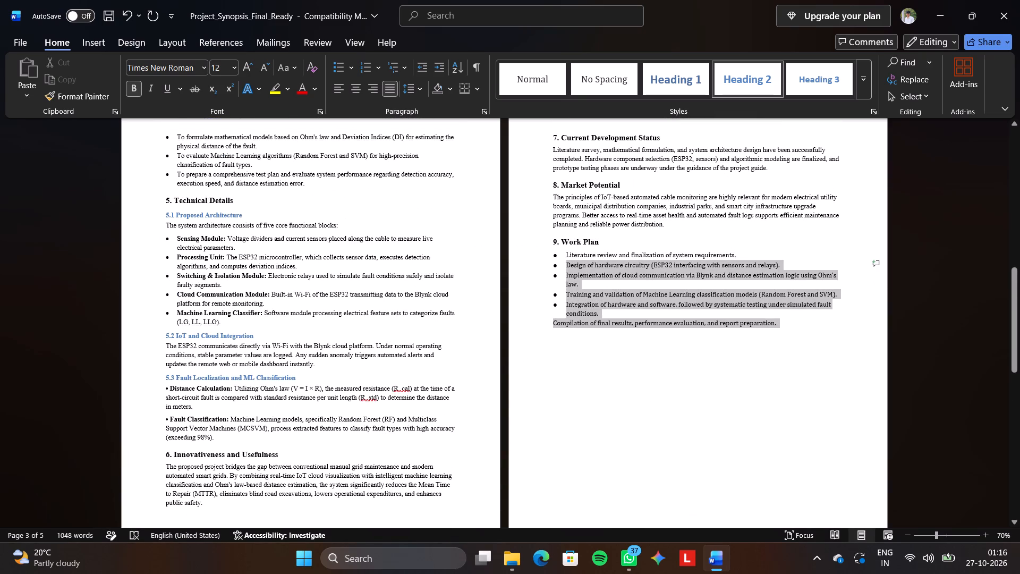
drag(565, 264, 548, 136)
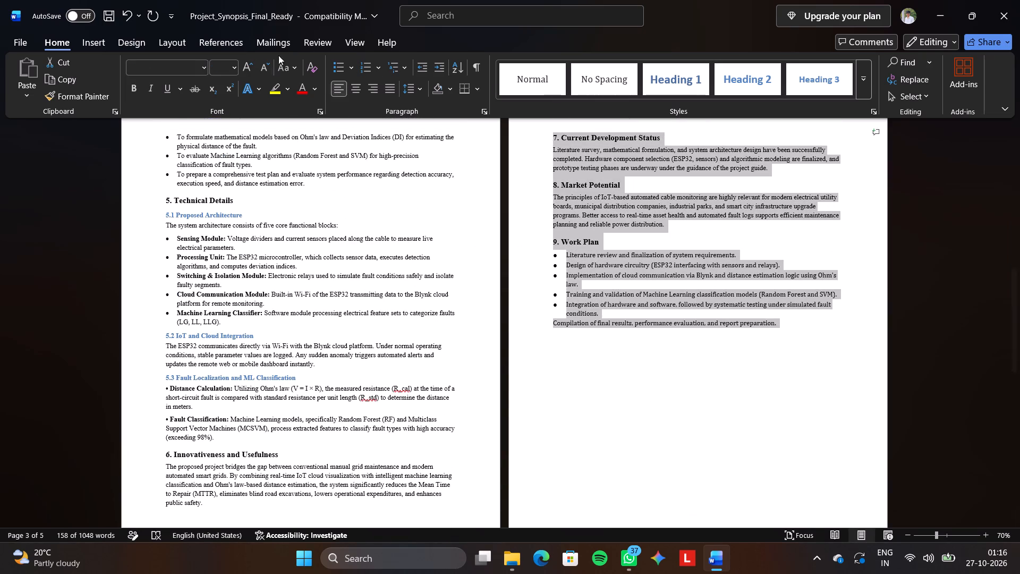
click(227, 67)
text(12)
key(Return)
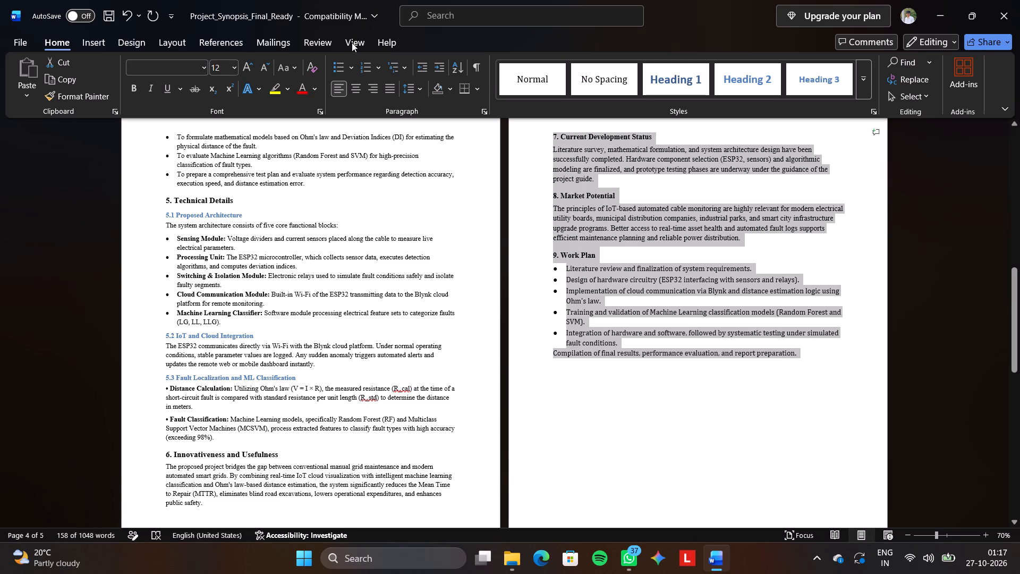
click(389, 88)
drag(415, 91, 429, 148)
click(429, 148)
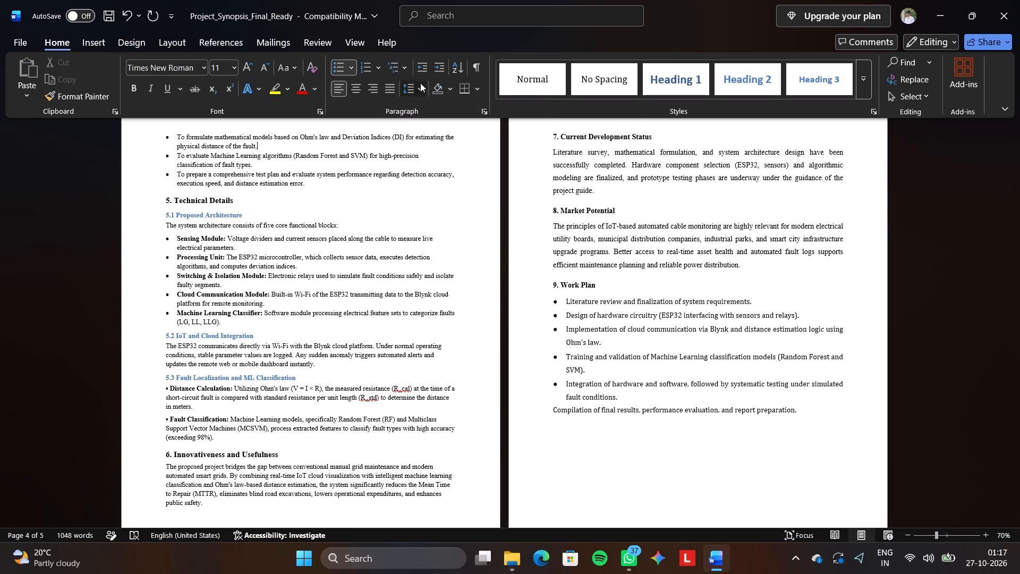
Apply 1.5 line spacing to the "To formulate mathematical models" bullet of the Objectives section.
click(420, 83)
click(436, 139)
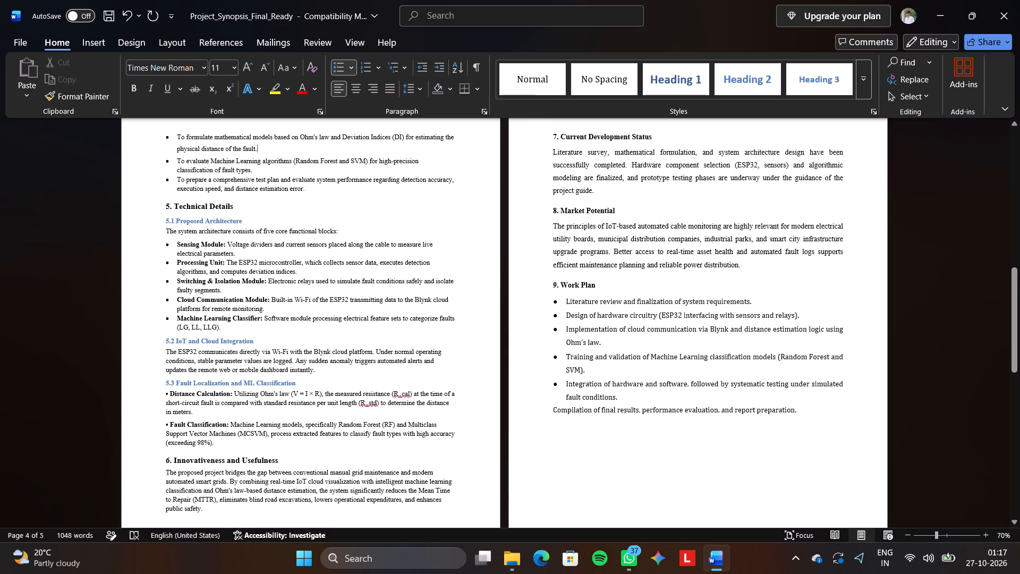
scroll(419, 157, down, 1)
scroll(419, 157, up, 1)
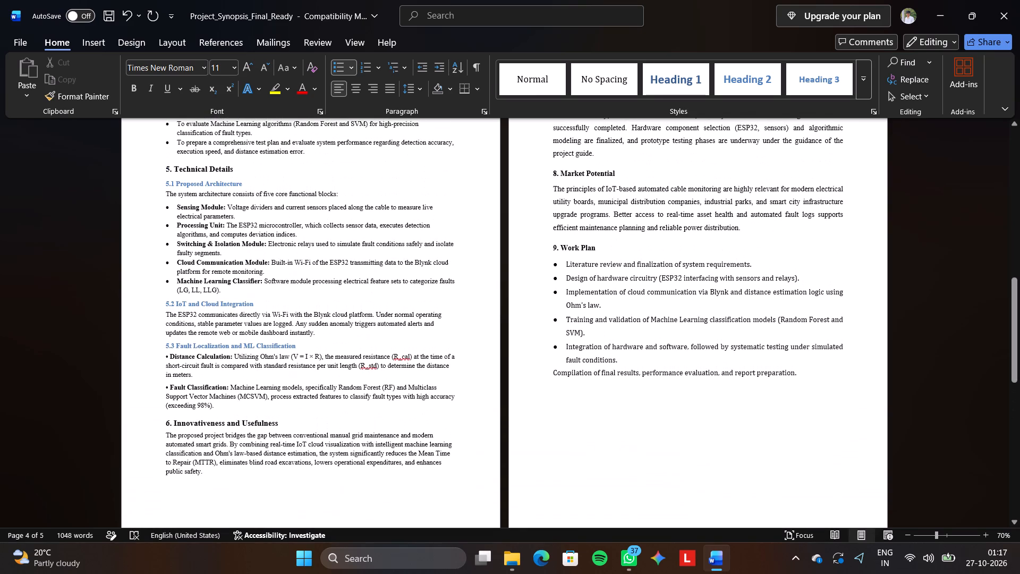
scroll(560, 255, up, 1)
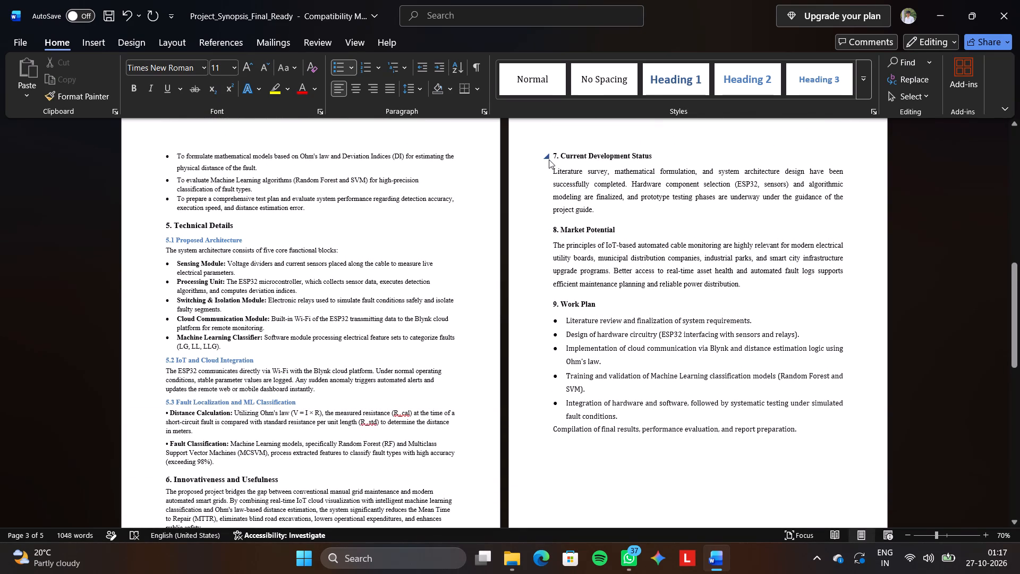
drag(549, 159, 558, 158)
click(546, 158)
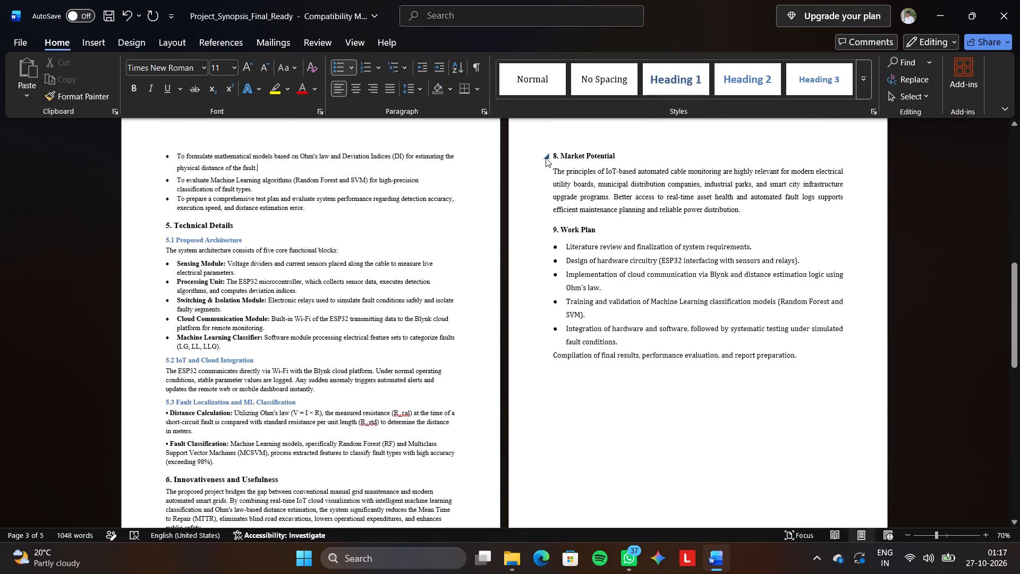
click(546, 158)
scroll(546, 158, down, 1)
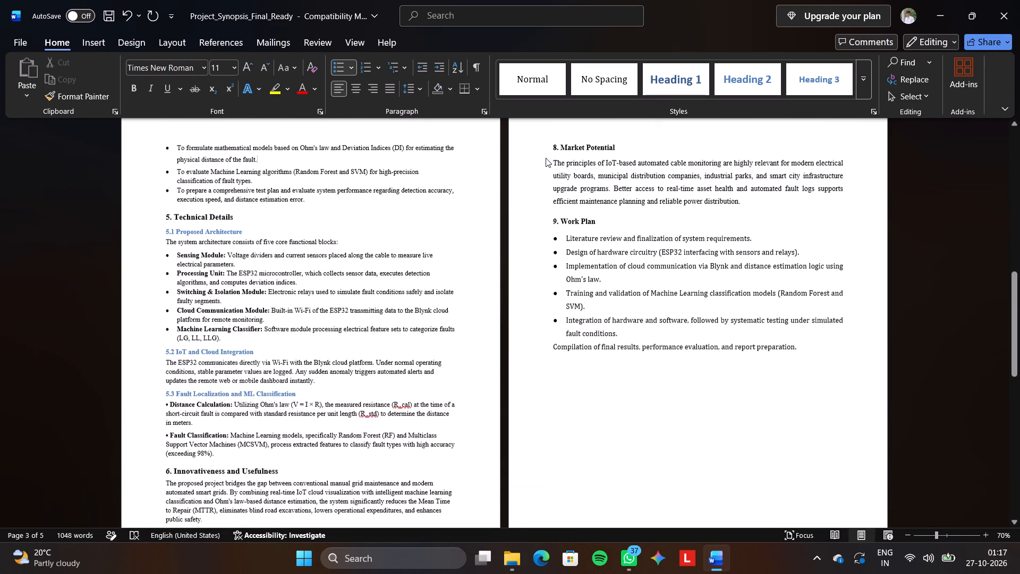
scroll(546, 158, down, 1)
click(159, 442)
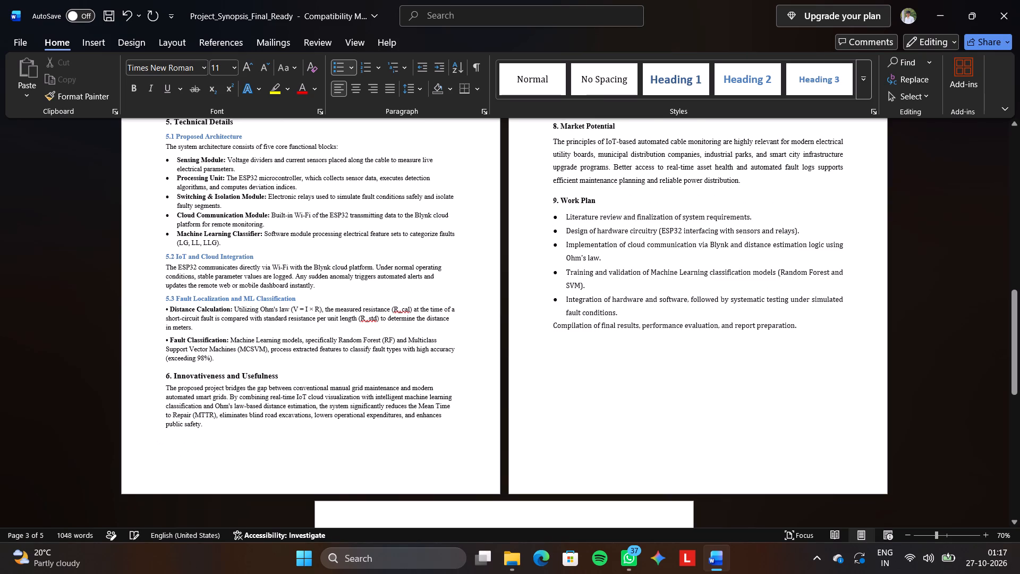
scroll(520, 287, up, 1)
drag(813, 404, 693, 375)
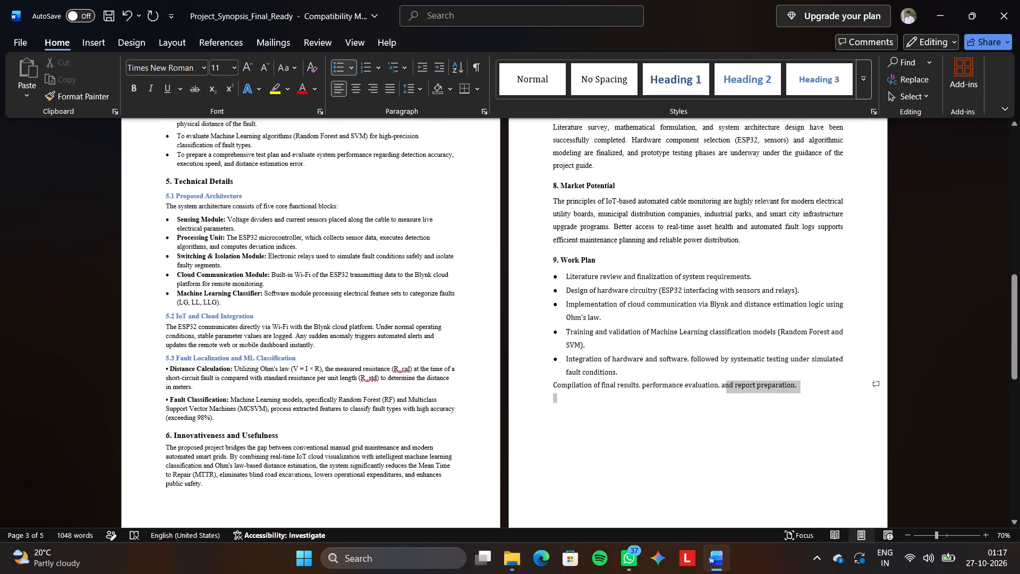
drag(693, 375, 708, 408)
Set the font of the entire document to Times New Roman.
key(ctrl+a)
scroll(708, 408, up, 10)
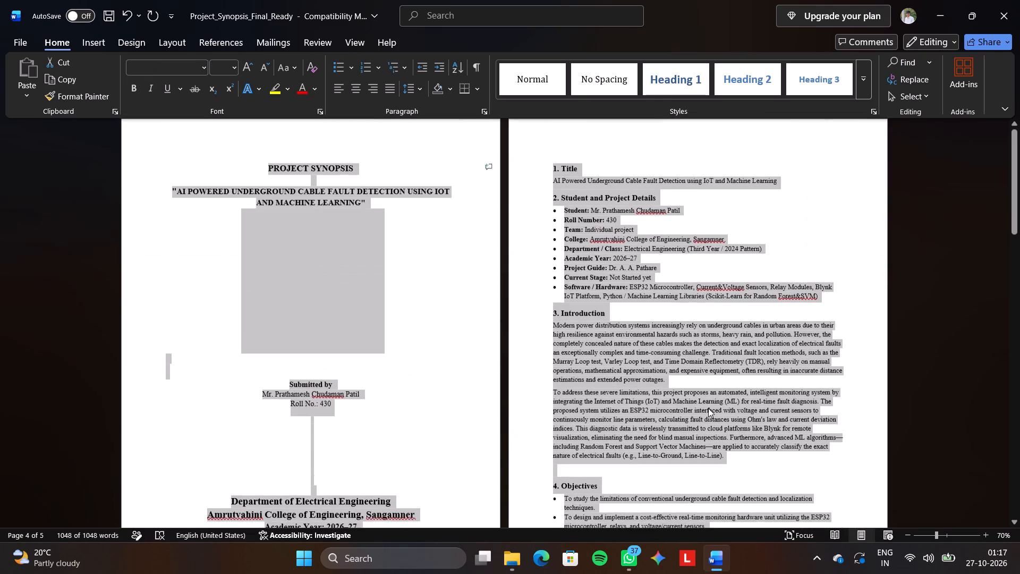
scroll(708, 408, up, 4)
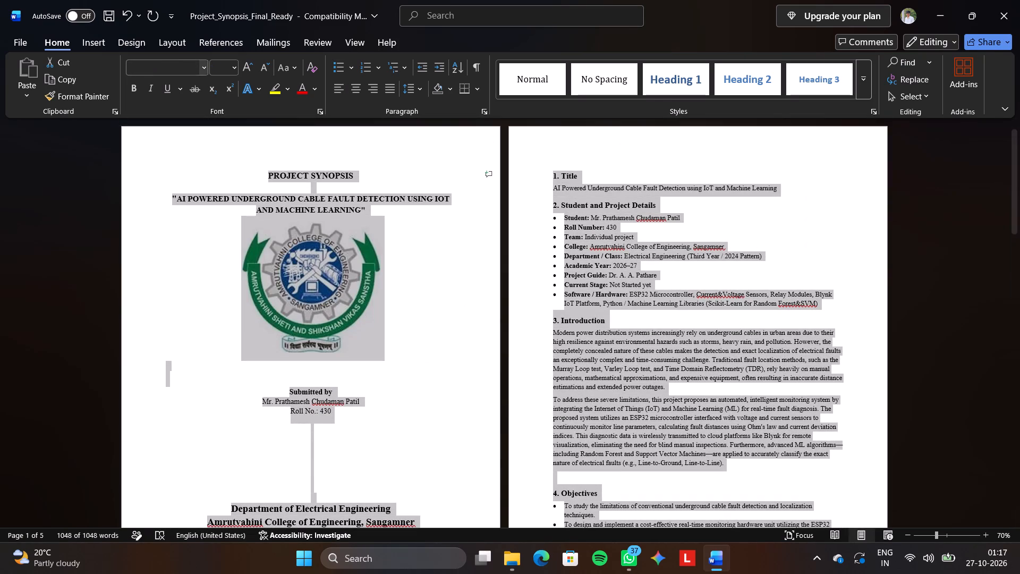
click(183, 65)
text(ti)
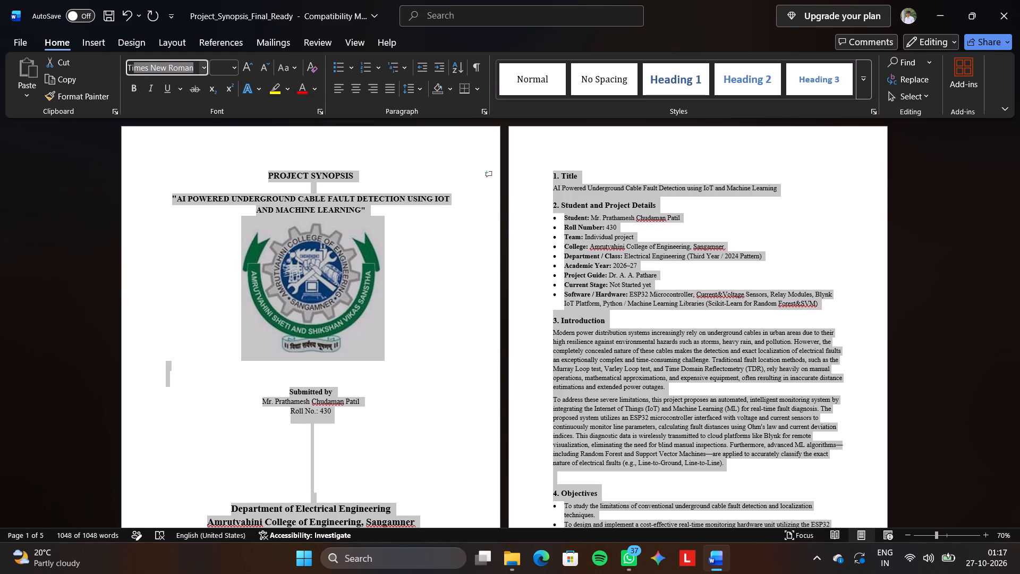
key(Return)
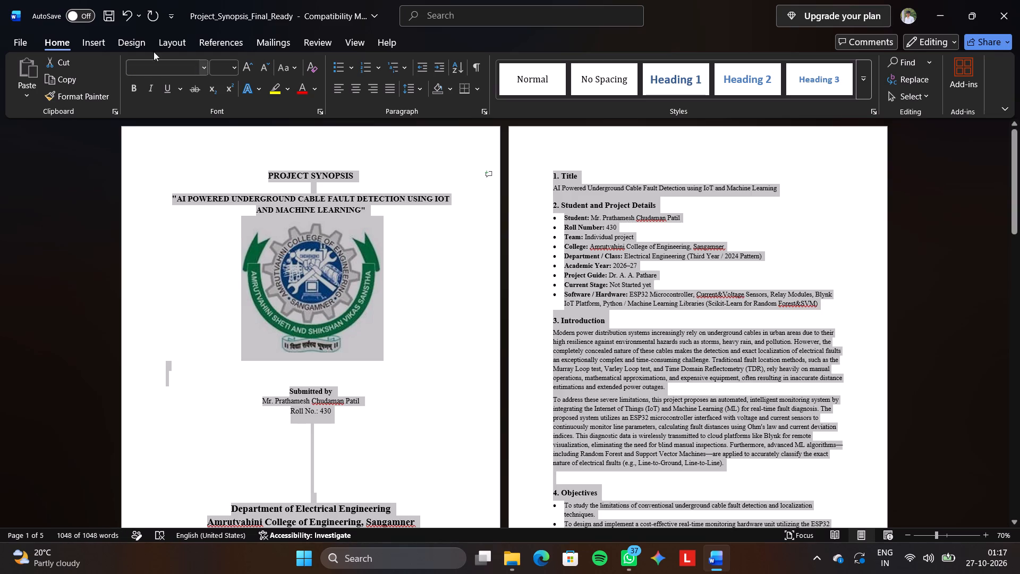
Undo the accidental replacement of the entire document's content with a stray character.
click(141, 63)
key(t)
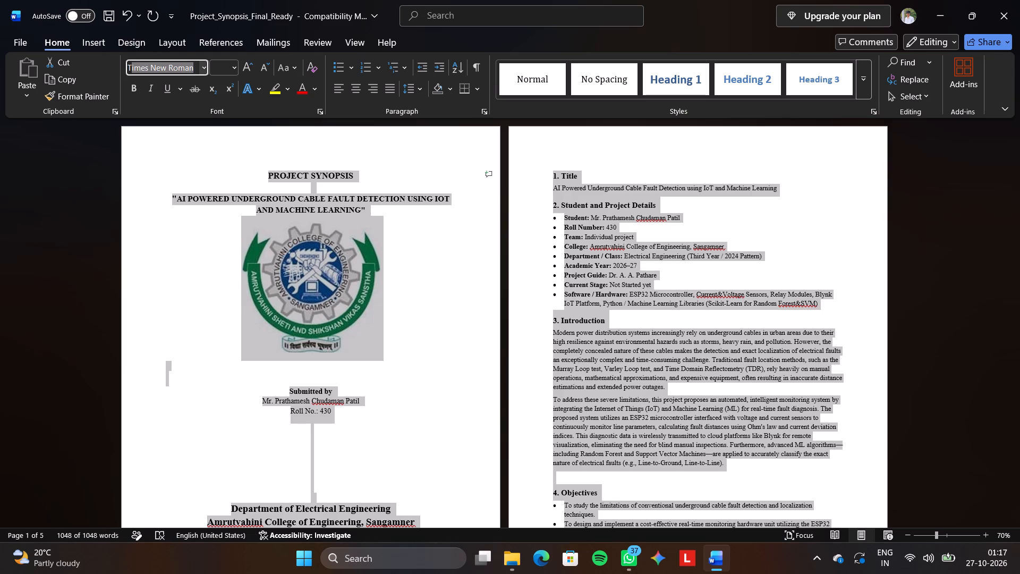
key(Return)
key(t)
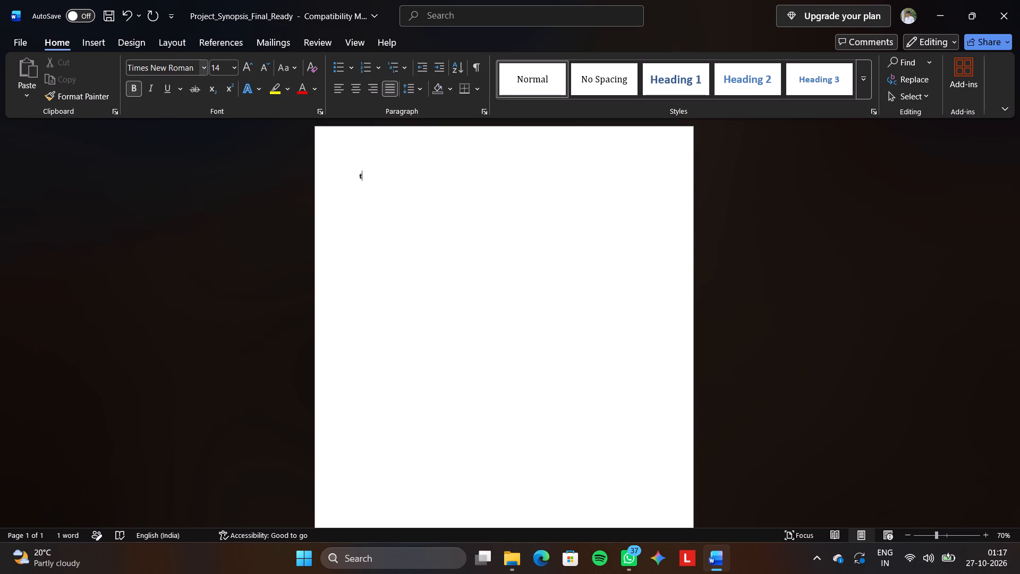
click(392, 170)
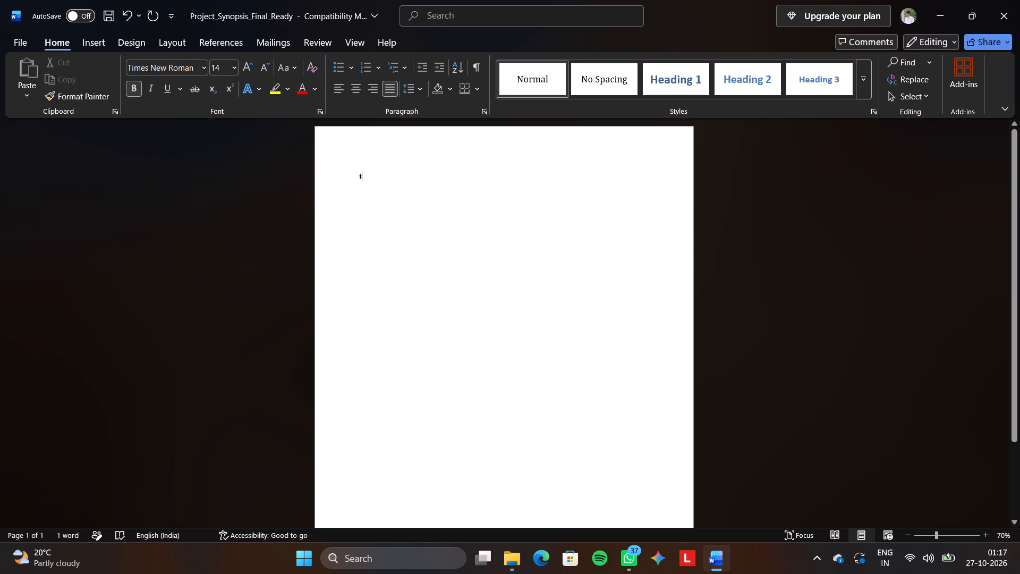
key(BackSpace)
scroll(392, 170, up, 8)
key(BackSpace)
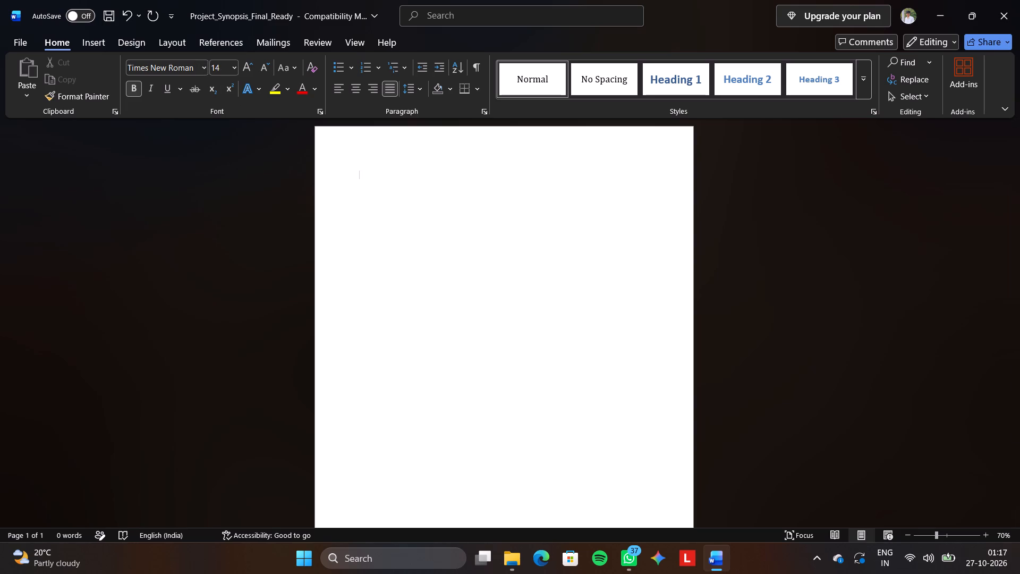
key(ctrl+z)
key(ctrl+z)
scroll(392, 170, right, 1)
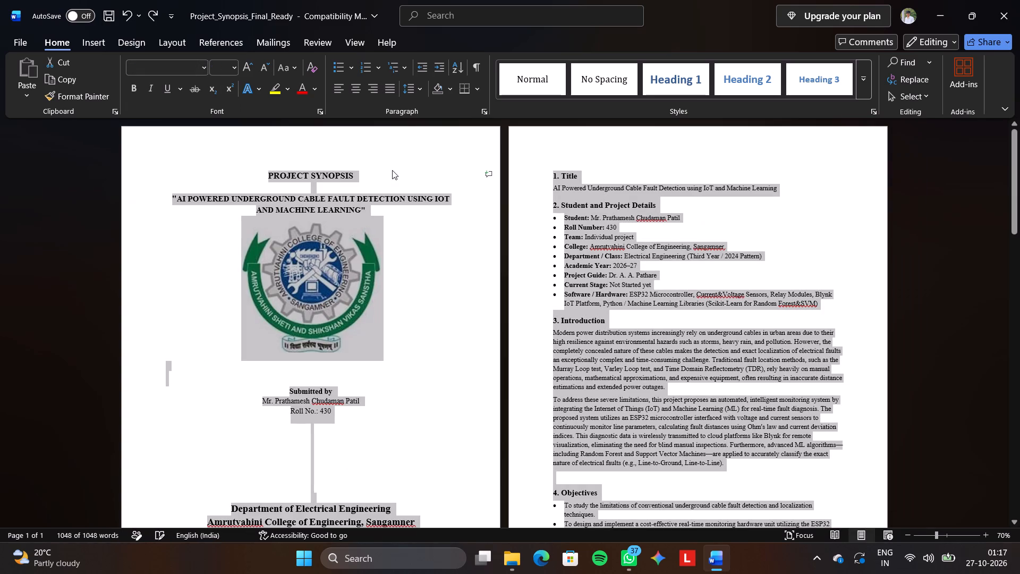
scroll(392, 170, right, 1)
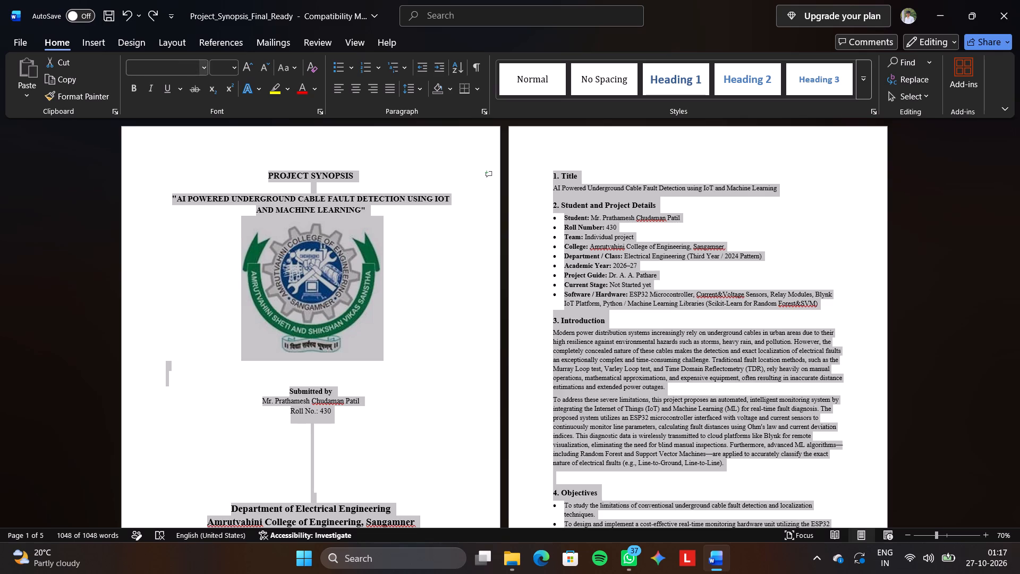
Reapply Times New Roman to the entire document.
click(176, 65)
text(ti)
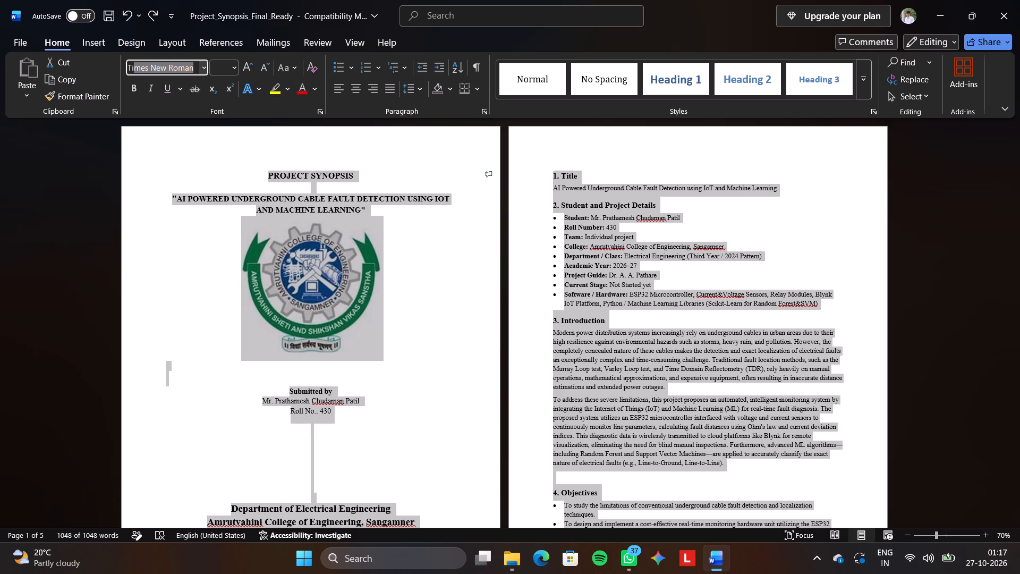
key(Return)
click(557, 172)
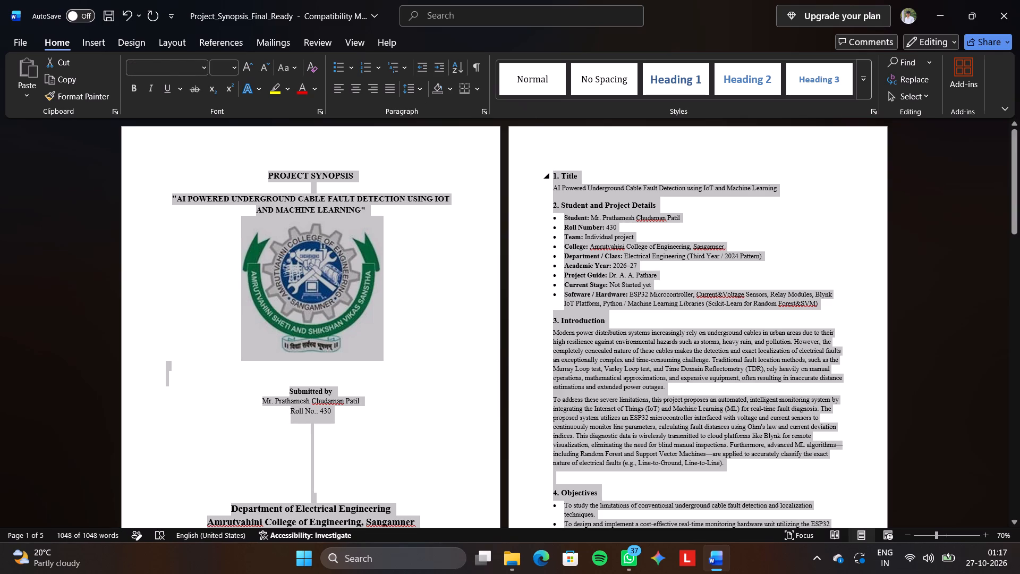
Justify the text from the "To formulate mathematical models" bullet through section 6, Innovativeness and Usefulness, and apply 1.5 line spacing.
scroll(816, 381, down, 3)
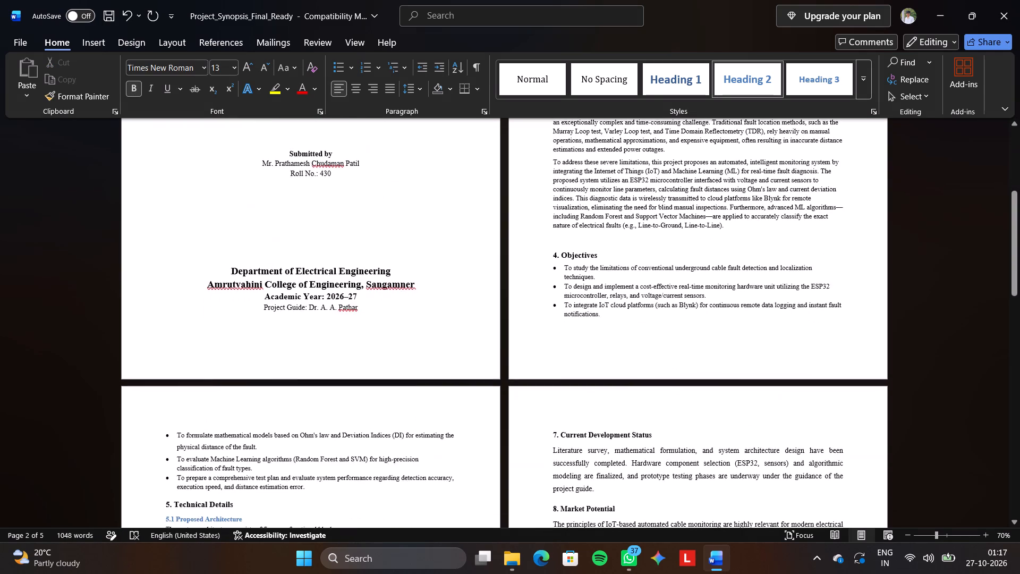
scroll(816, 381, down, 3)
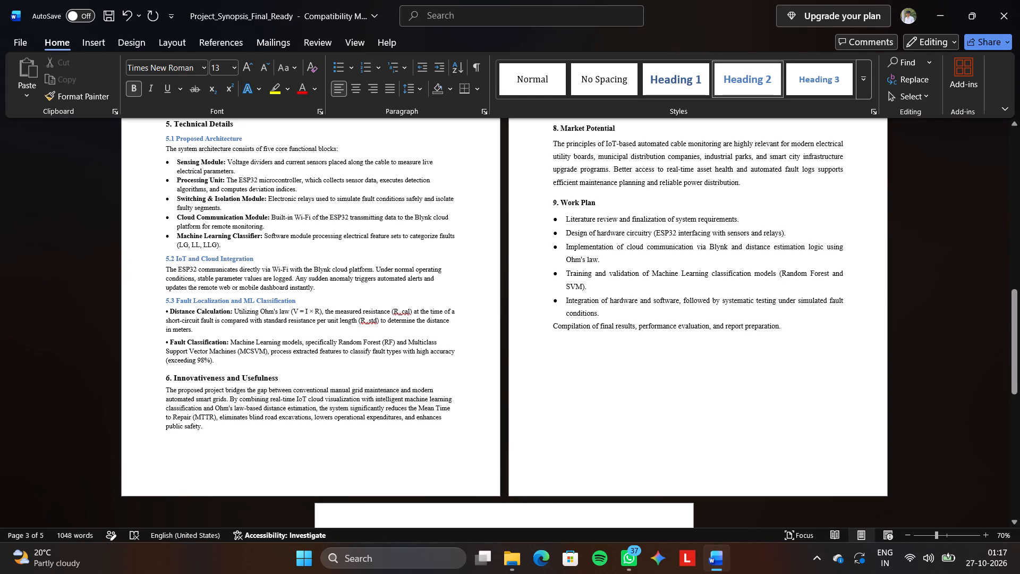
drag(223, 438, 159, 120)
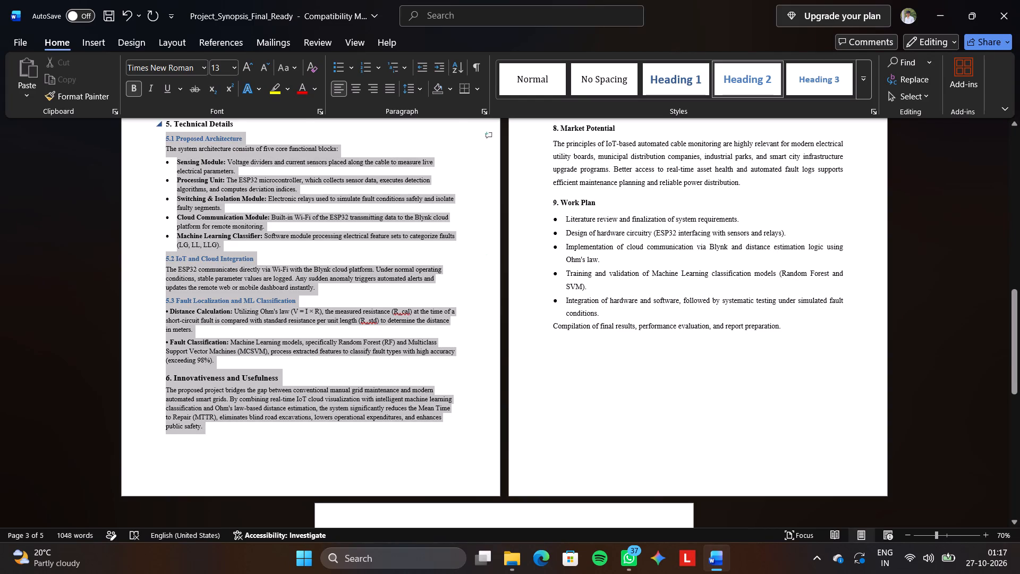
drag(159, 120, 159, 90)
click(393, 93)
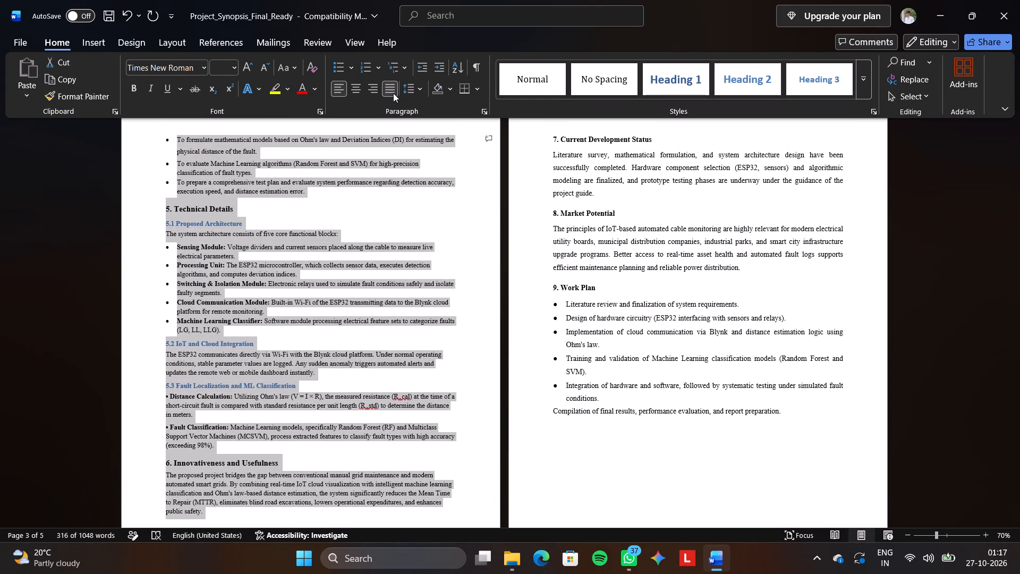
click(419, 95)
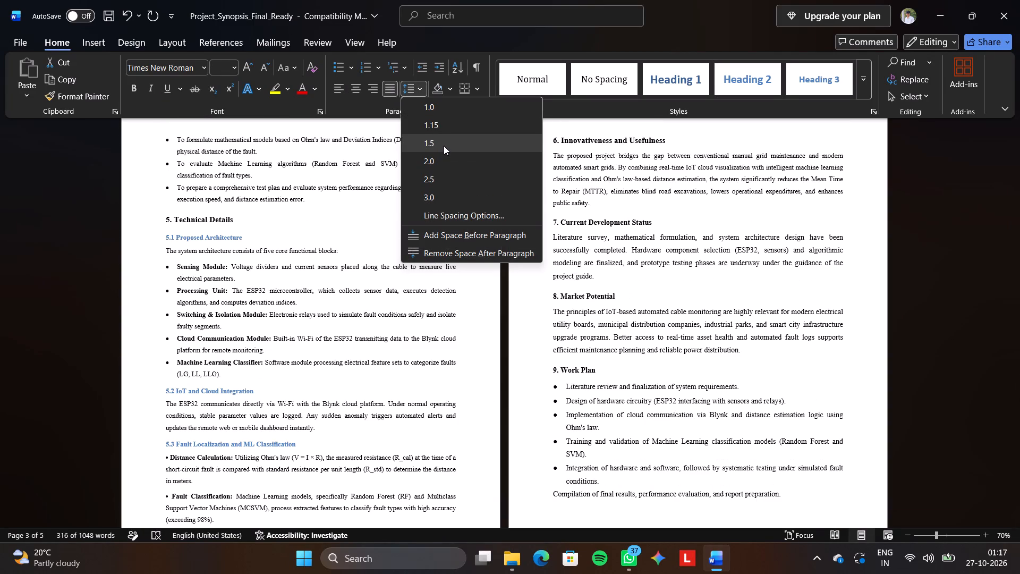
click(444, 146)
Delete all the empty lines above the "10. References" heading so the section starts at the top of its page.
scroll(444, 146, down, 7)
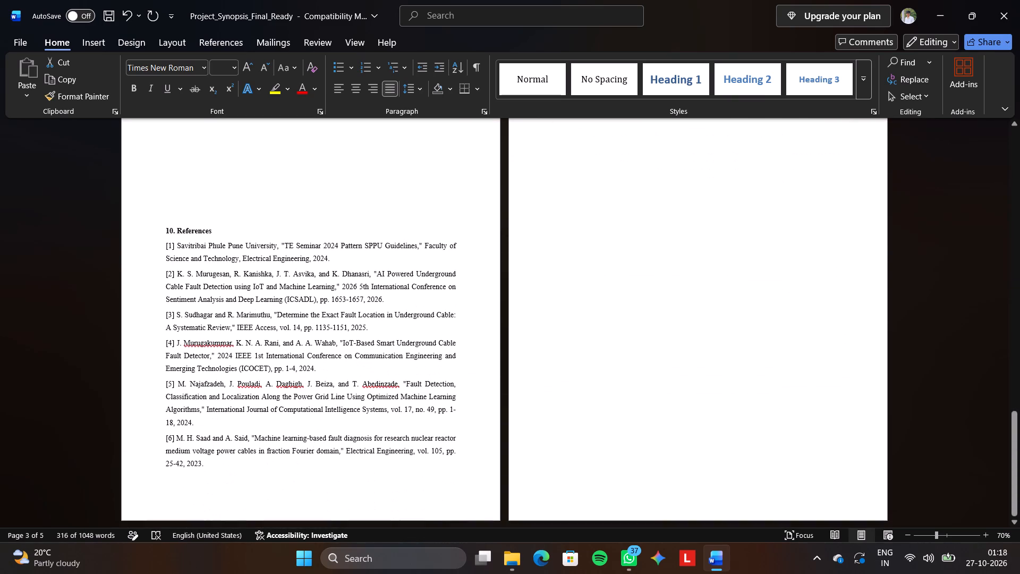
scroll(166, 183, up, 4)
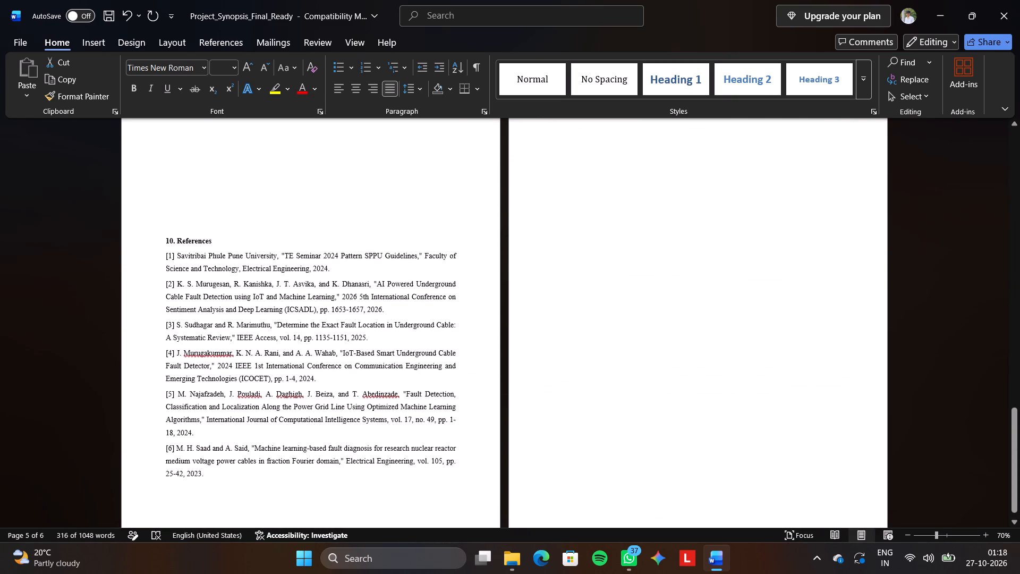
scroll(166, 183, up, 15)
scroll(166, 183, down, 5)
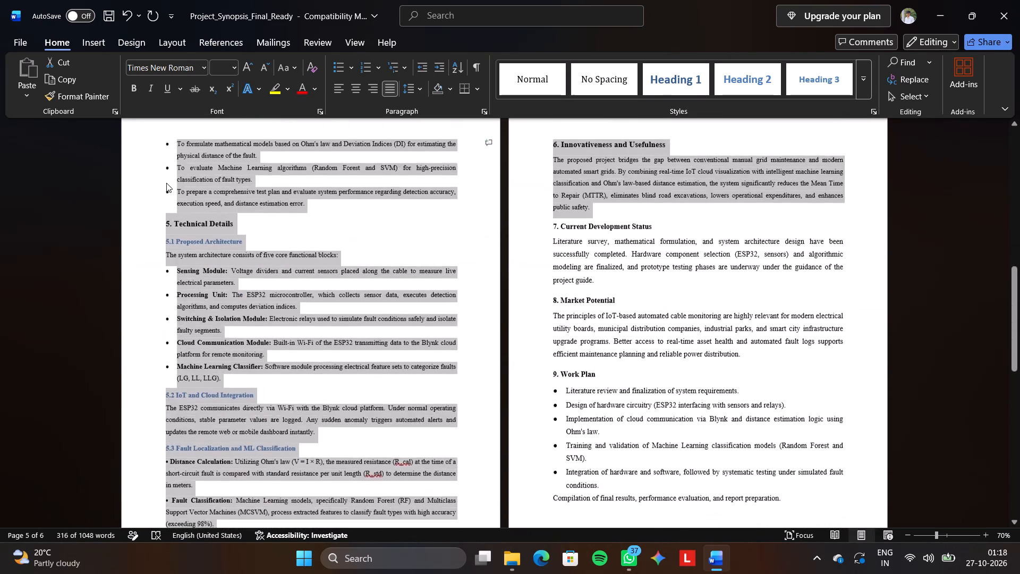
scroll(166, 183, down, 4)
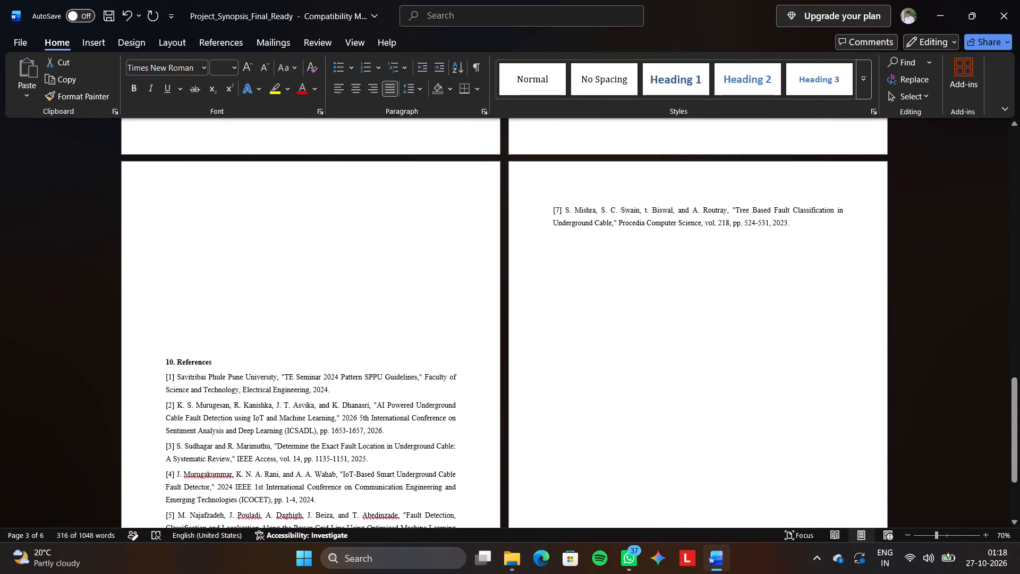
click(148, 377)
click(148, 377)
click(150, 364)
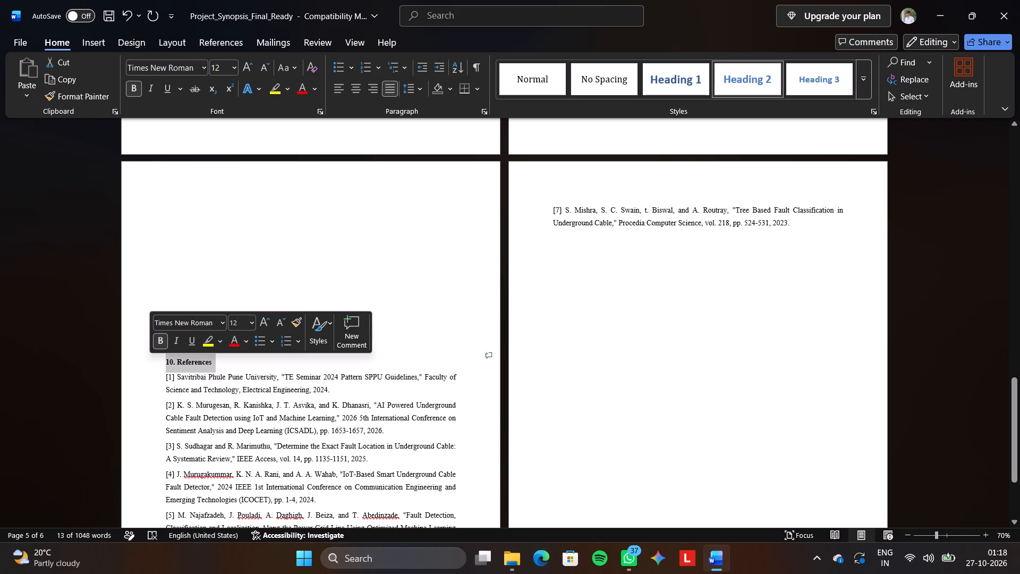
click(197, 259)
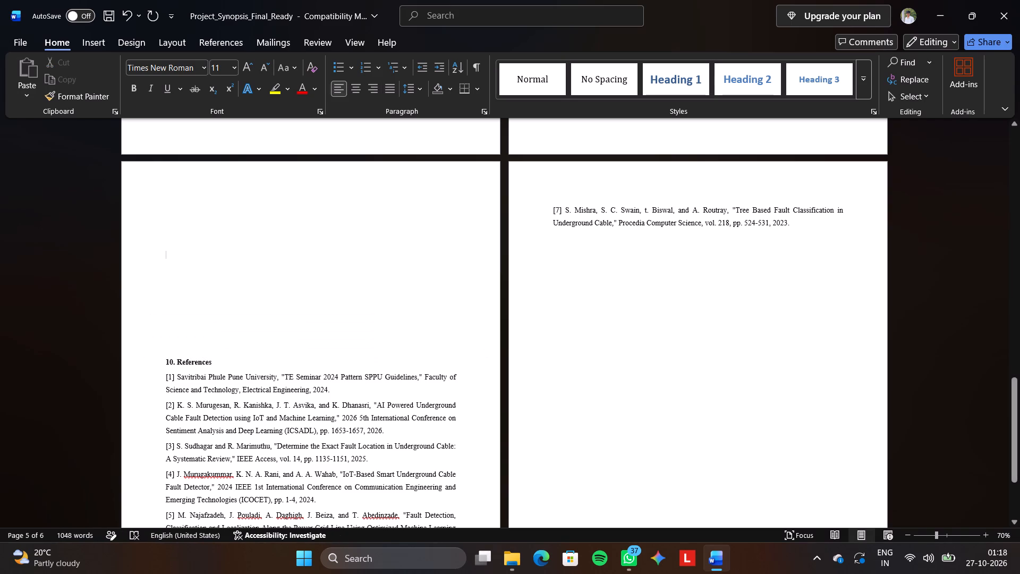
key(Down)
key(Down)
key(Down)
key(Down)
key(Down)
key(Down)
key(Down)
key(Down)
key(Down)
key(Down)
key(Down)
key(BackSpace)
key(BackSpace)
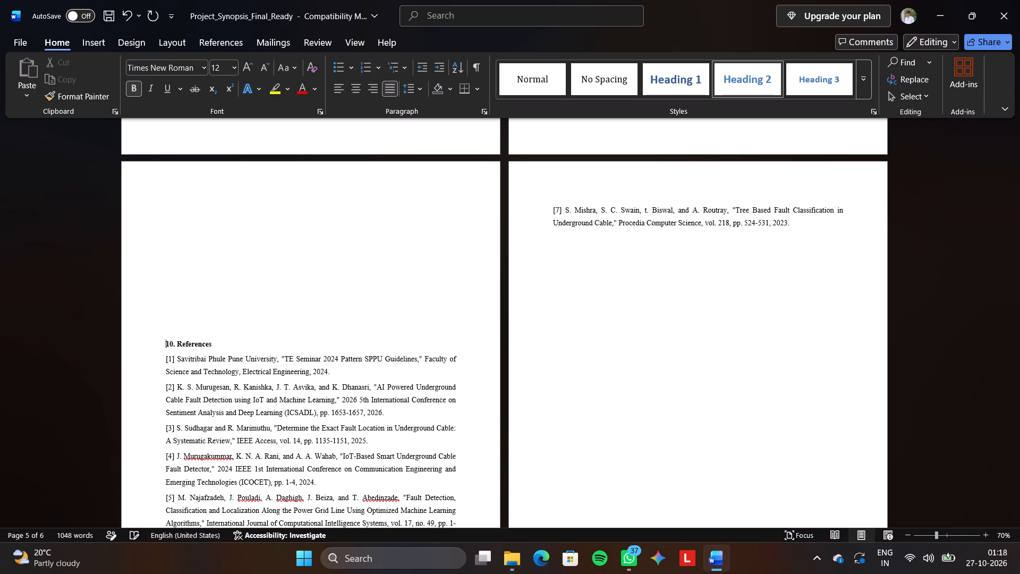
key(BackSpace)
key(BackSpace)
key(BackSpace)
key(BackSpace)
key(BackSpace)
key(BackSpace)
key(BackSpace)
key(BackSpace)
key(BackSpace)
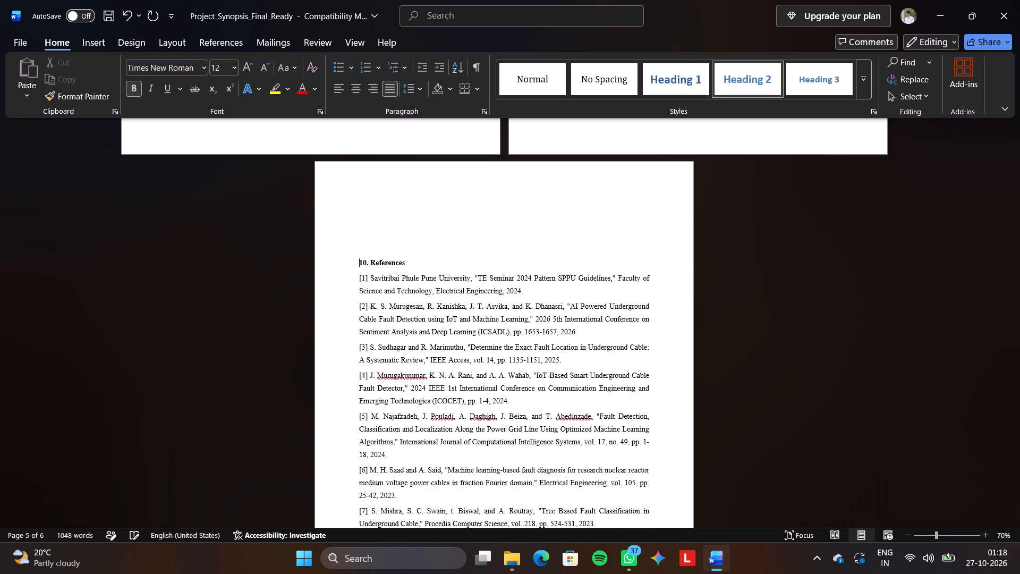
key(BackSpace)
key(BackSpace)
key(BackSpace)
key(BackSpace)
key(BackSpace)
key(BackSpace)
key(BackSpace)
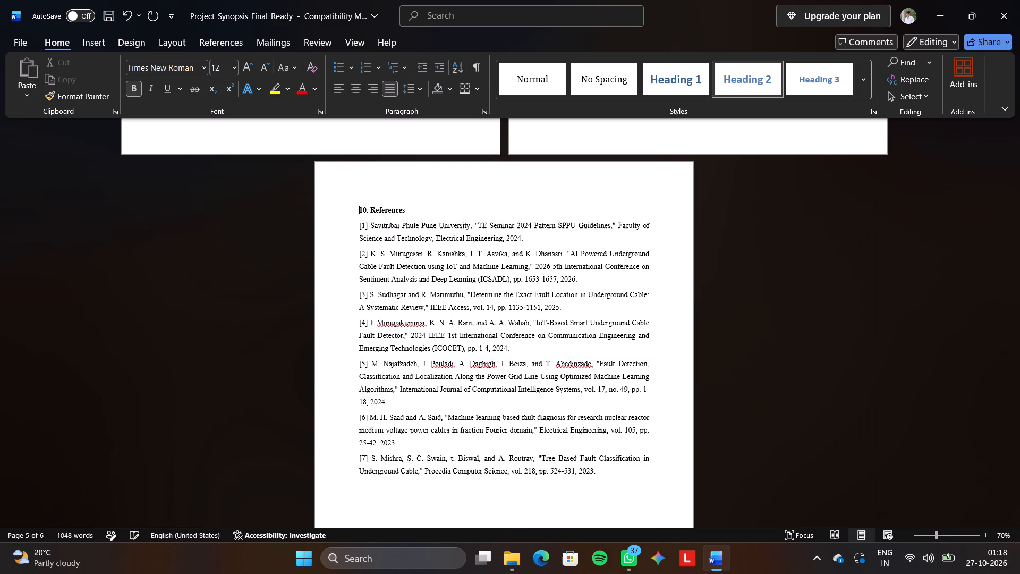
Set the font size to 12 for the text from "1. Title" through the "To integrate IoT cloud platforms" bullet of Objectives.
scroll(212, 280, up, 3)
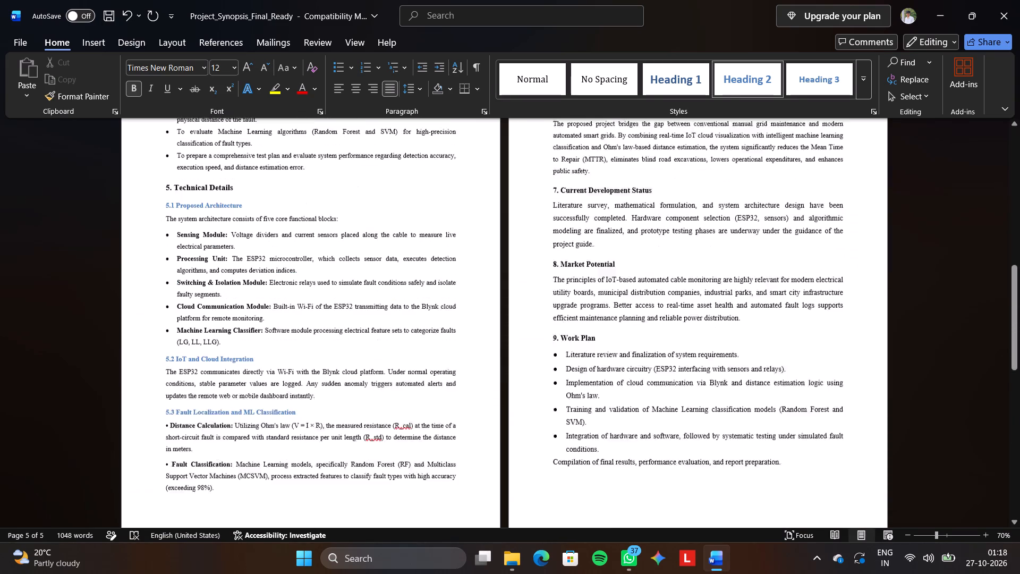
scroll(212, 280, up, 1)
scroll(212, 280, down, 3)
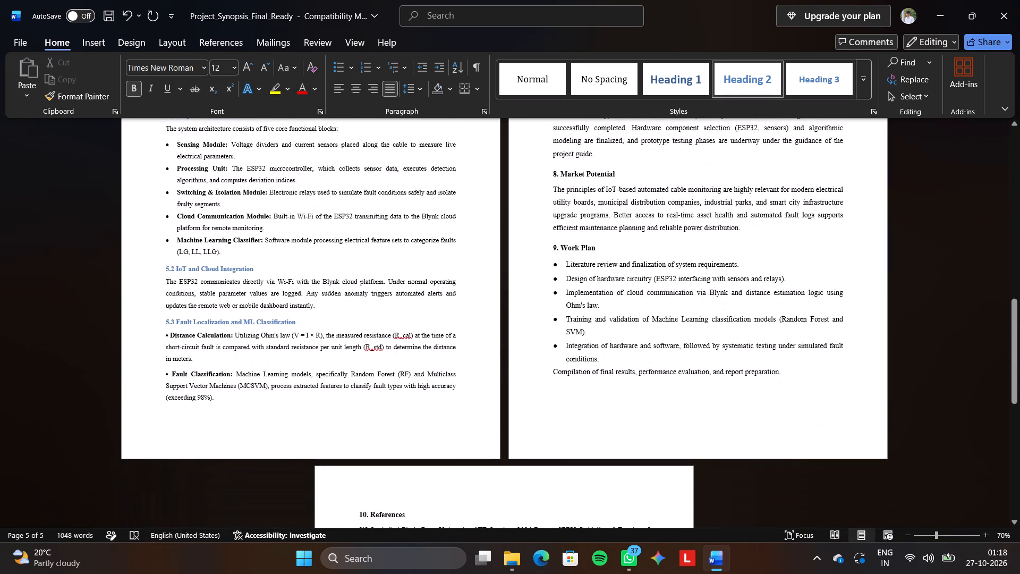
scroll(212, 280, up, 3)
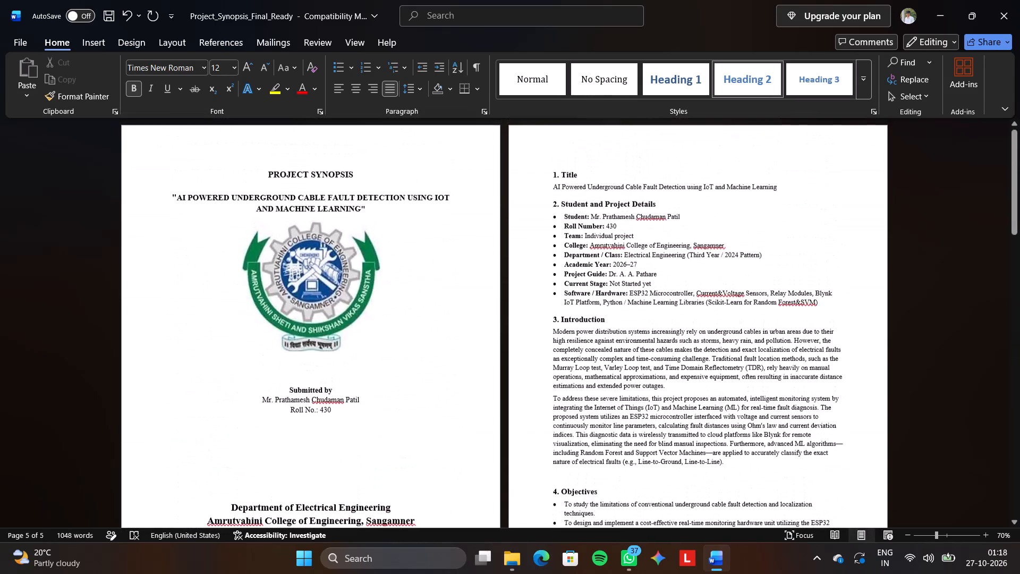
scroll(212, 280, down, 1)
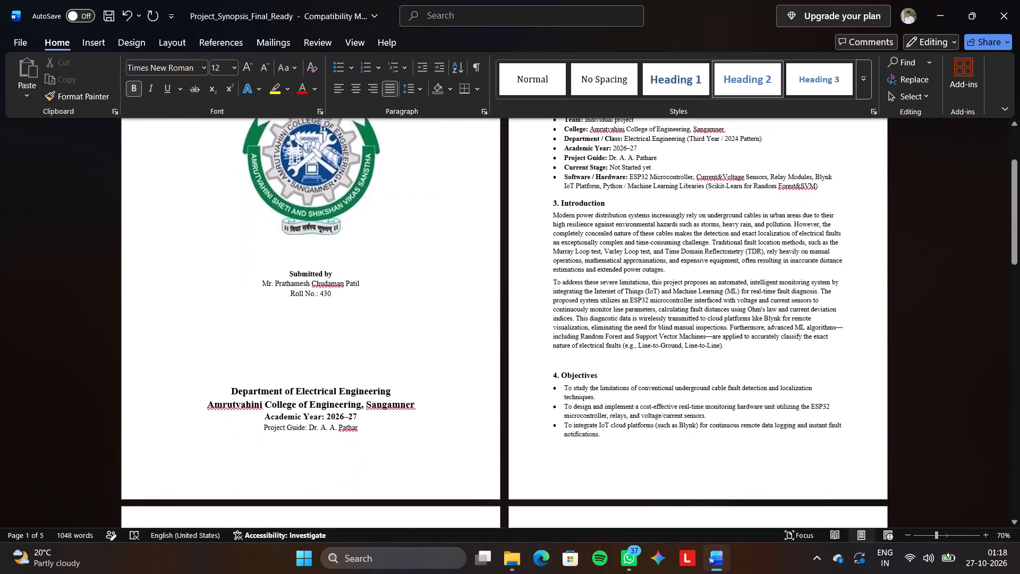
scroll(212, 280, up, 1)
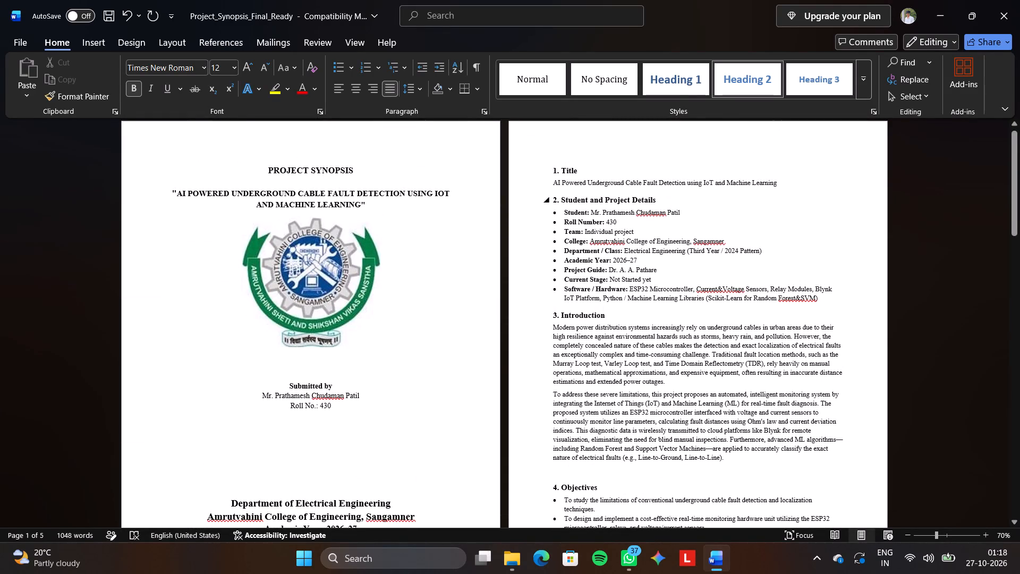
drag(539, 163, 737, 517)
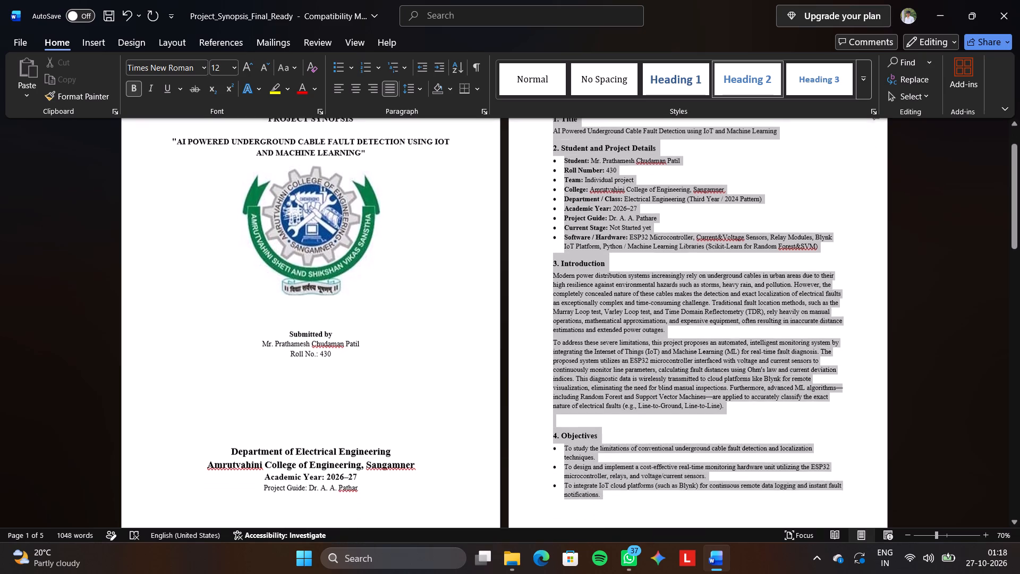
drag(737, 517, 733, 511)
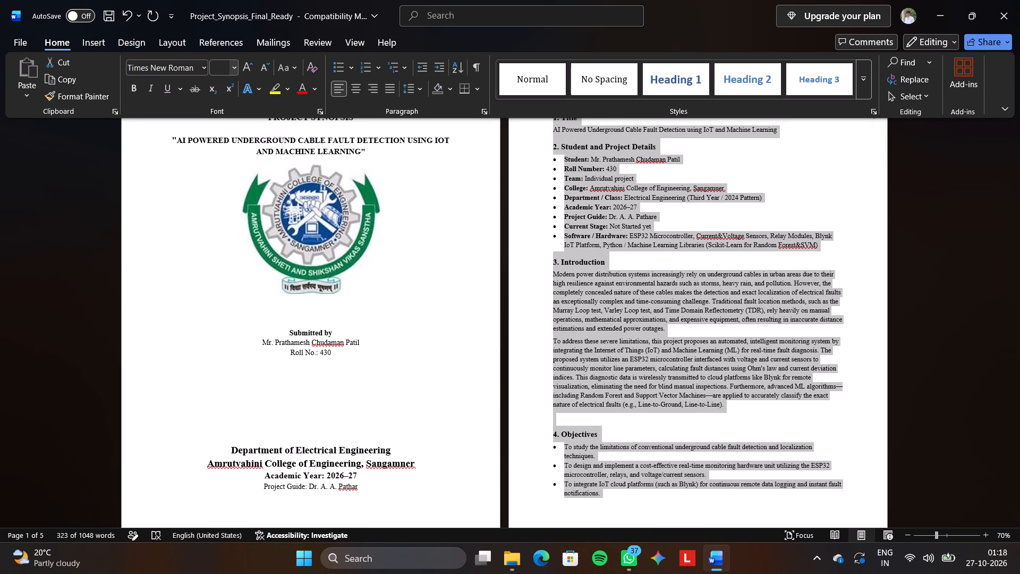
click(218, 65)
text(12)
key(Return)
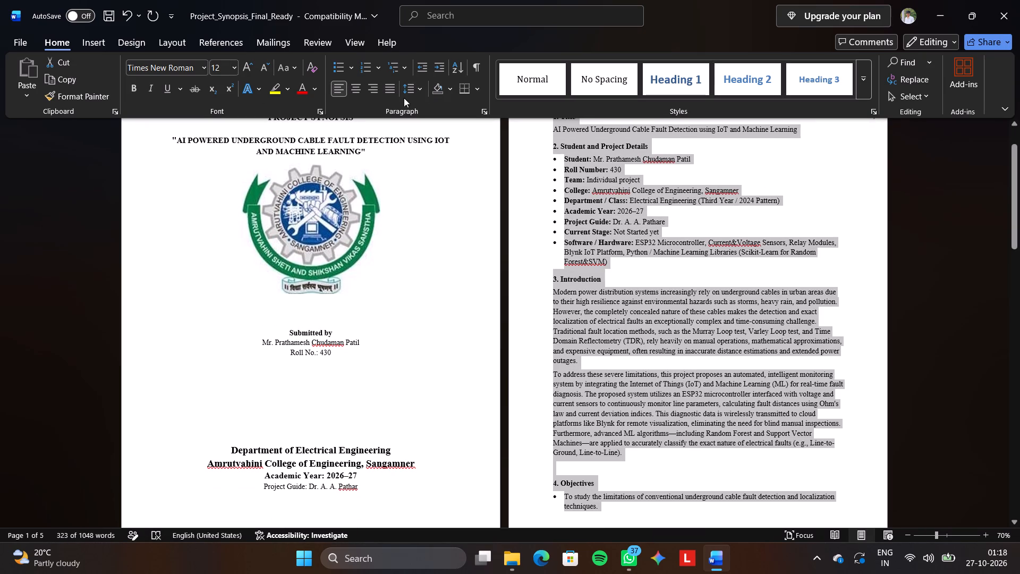
drag(389, 99, 390, 90)
click(390, 90)
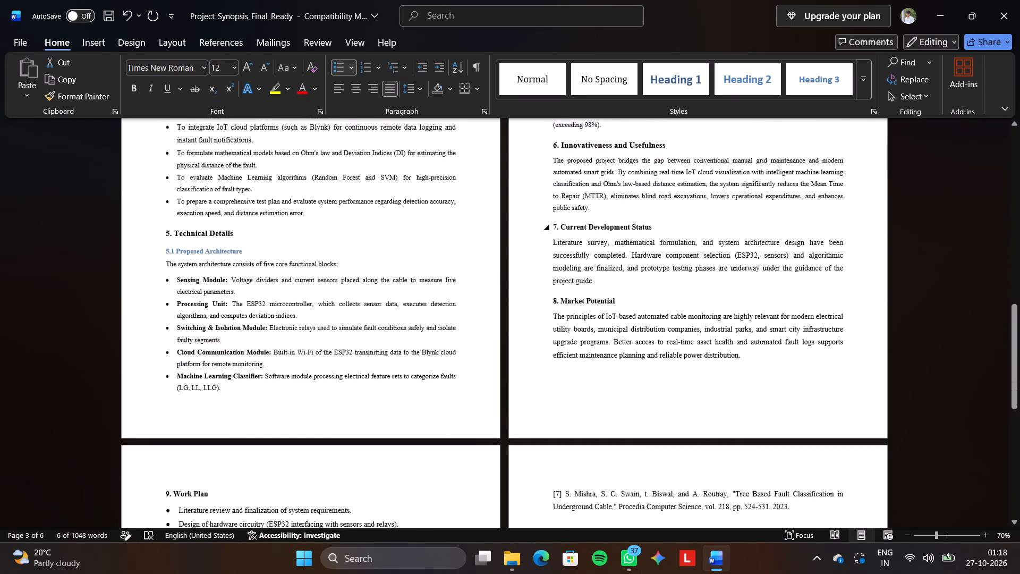
scroll(560, 228, down, 2)
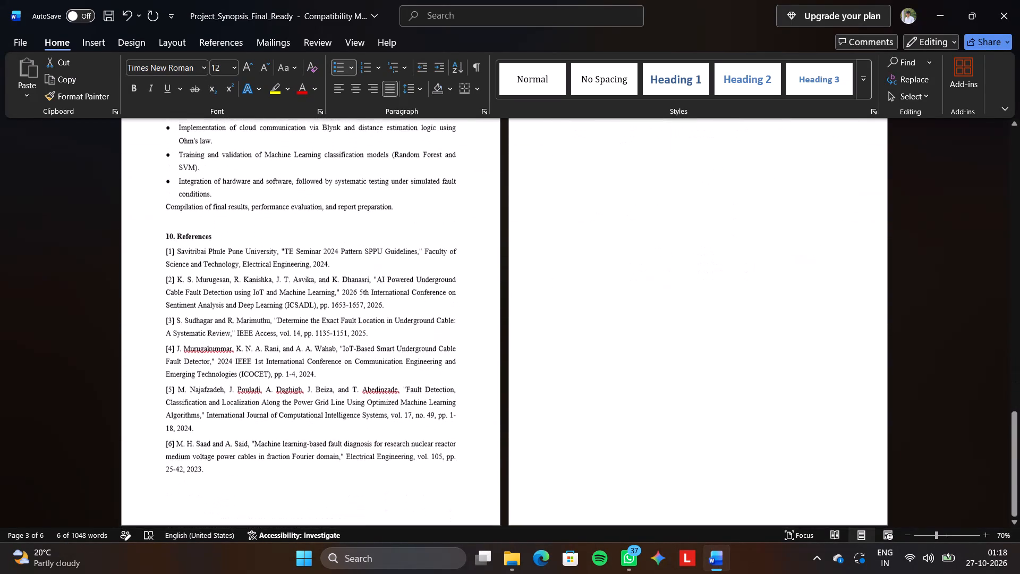
scroll(560, 228, down, 1)
scroll(560, 228, up, 2)
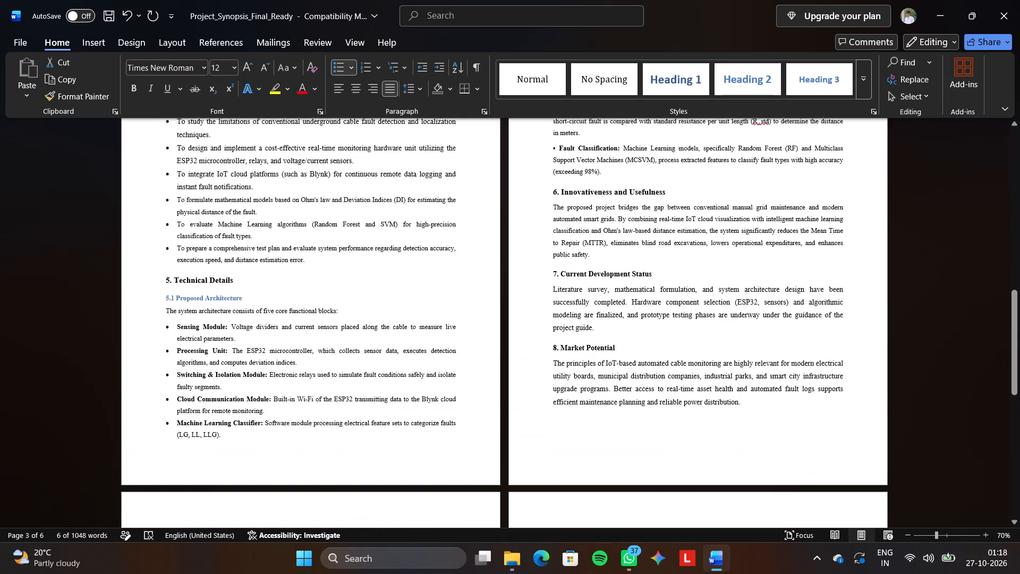
scroll(560, 228, up, 3)
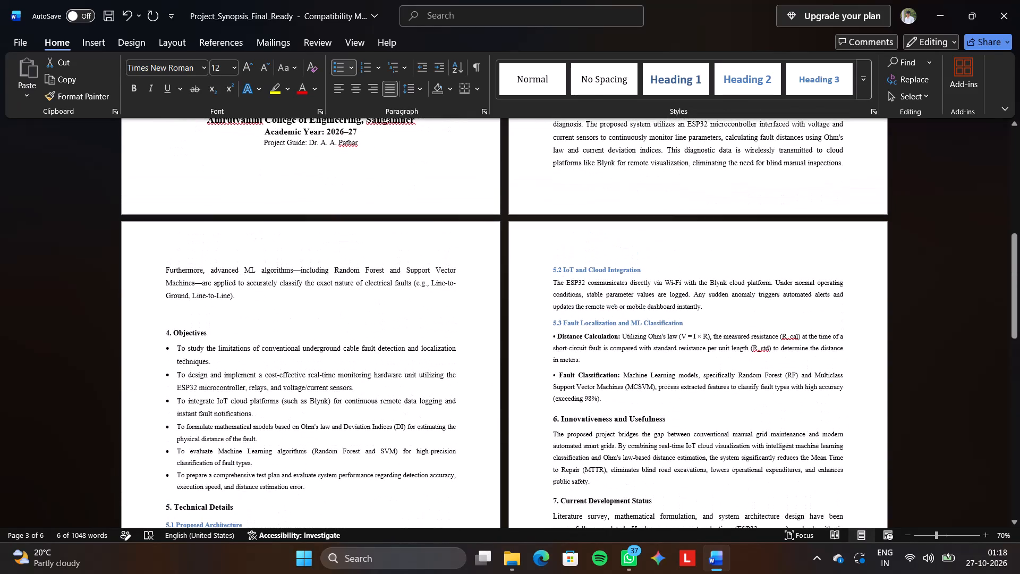
Set the line spacing of the whole document to 1.15.
click(540, 252)
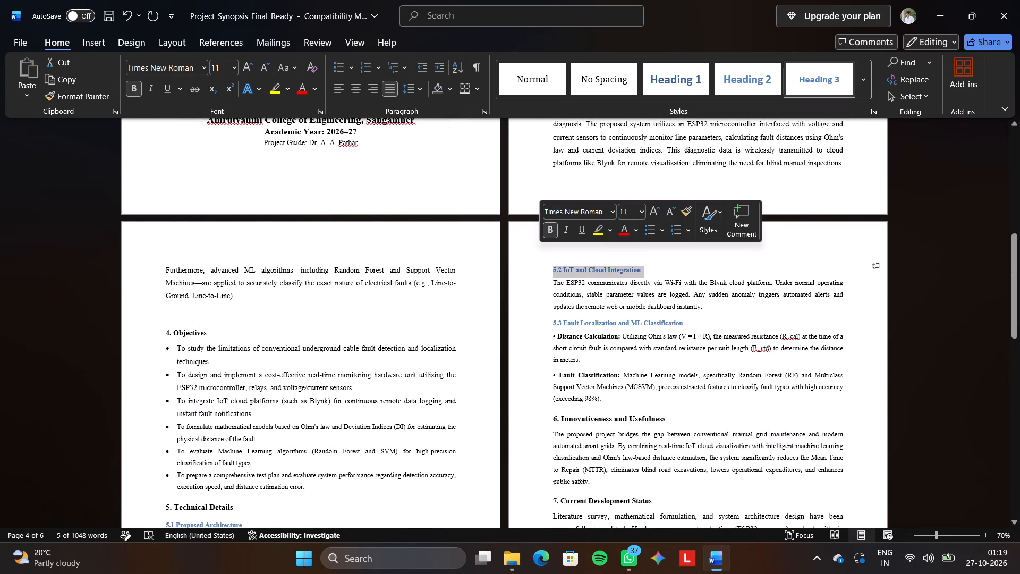
click(540, 252)
scroll(540, 252, up, 1)
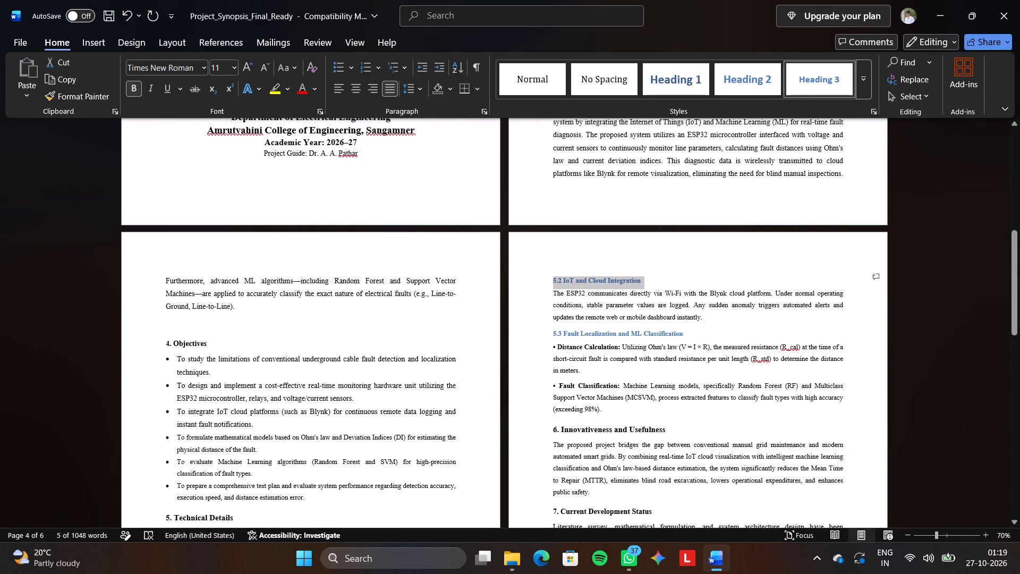
key(ctrl+a)
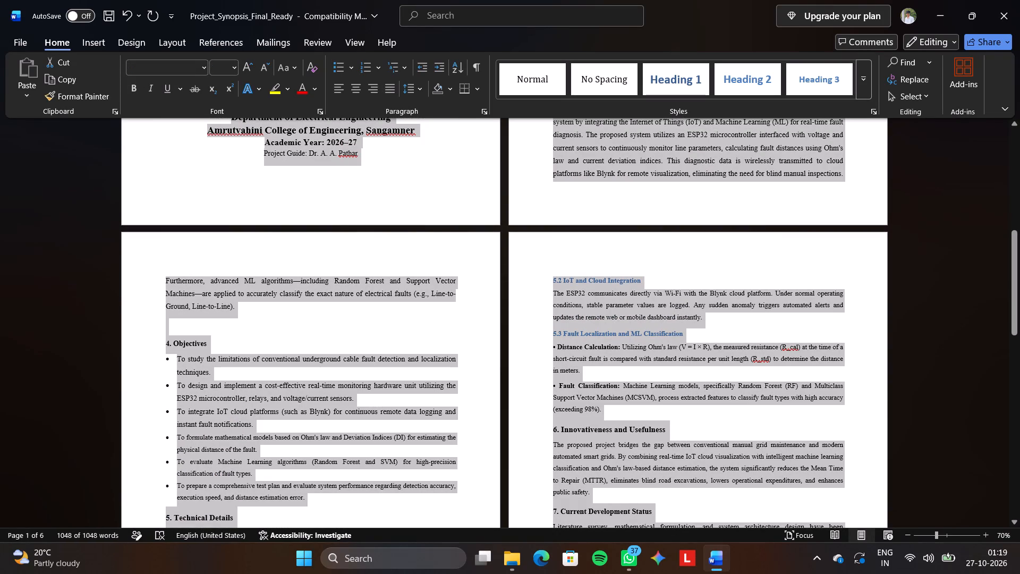
drag(451, 175, 437, 183)
key(ctrl+a)
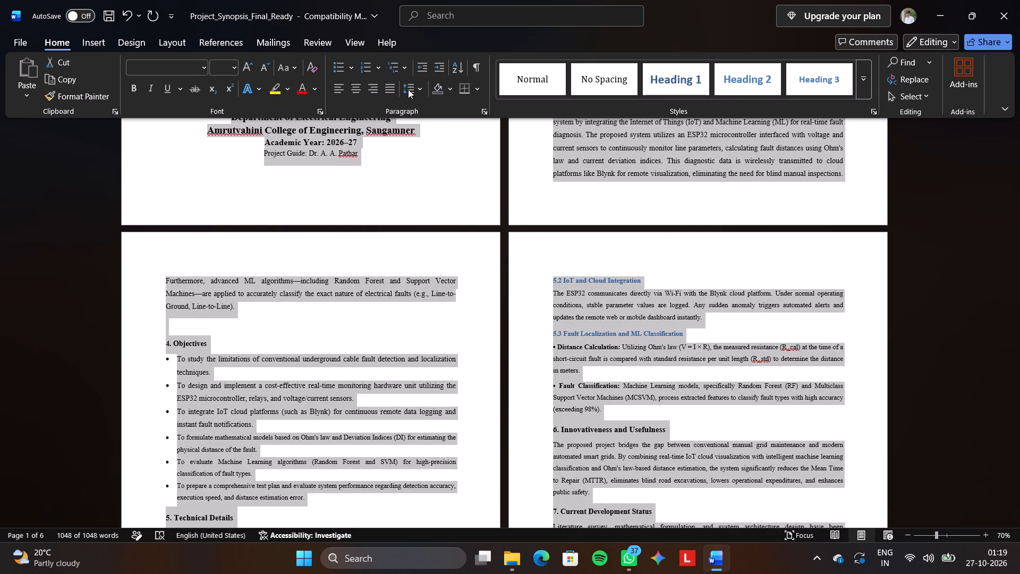
click(422, 88)
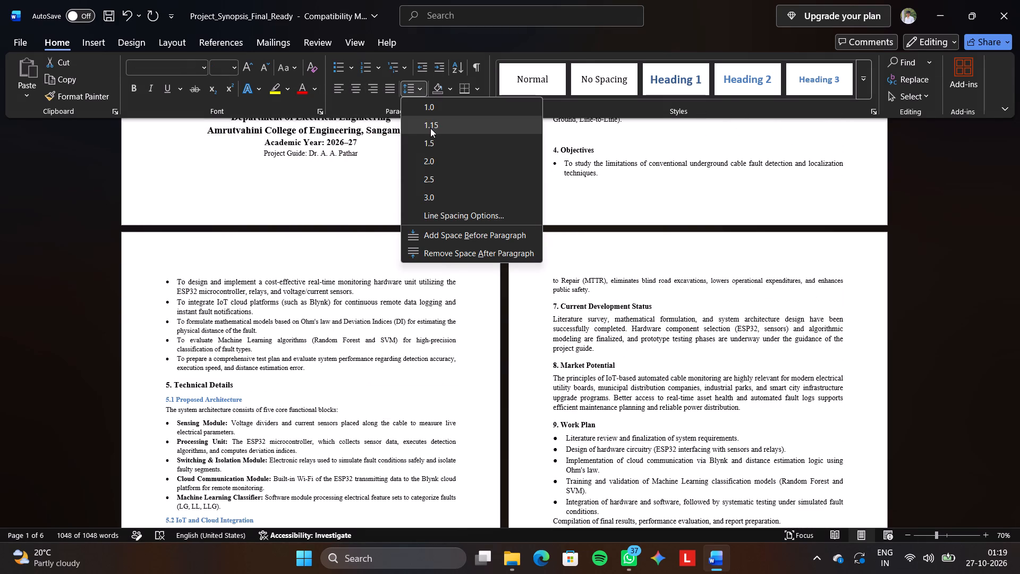
click(430, 128)
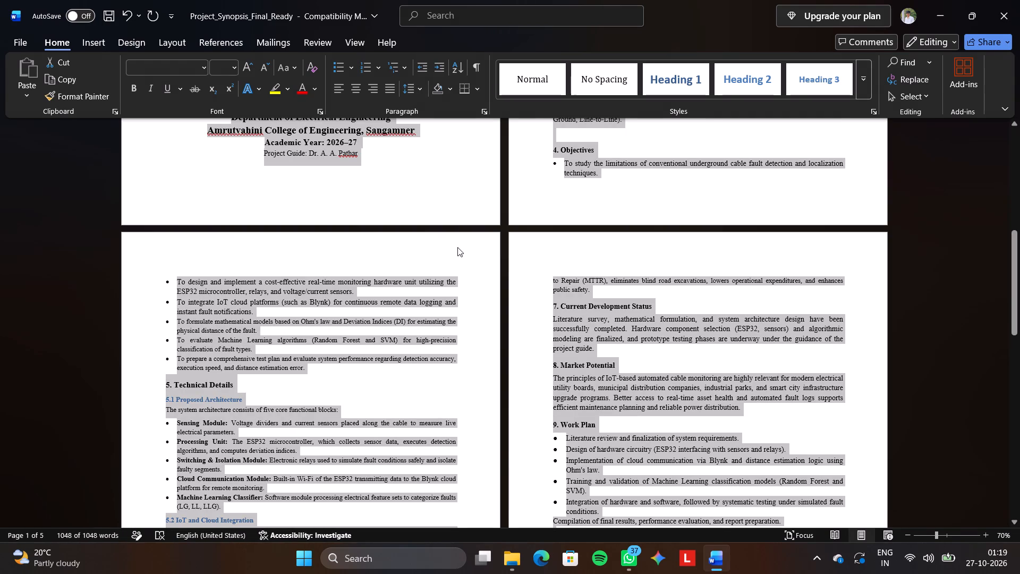
click(457, 247)
Insert nine empty lines above the "10. References" heading to move the section onto the following page.
scroll(457, 247, down, 5)
scroll(457, 247, up, 1)
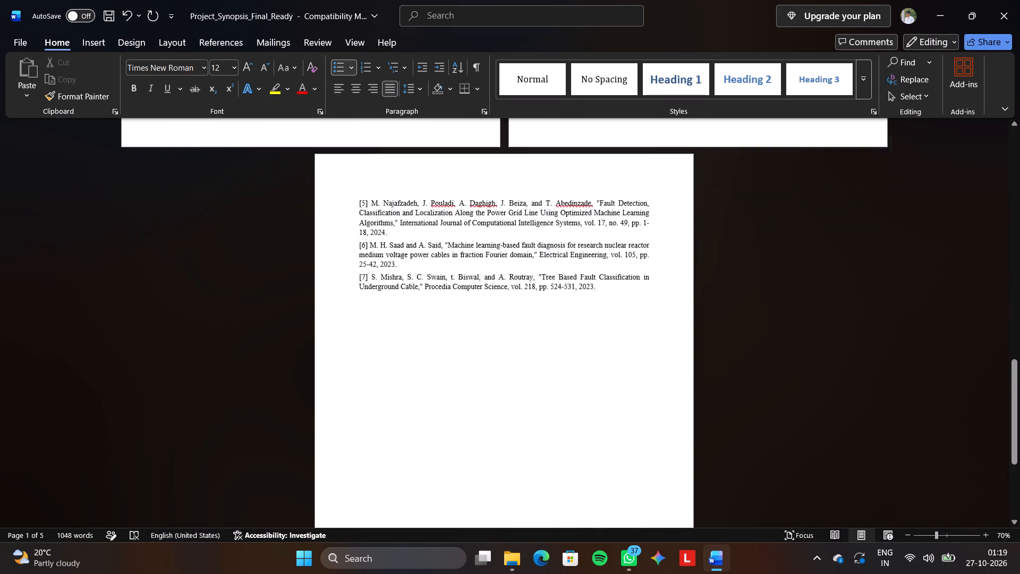
scroll(457, 247, up, 1)
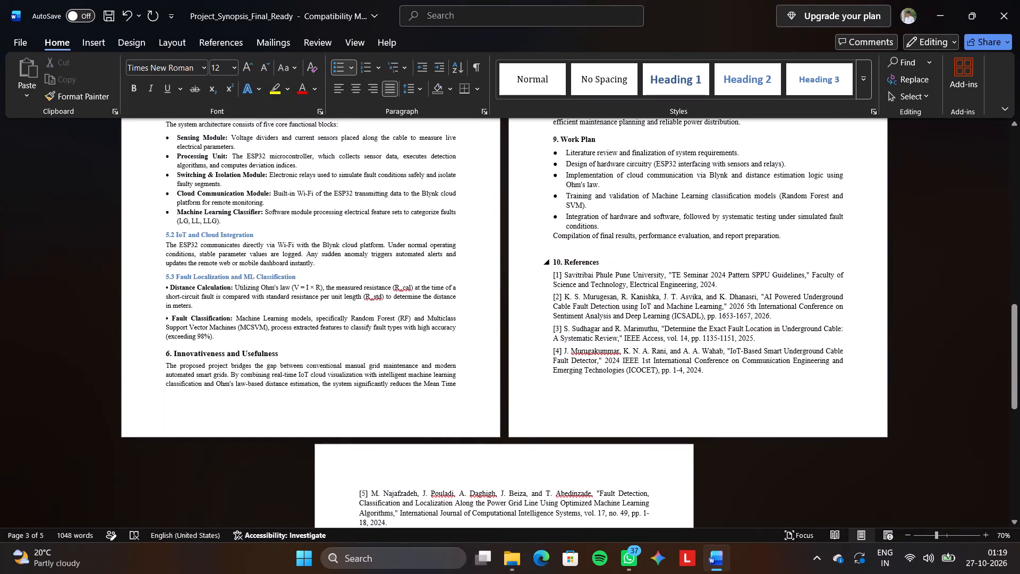
scroll(539, 261, up, 2)
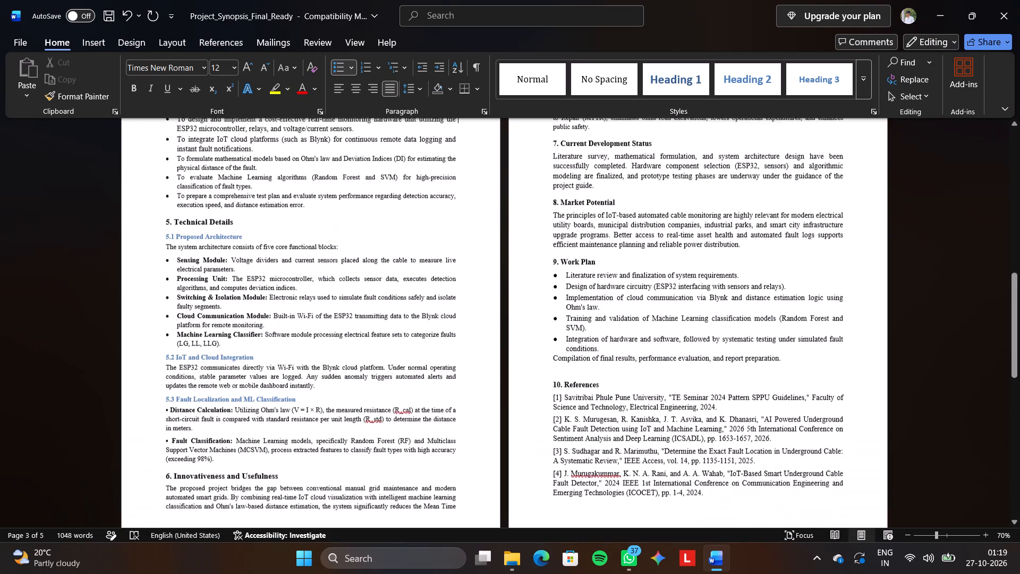
scroll(539, 261, up, 1)
scroll(588, 191, down, 3)
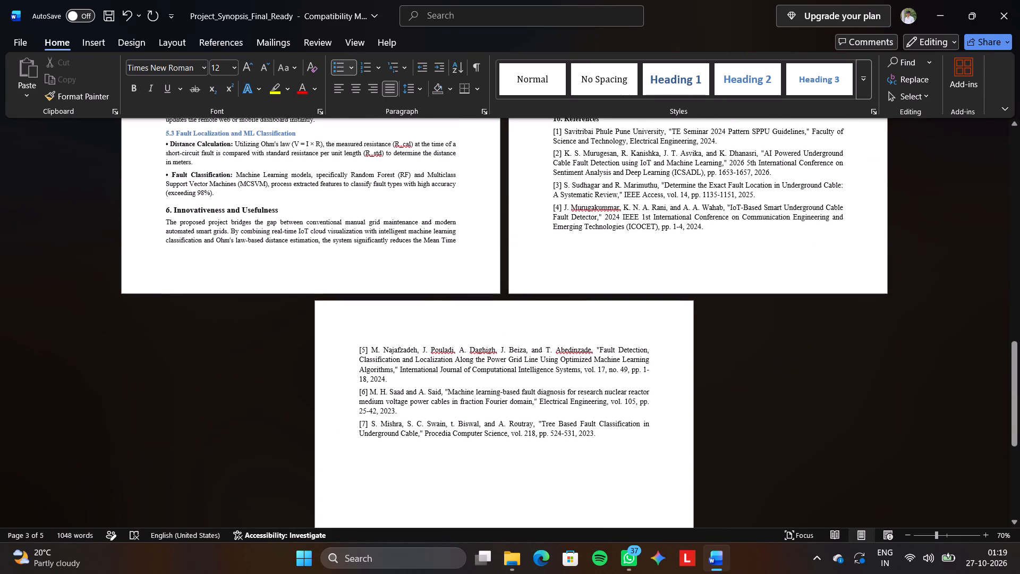
scroll(581, 178, up, 1)
click(551, 150)
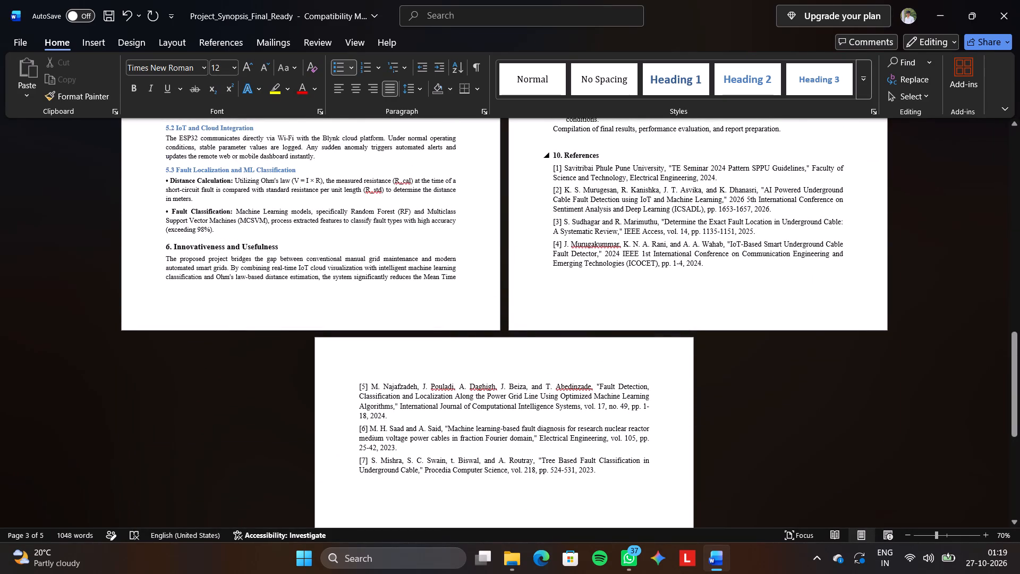
key(Return)
key(Return)
key(Return)
key(Return)
key(Return)
key(Return)
key(Return)
key(Return)
key(Return)
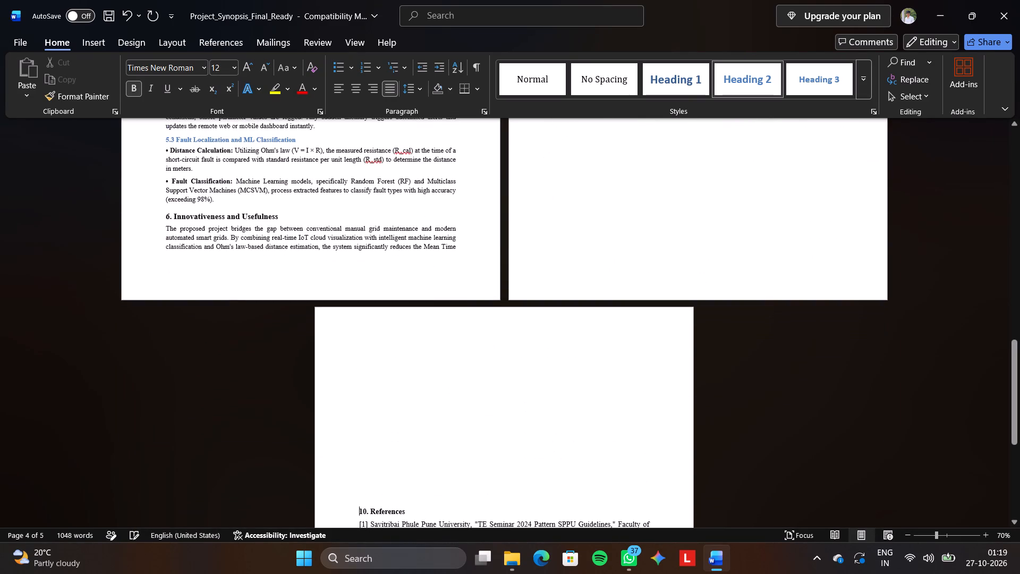
Remove eight of the empty lines above the "10. References" heading and insert six new ones to place it on the last page.
key(BackSpace)
key(BackSpace)
key(BackSpace)
key(BackSpace)
key(BackSpace)
key(BackSpace)
key(BackSpace)
key(BackSpace)
key(Return)
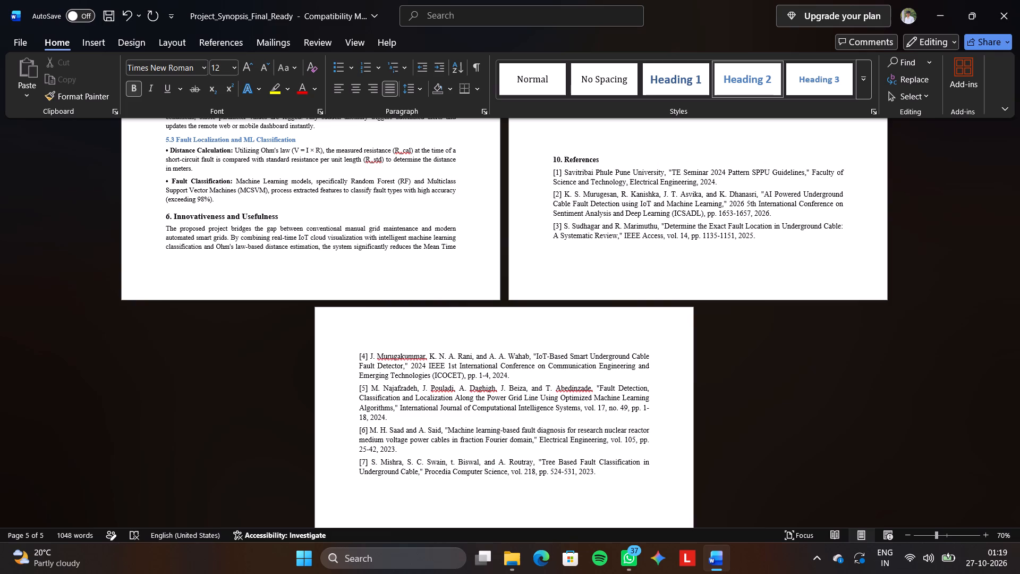
key(Return)
key(Return)
key(Return)
key(Return)
key(Return)
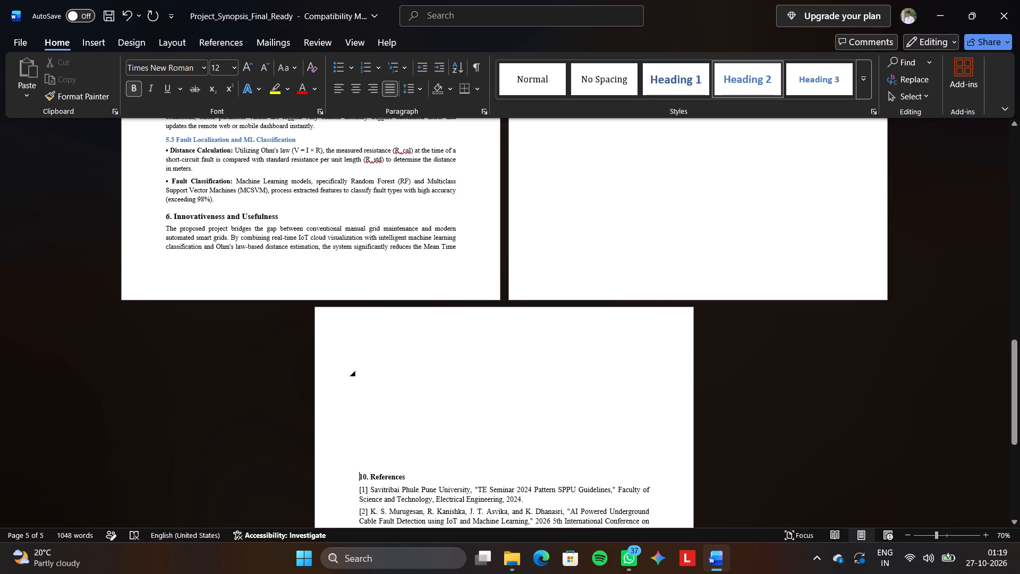
Delete the selected surplus empty lines above "10. References" and insert four empty lines so the section starts on the last page.
drag(486, 379, 457, 425)
key(BackSpace)
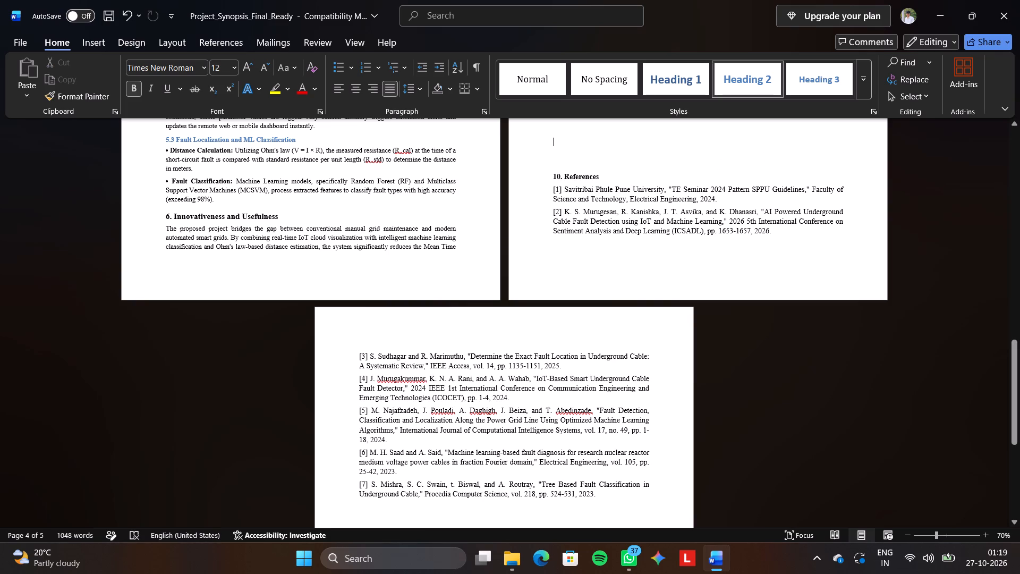
click(545, 159)
click(545, 159)
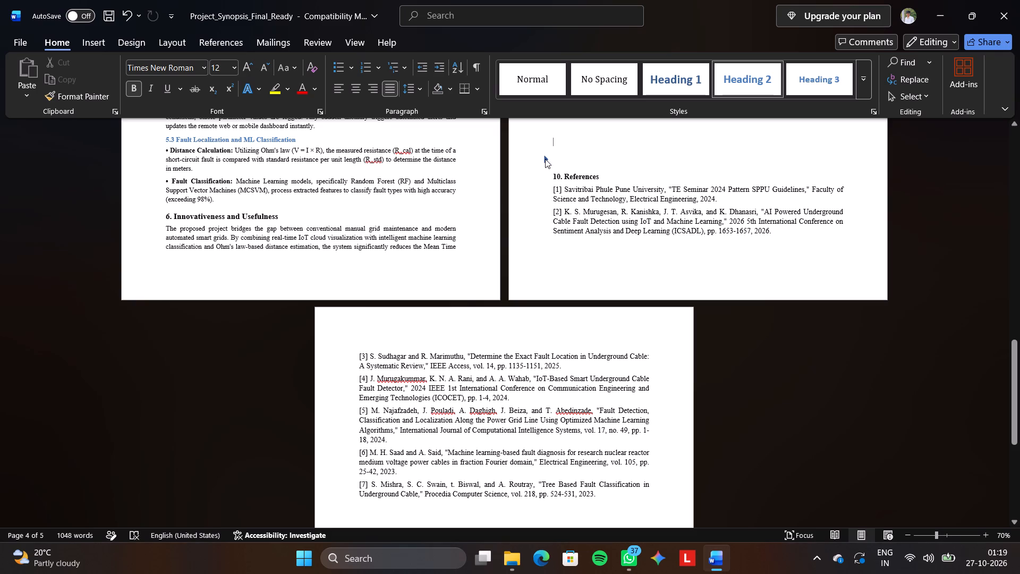
click(545, 159)
key(Return)
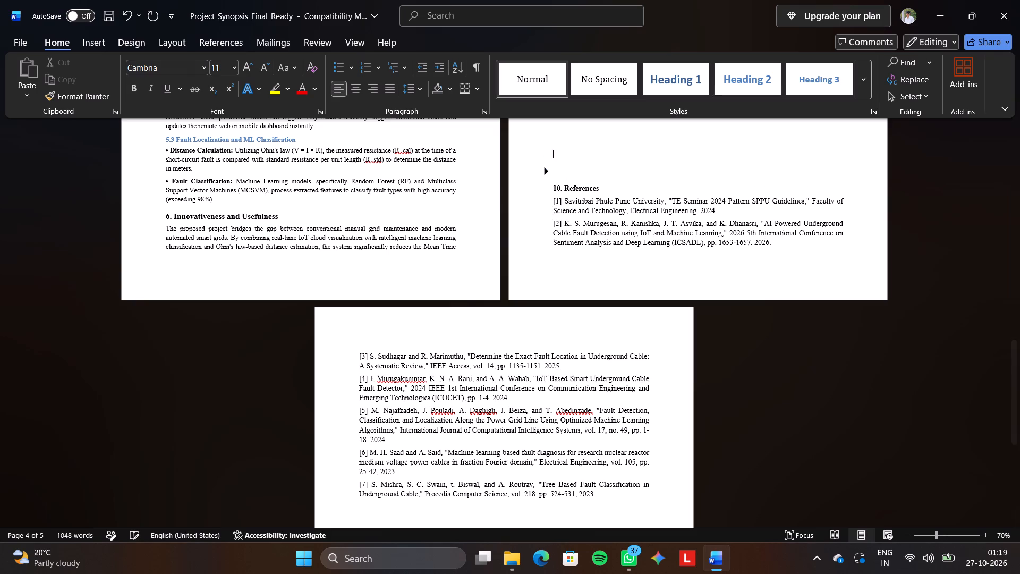
key(Return)
key(Return)
key(Return)
Set the font size to 12 for the "6. Innovativeness and Usefulness" heading and its paragraph lines on page 3.
scroll(545, 159, up, 3)
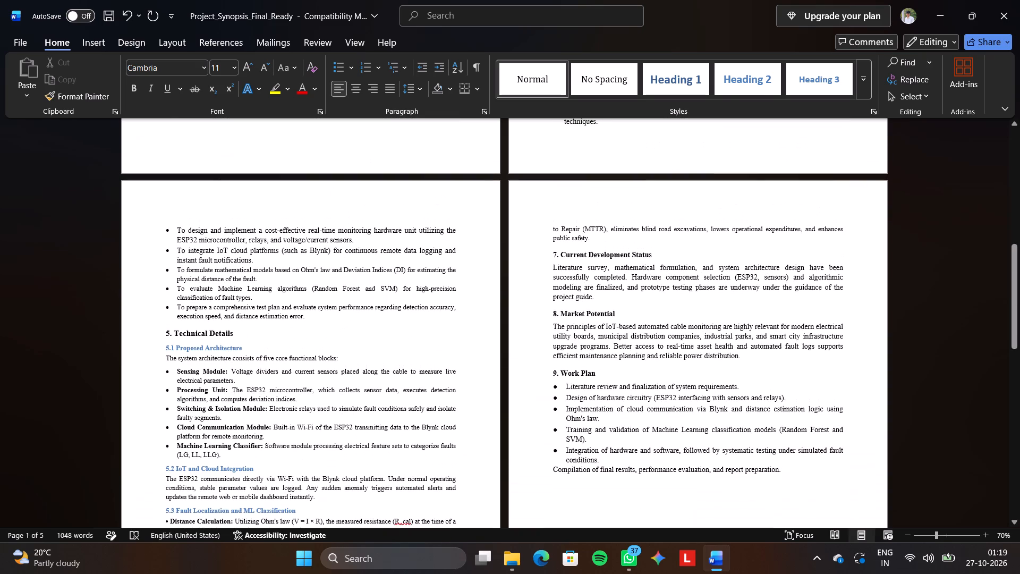
scroll(545, 159, down, 1)
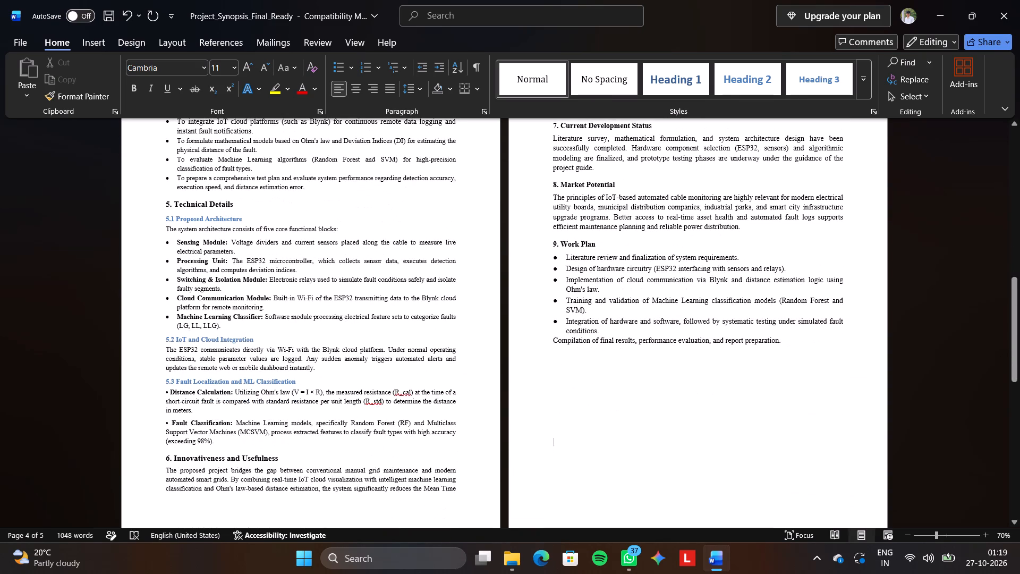
drag(458, 489, 457, 489)
drag(457, 489, 160, 450)
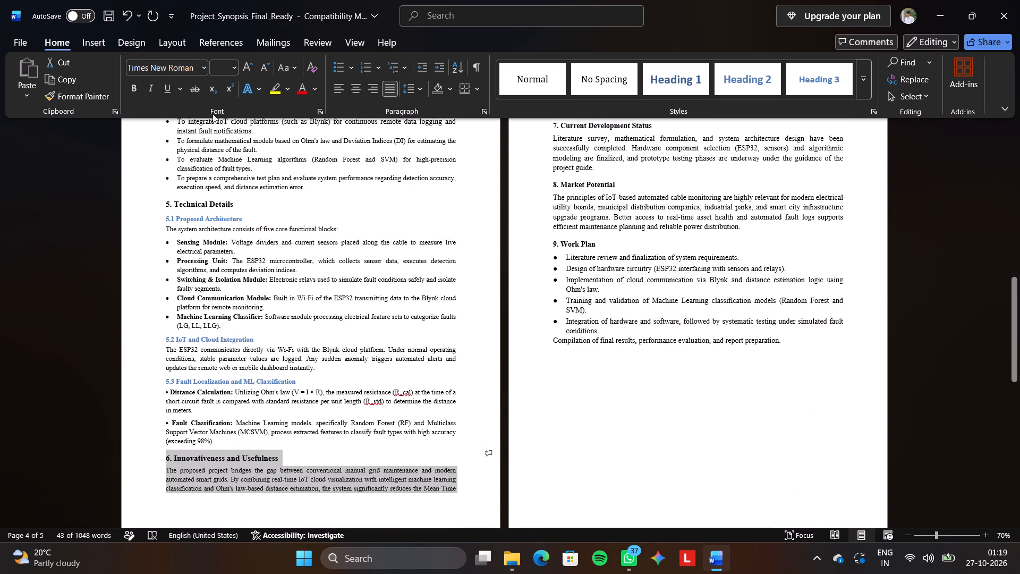
click(226, 69)
text(12)
key(Return)
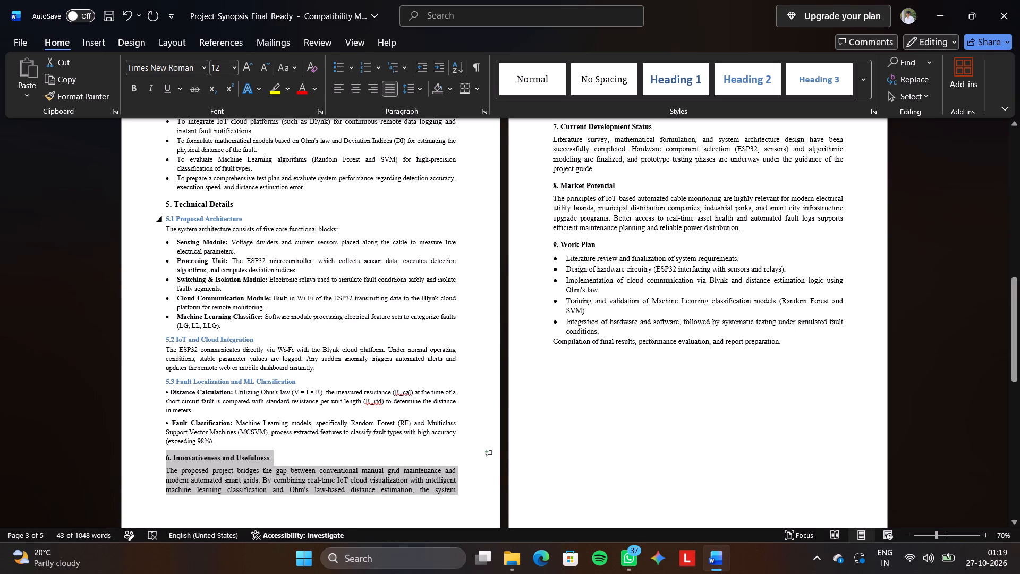
Set the font size to 12 for the text from the "To design and implement" bullet through the Fault Classification paragraph.
click(358, 283)
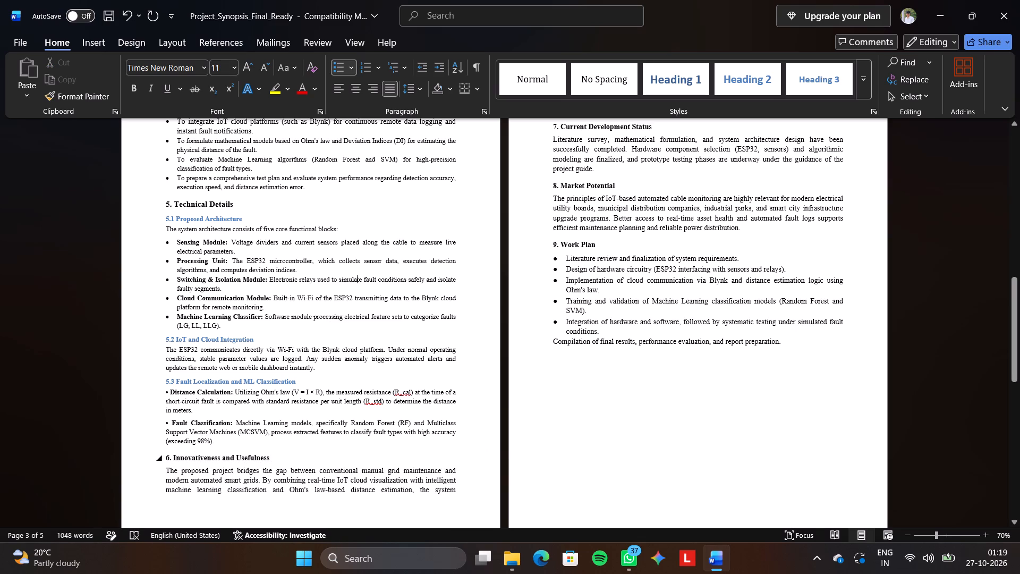
drag(297, 448, 173, 467)
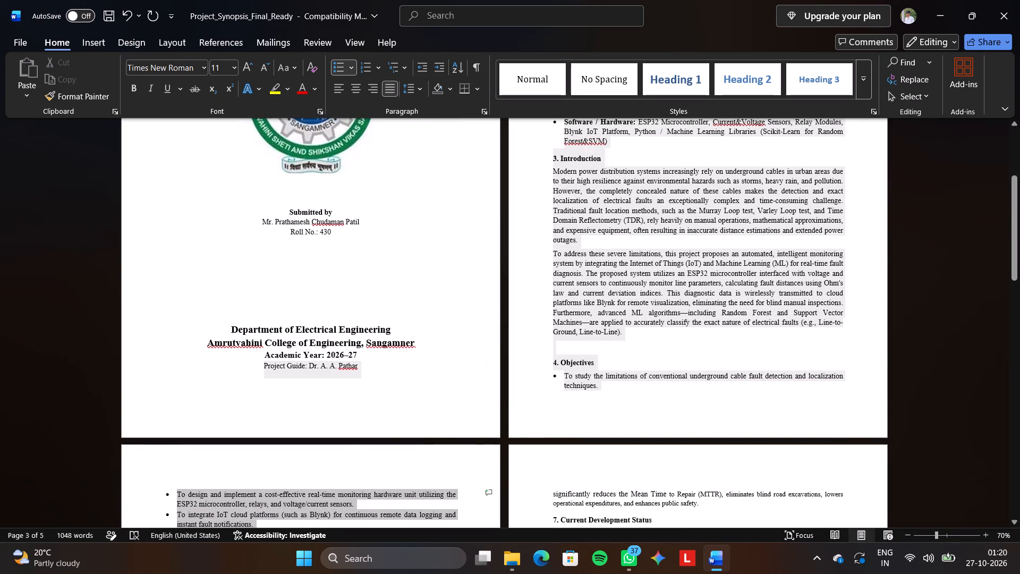
drag(173, 467, 165, 479)
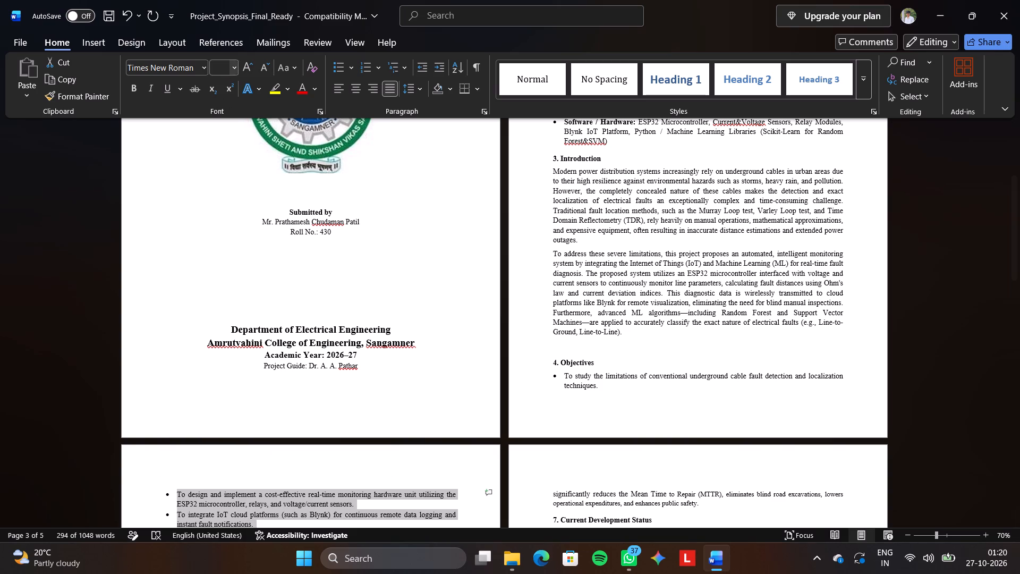
click(223, 71)
text(12)
key(Return)
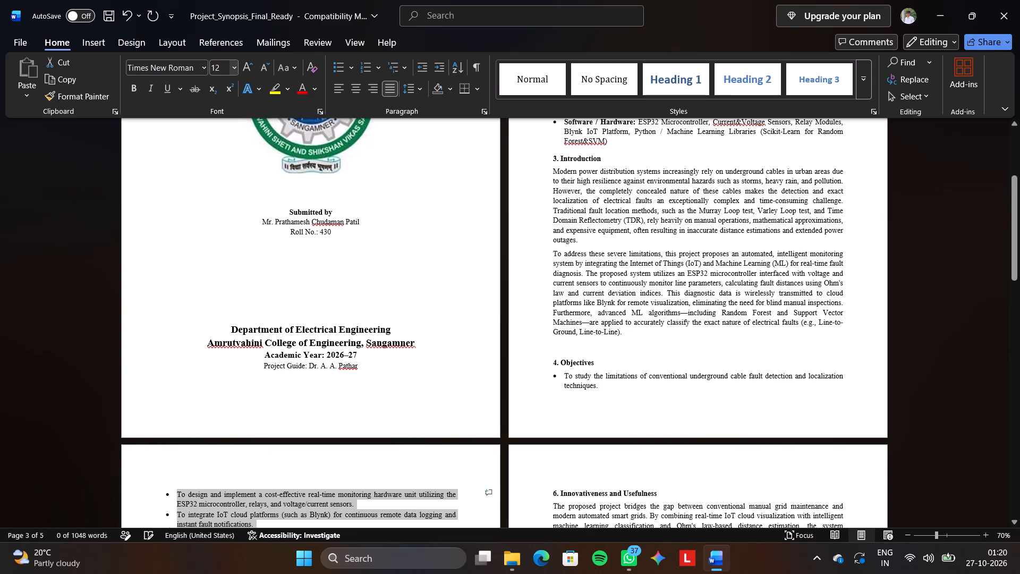
scroll(720, 226, up, 1)
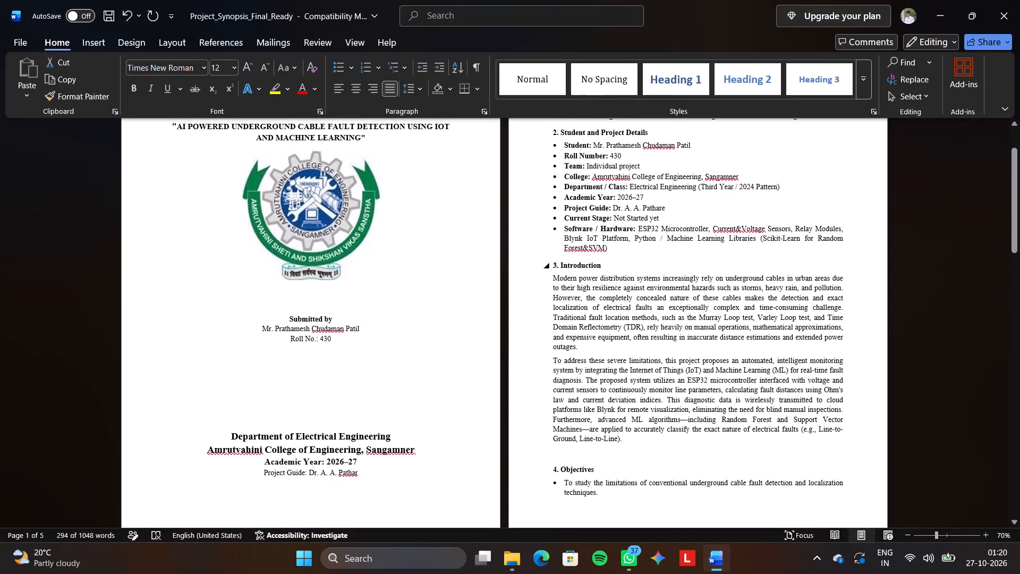
click(361, 467)
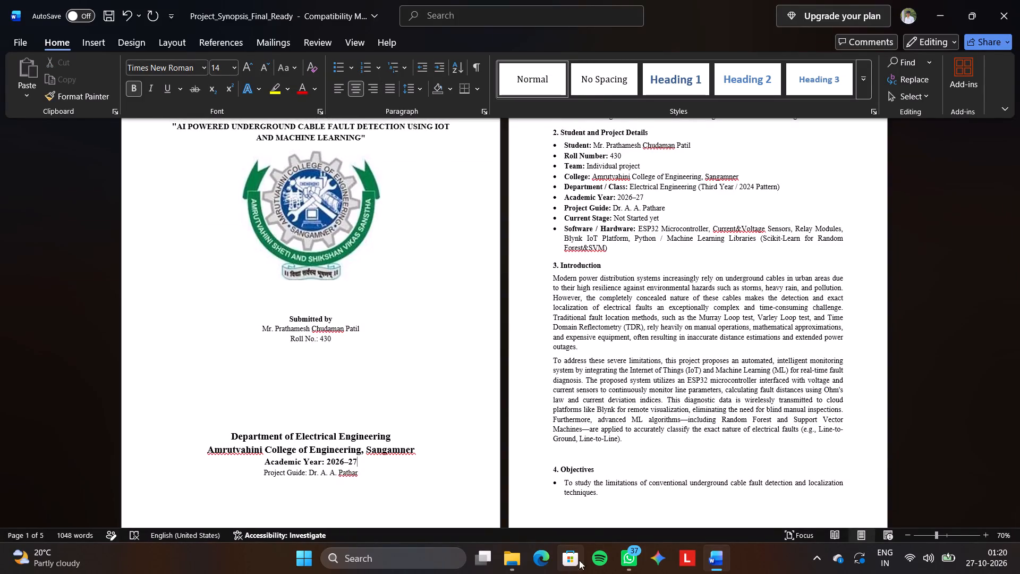
Turn on AutoSave for the project synopsis so it is saved to OneDrive.
click(76, 11)
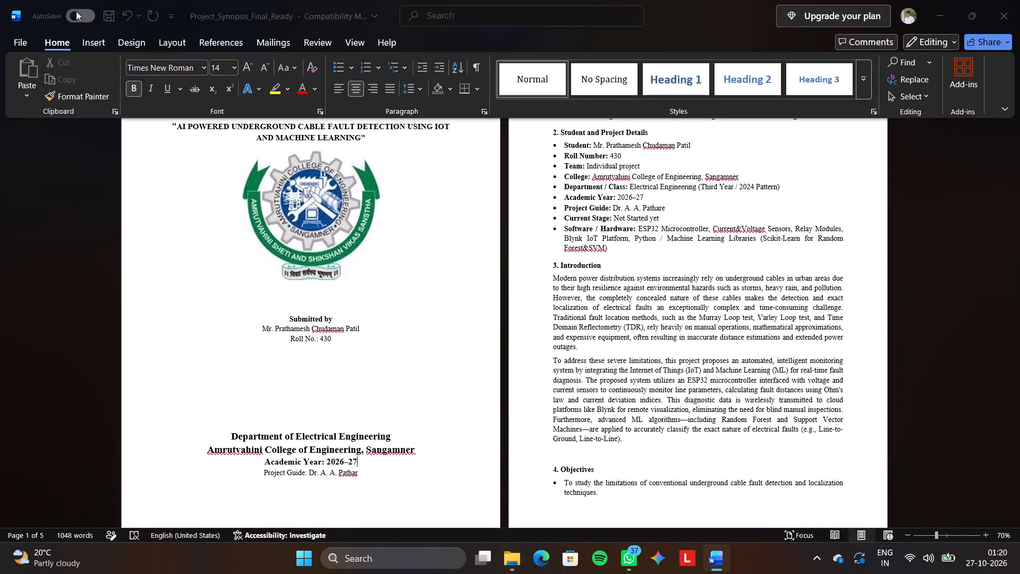
click(481, 206)
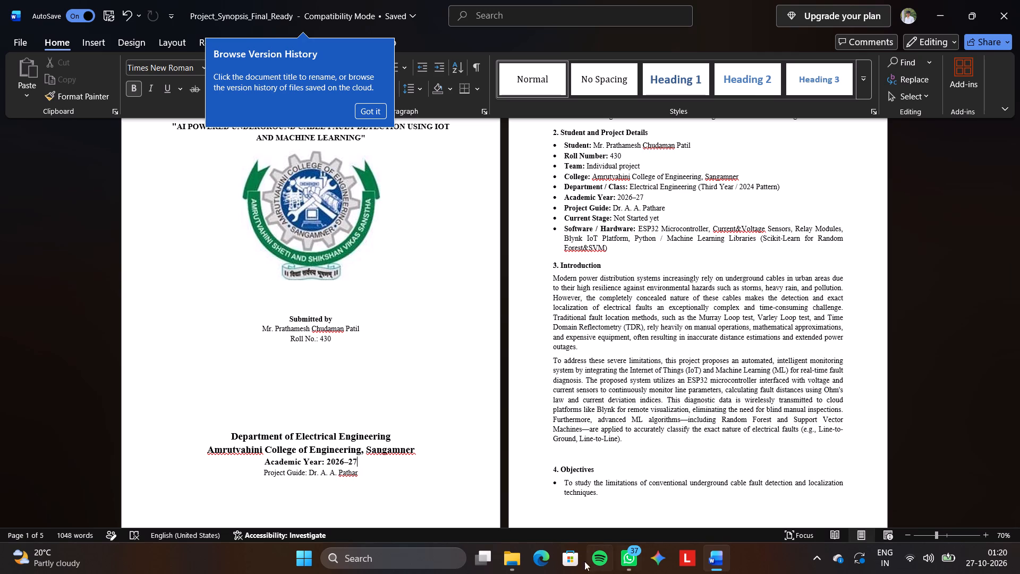
Open the Final Seminar Report document from the OneDrive Documents folder in File Explorer.
click(518, 568)
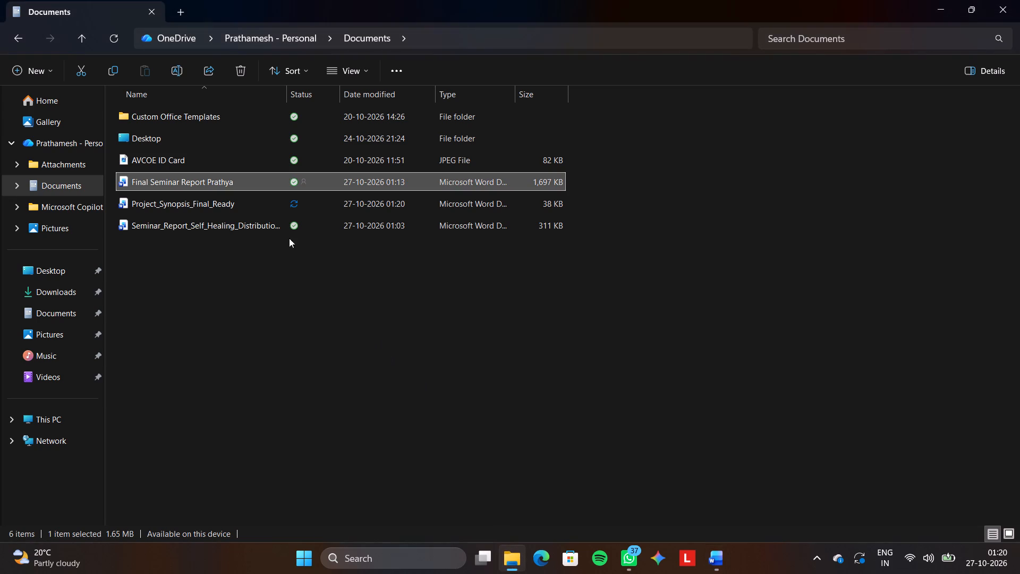
double_click(262, 190)
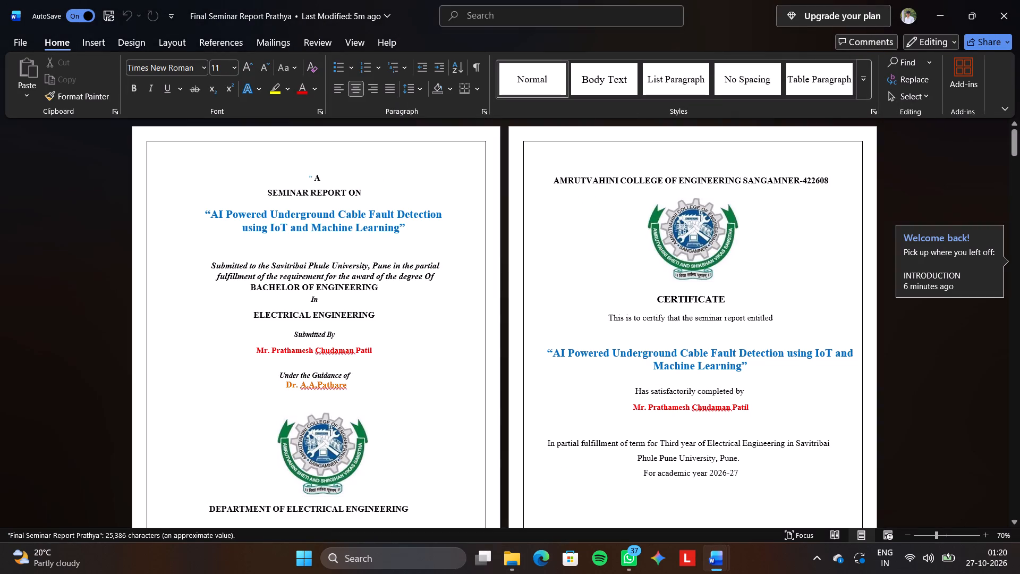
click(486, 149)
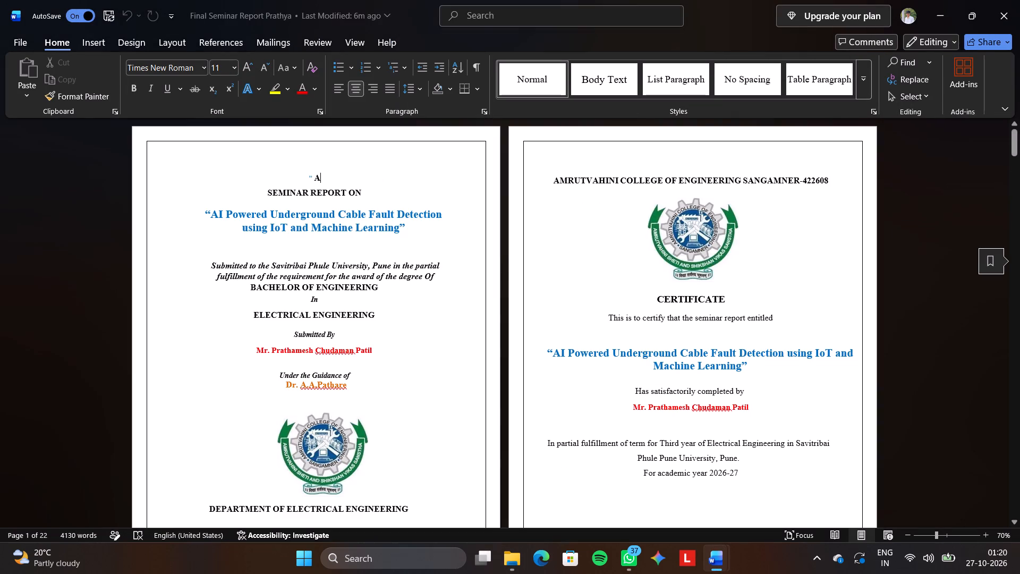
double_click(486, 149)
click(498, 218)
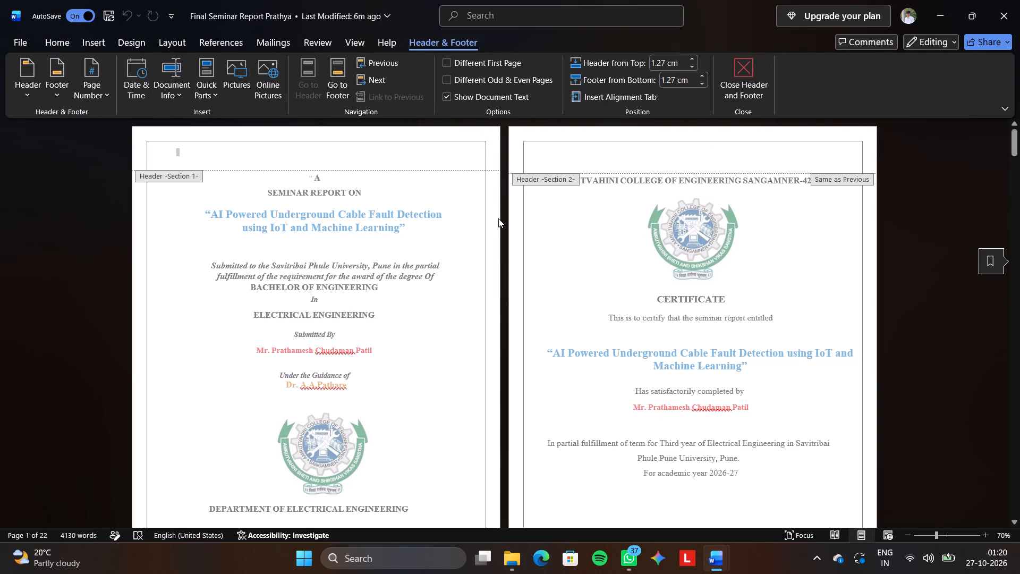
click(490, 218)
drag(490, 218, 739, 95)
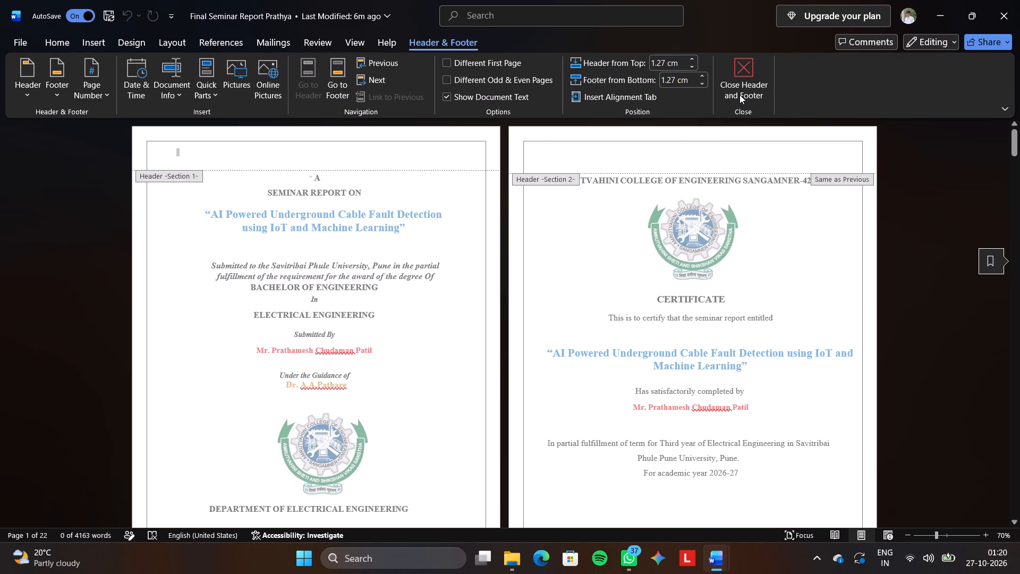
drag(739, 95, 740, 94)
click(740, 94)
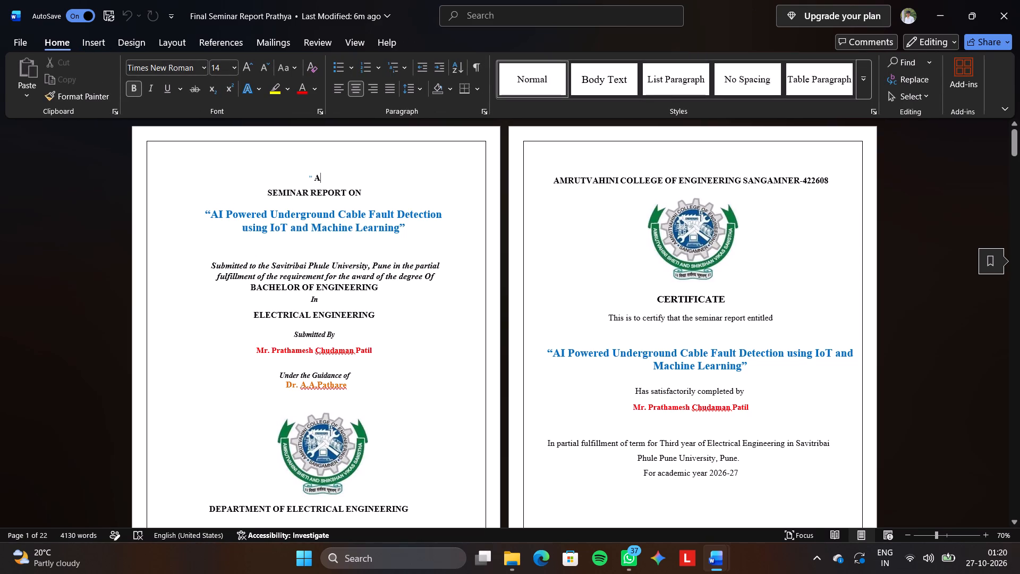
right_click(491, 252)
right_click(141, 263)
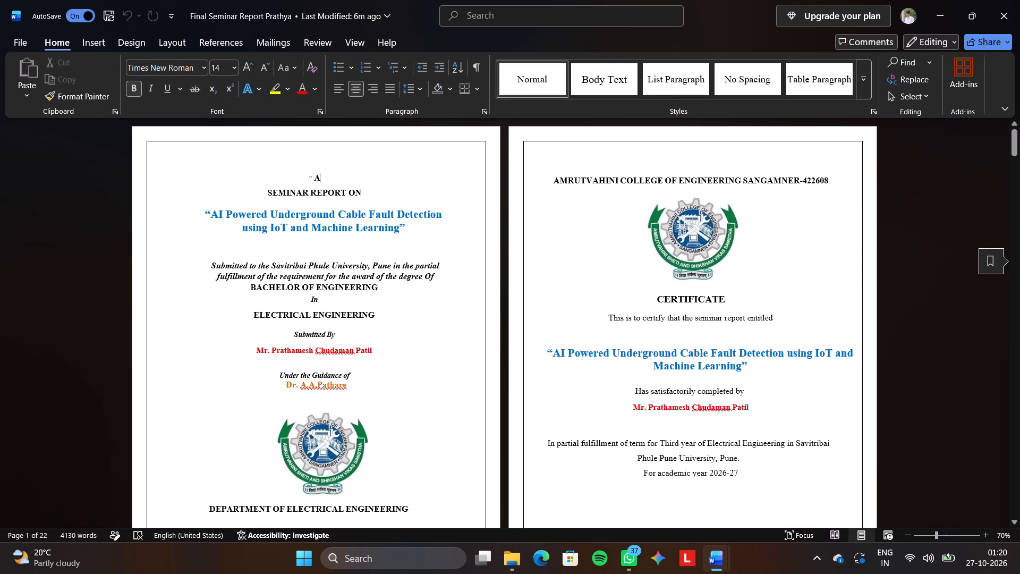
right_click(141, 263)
Copy the seminar report's entire title page, from the "A" line through the college name and 2026-27, including the logo.
drag(202, 161, 293, 176)
click(293, 176)
drag(293, 176, 304, 181)
drag(304, 181, 414, 554)
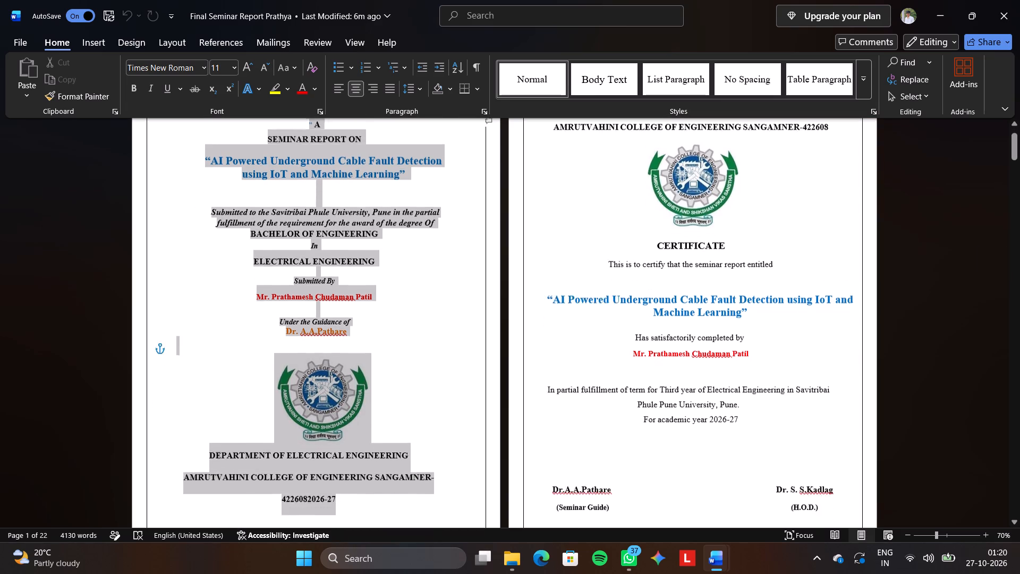
drag(414, 554, 345, 227)
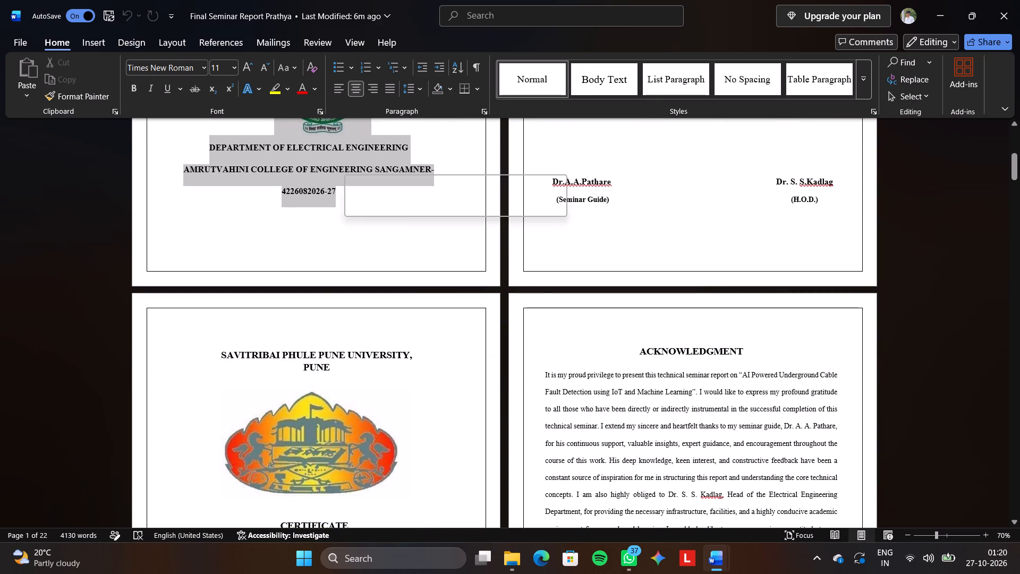
key(ctrl+c)
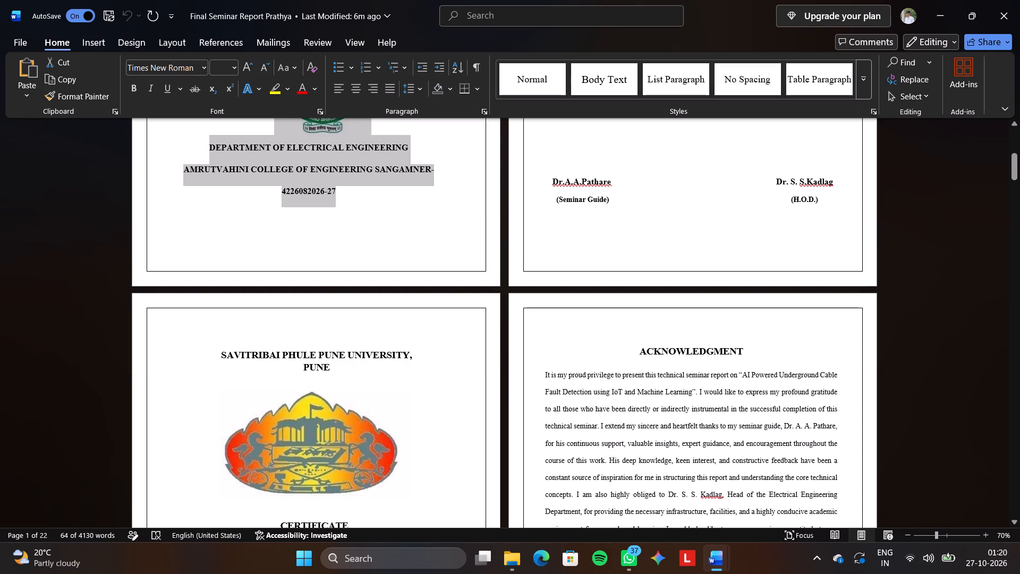
Switch to the project synopsis and replace its whole cover page content with the copied seminar report title page.
key(alt+Tab)
click(370, 235)
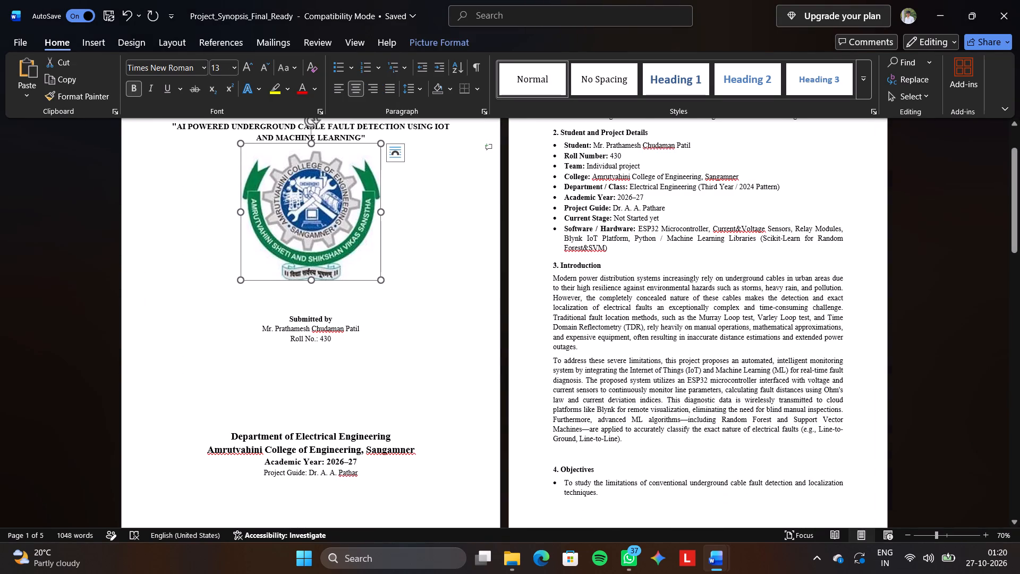
double_click(370, 235)
drag(402, 482, 350, 443)
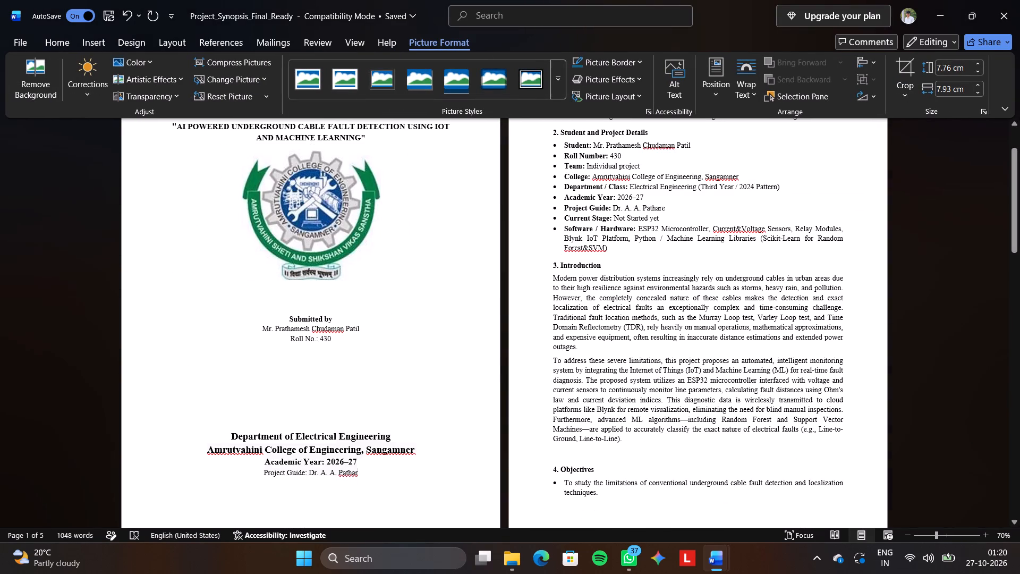
drag(350, 443, 167, 161)
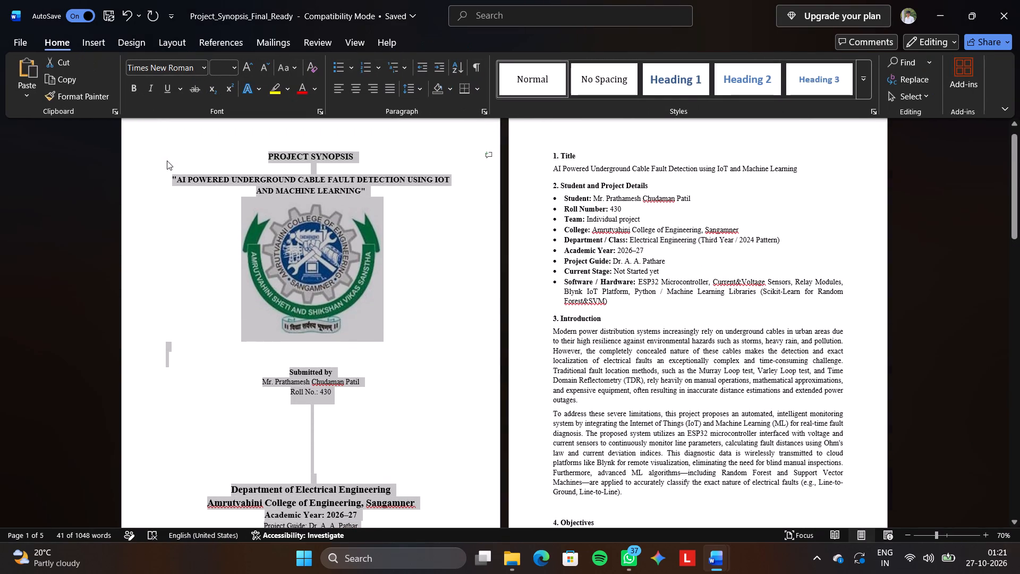
key(ctrl+v)
scroll(266, 200, up, 4)
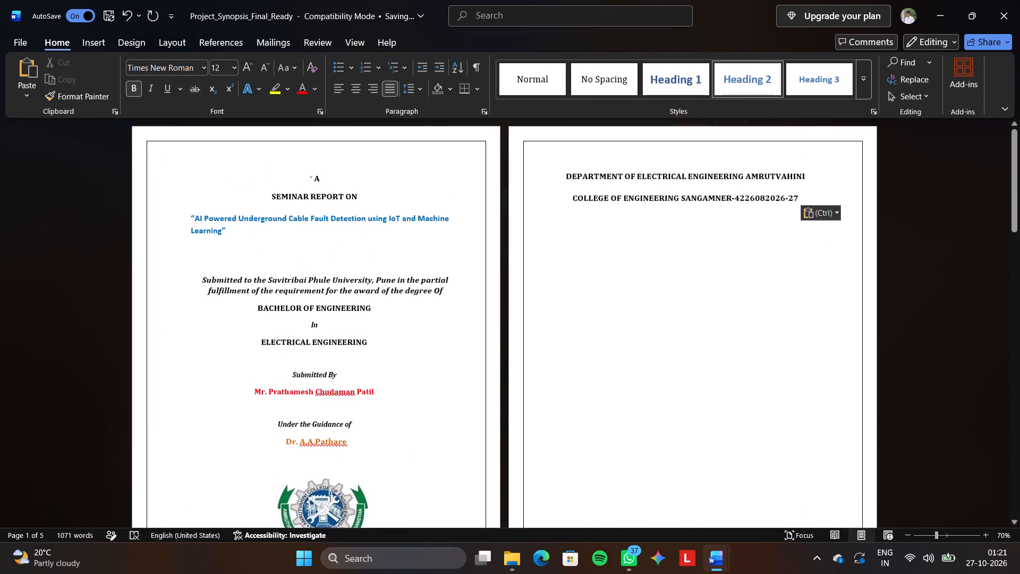
Remove the indent and an empty line before the "Submitted to the Savitribai Phule University" paragraph on the cover page.
scroll(266, 200, down, 1)
click(186, 228)
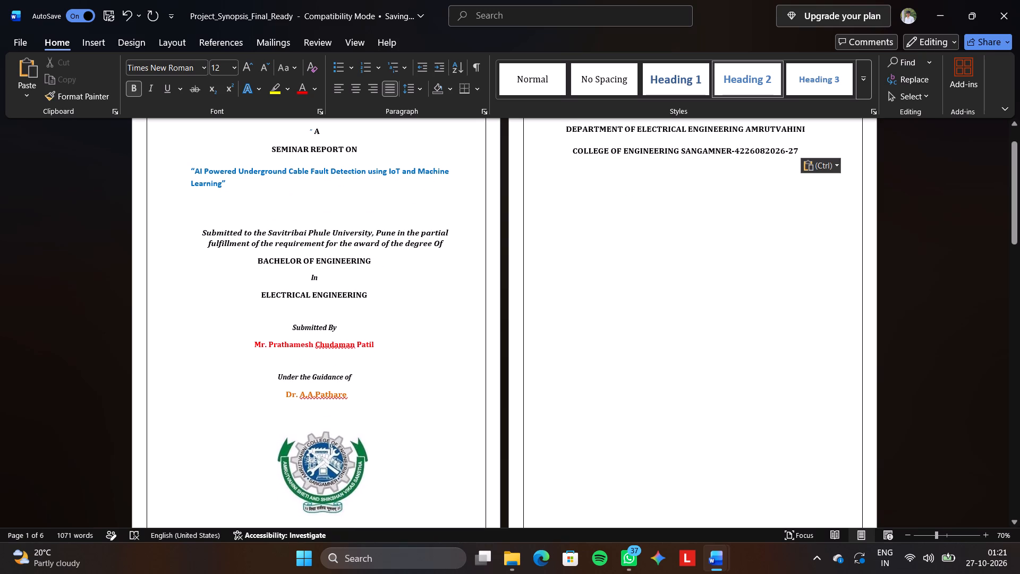
key(BackSpace)
key(BackSpace)
key(BackSpace)
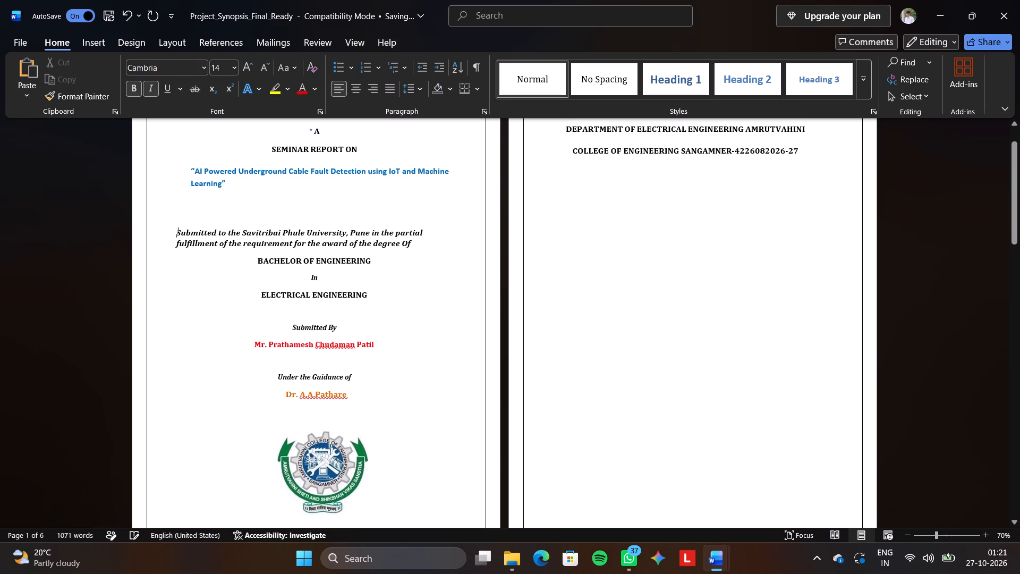
key(BackSpace)
scroll(186, 228, down, 2)
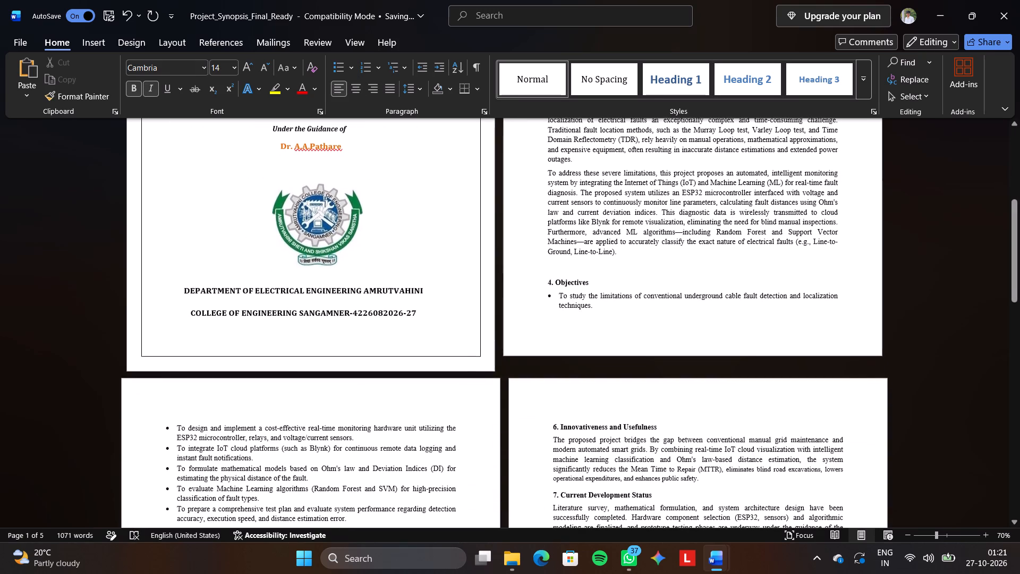
Move the college logo on the cover page up so it sits centred just below the guide's name.
scroll(186, 228, up, 1)
drag(320, 316, 297, 294)
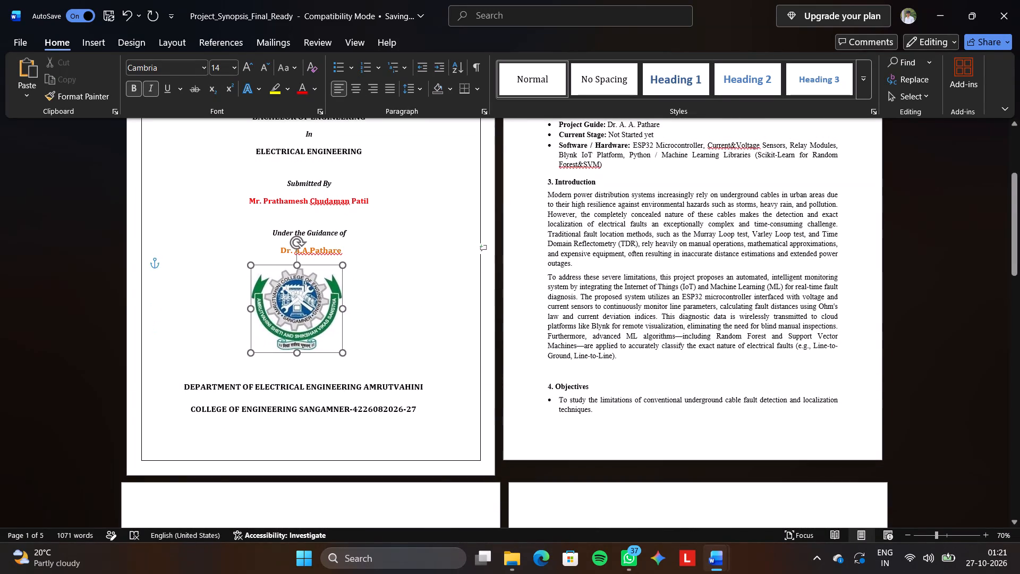
drag(297, 294, 316, 301)
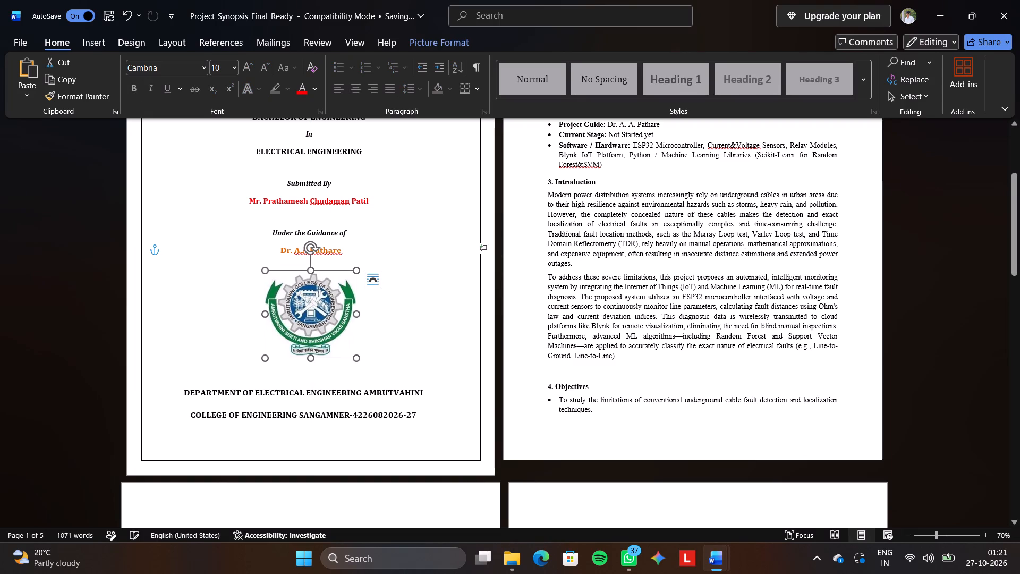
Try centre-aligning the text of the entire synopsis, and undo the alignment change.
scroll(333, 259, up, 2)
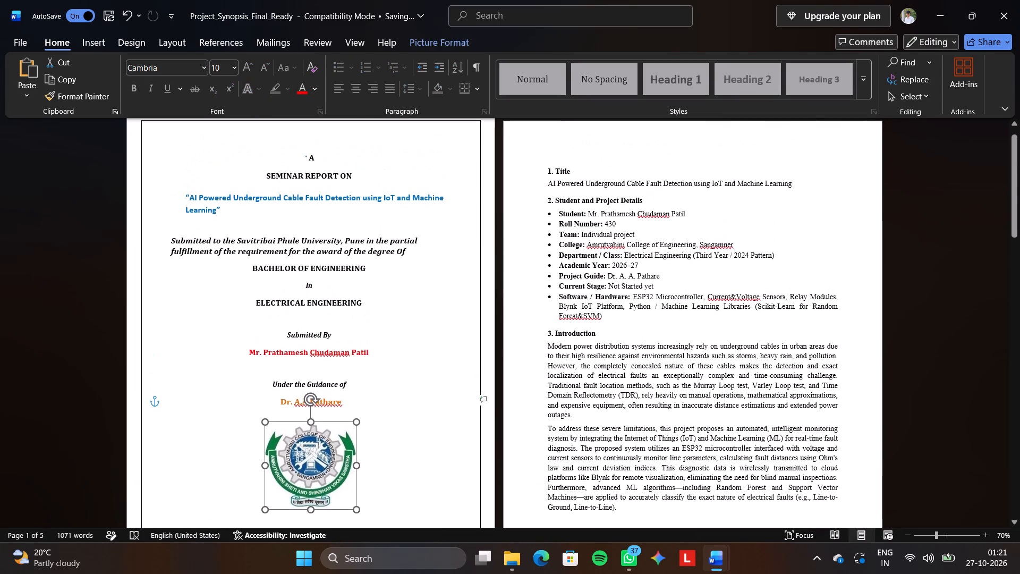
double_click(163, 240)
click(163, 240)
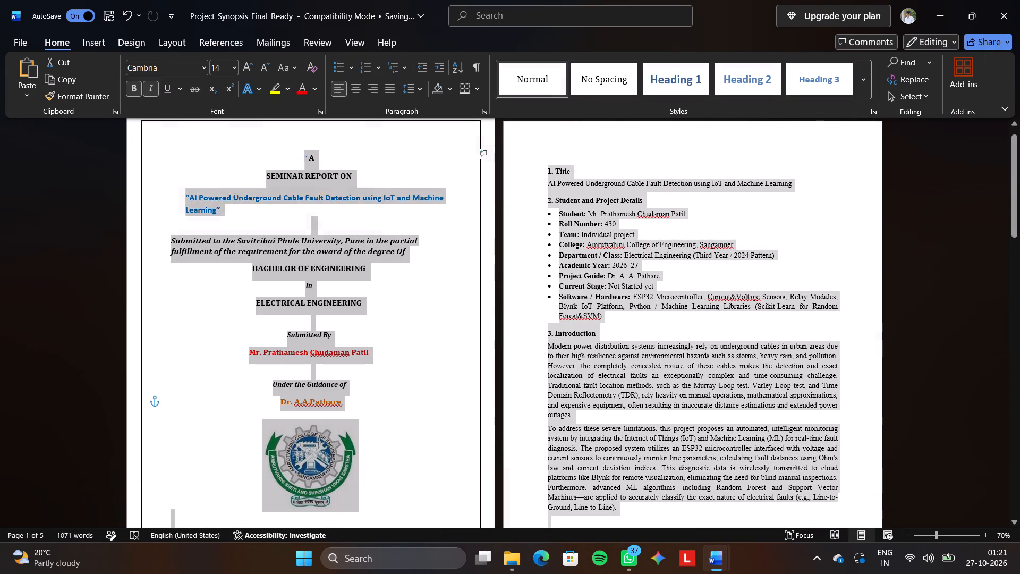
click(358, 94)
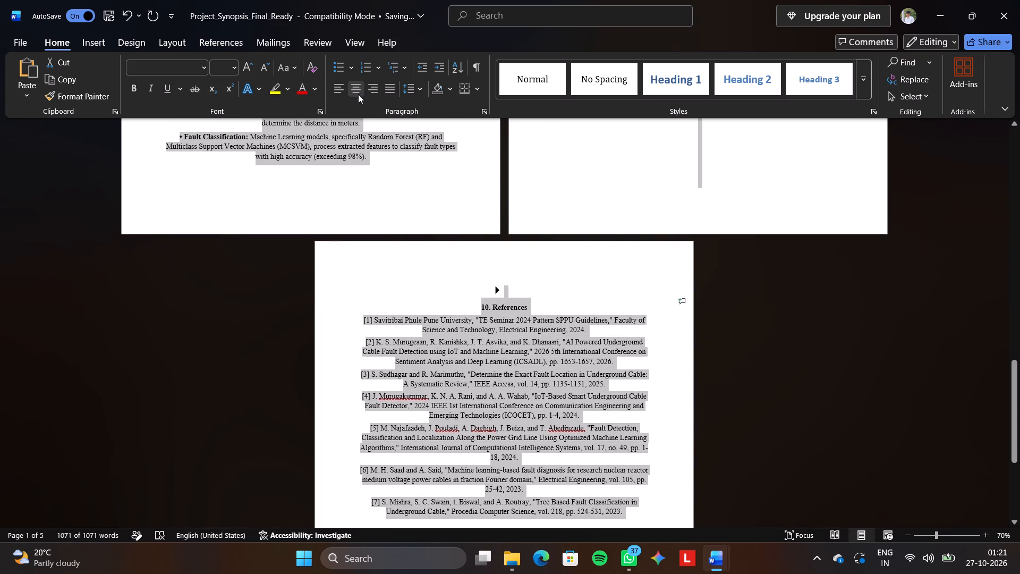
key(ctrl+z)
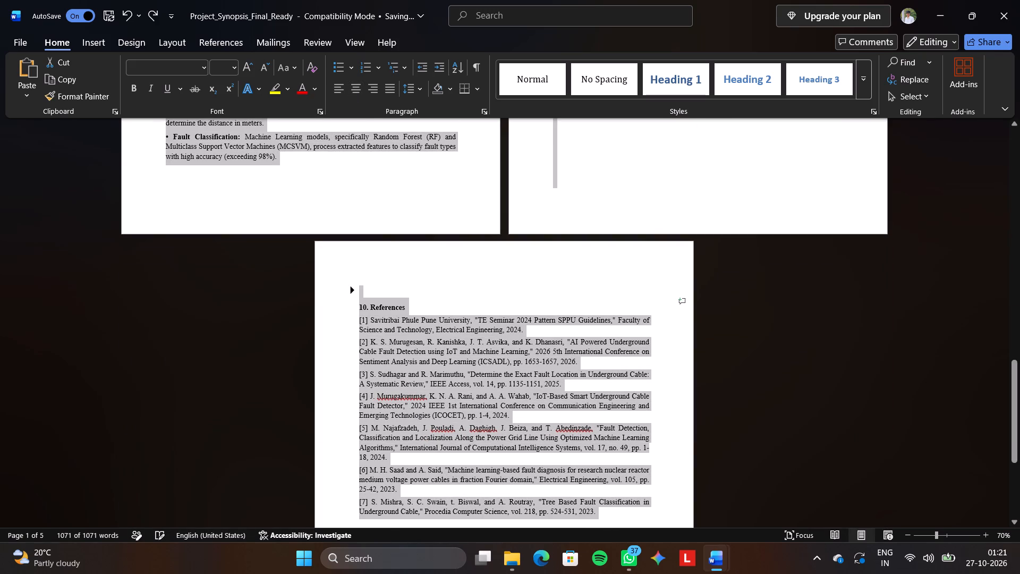
Centre-align only the cover page text, from the "A" line through the college name and 2026-27.
scroll(360, 224, up, 10)
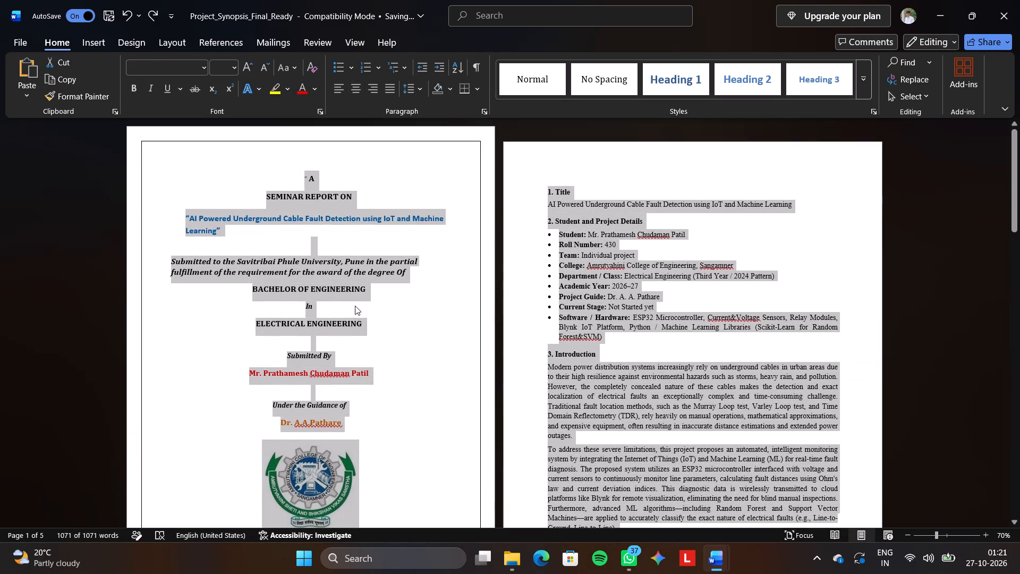
click(355, 306)
scroll(396, 393, down, 1)
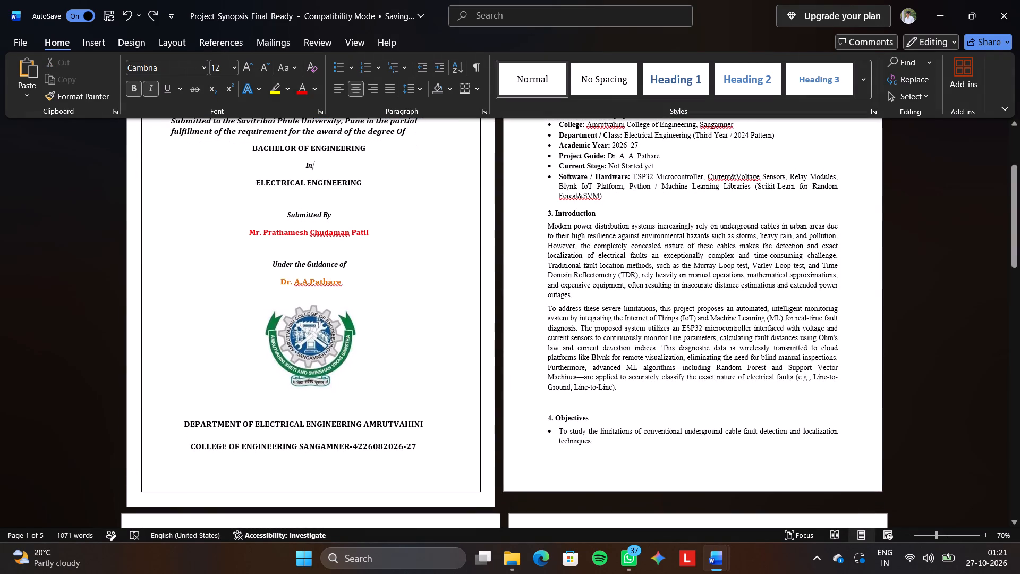
drag(421, 444, 193, 107)
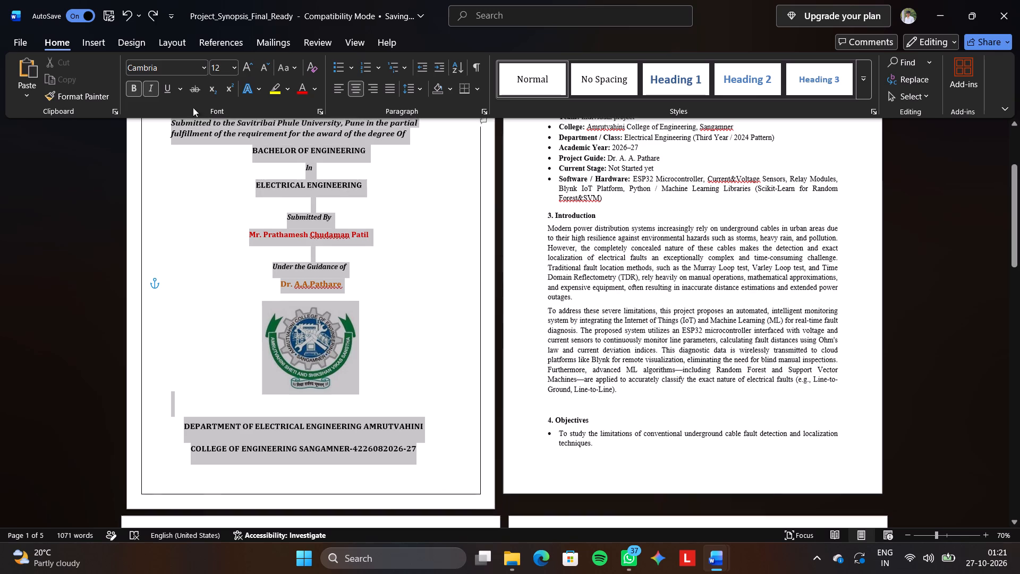
drag(193, 107, 215, 171)
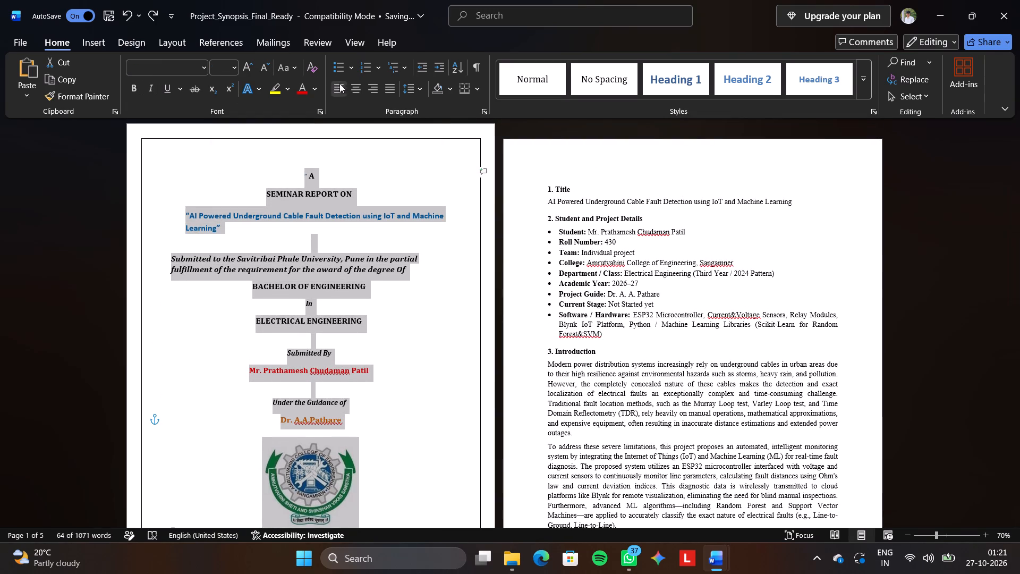
click(356, 88)
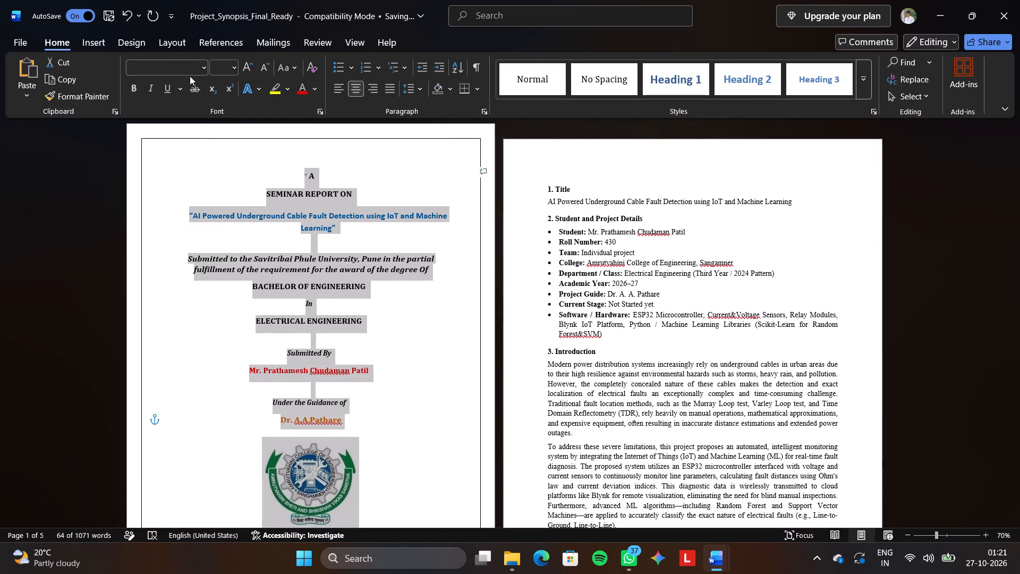
Set the font of all the selected cover page text to Times New Roman.
click(169, 61)
click(168, 63)
text(ti)
key(Return)
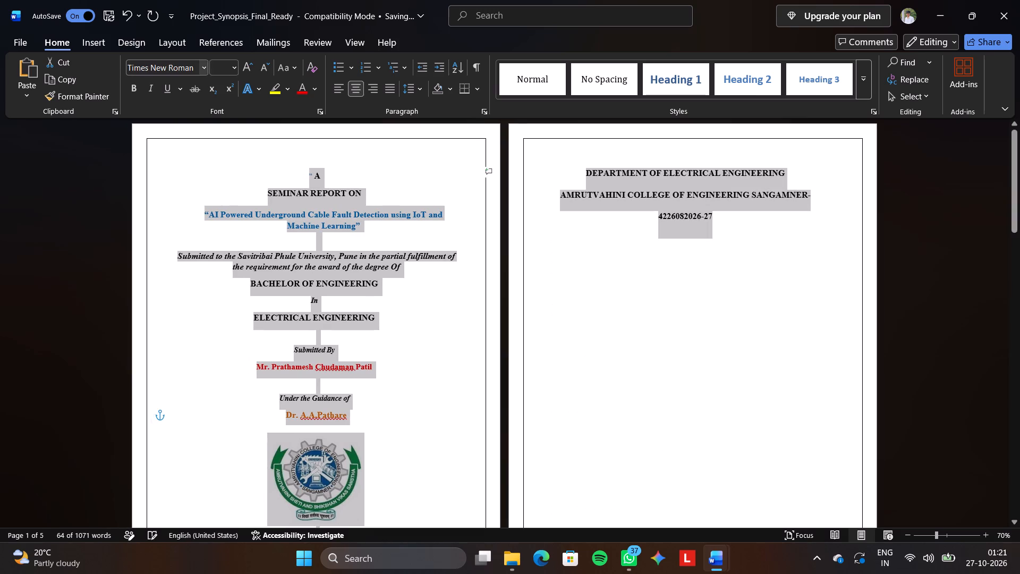
Delete the empty lines before the department and college lines so they sit on the cover page directly below the logo.
scroll(395, 314, down, 1)
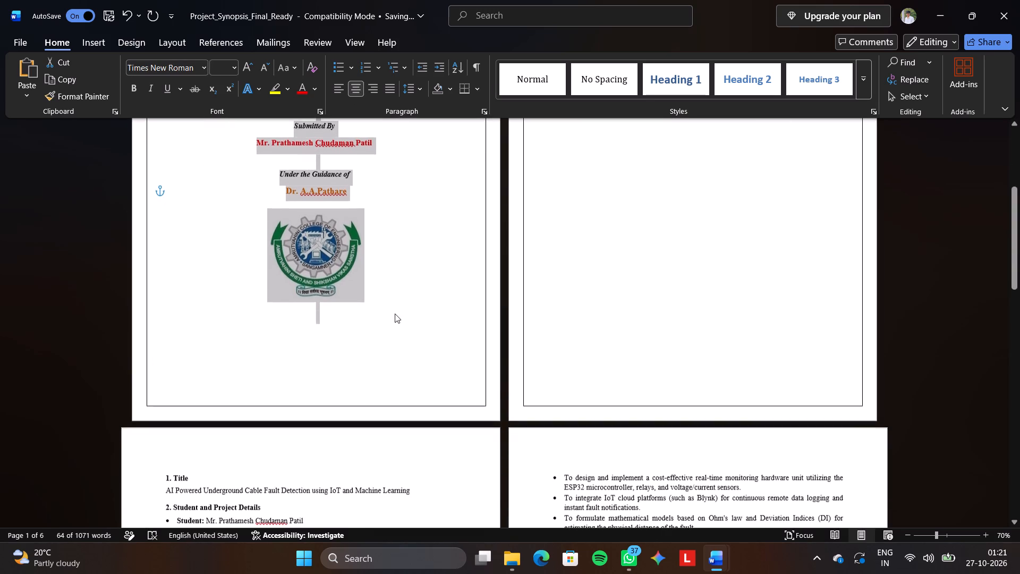
scroll(395, 314, up, 2)
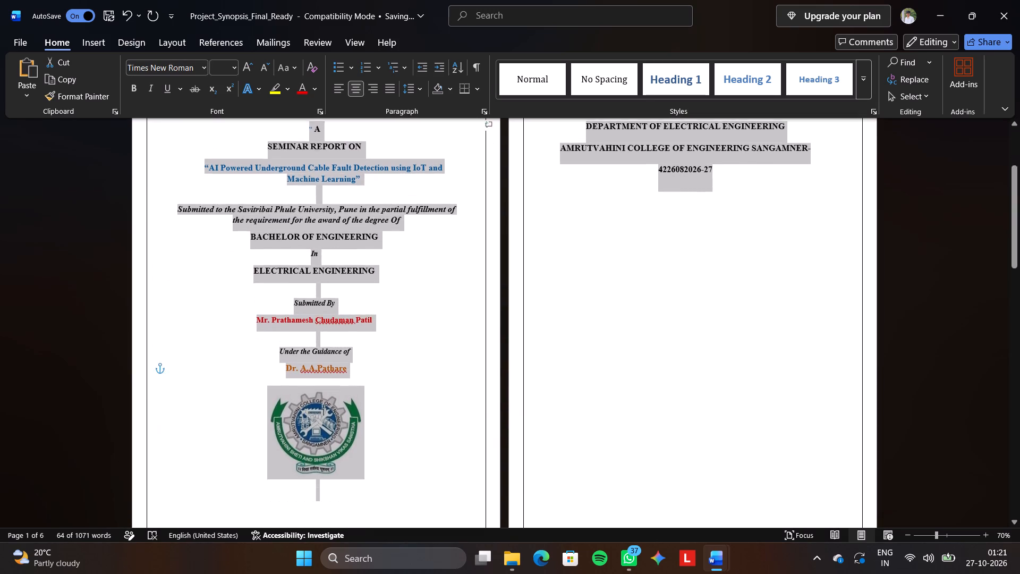
scroll(395, 314, up, 1)
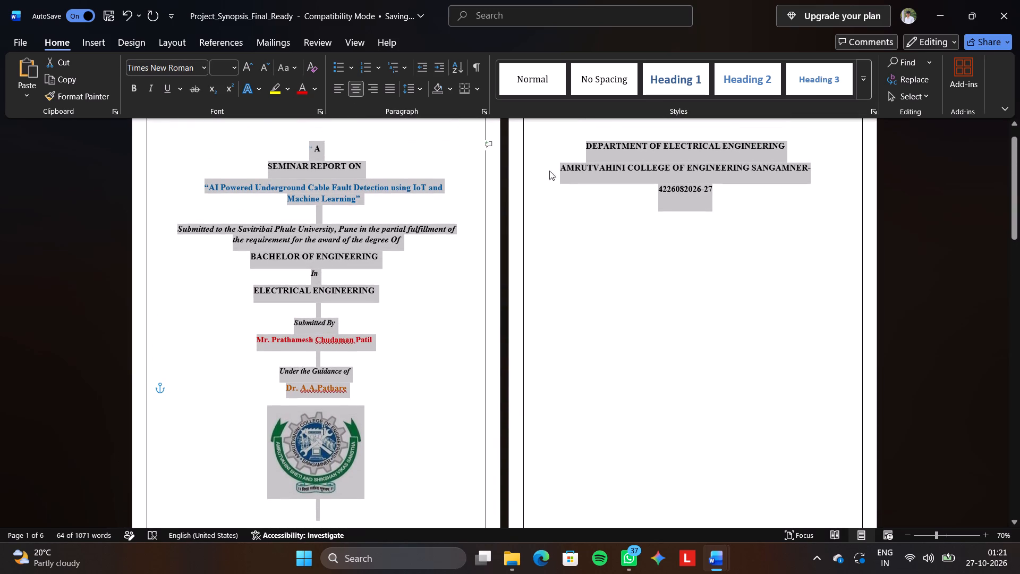
click(566, 137)
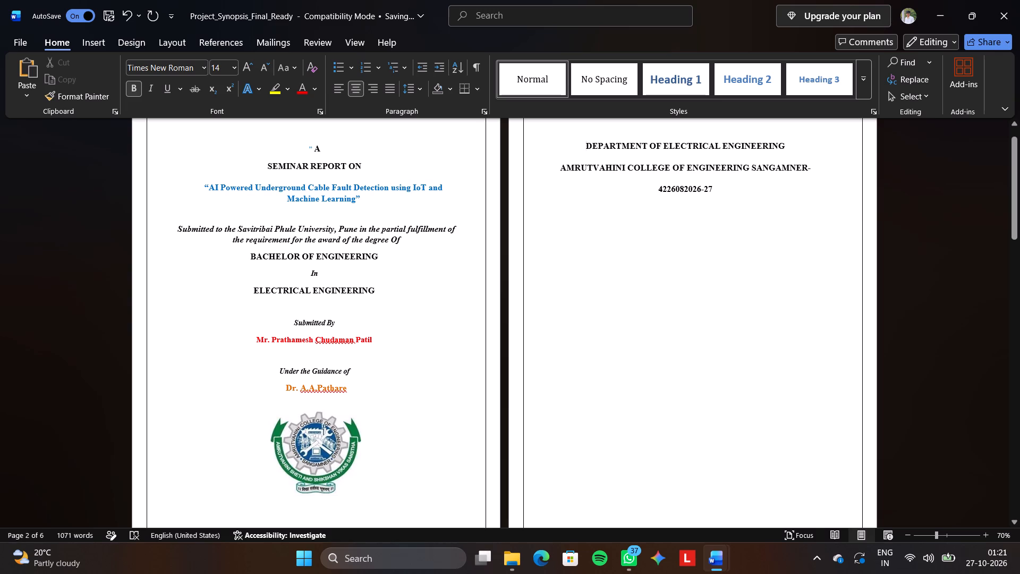
key(BackSpace)
key(BackSpace)
key(BackSpace)
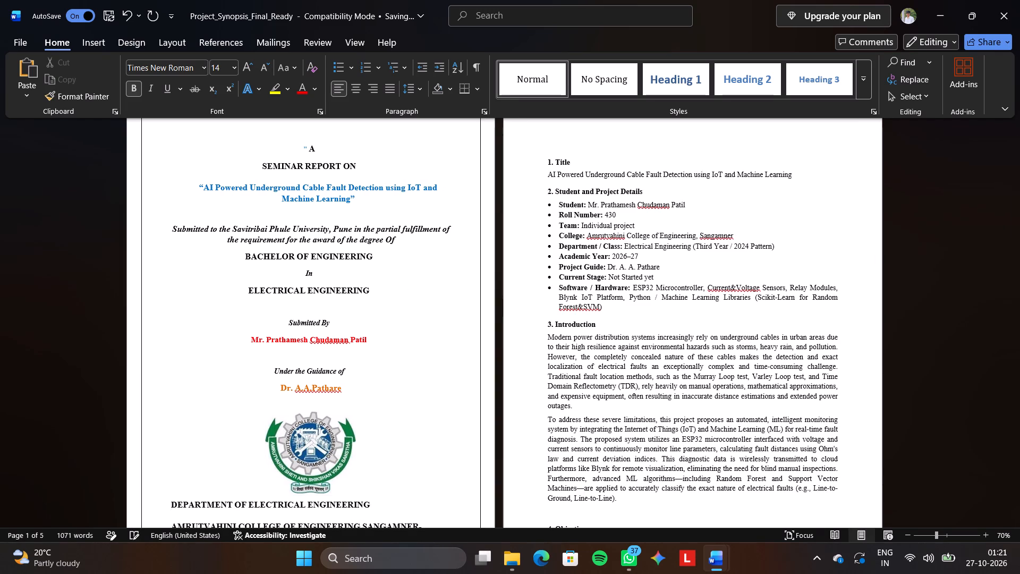
key(BackSpace)
key(Return)
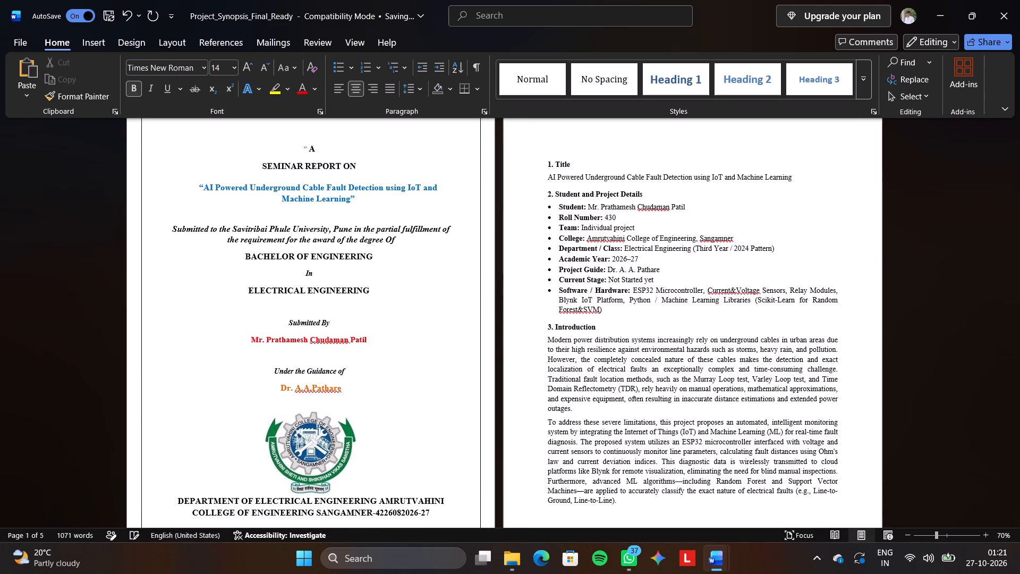
Move the college logo on the cover page up so it sits centred just below the guide's name.
scroll(568, 138, down, 1)
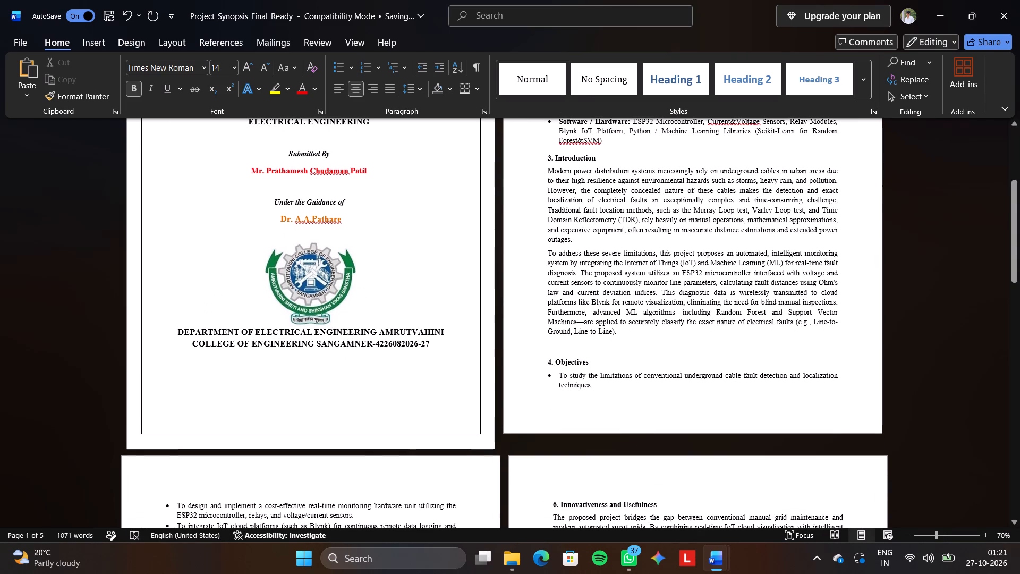
drag(332, 279, 333, 259)
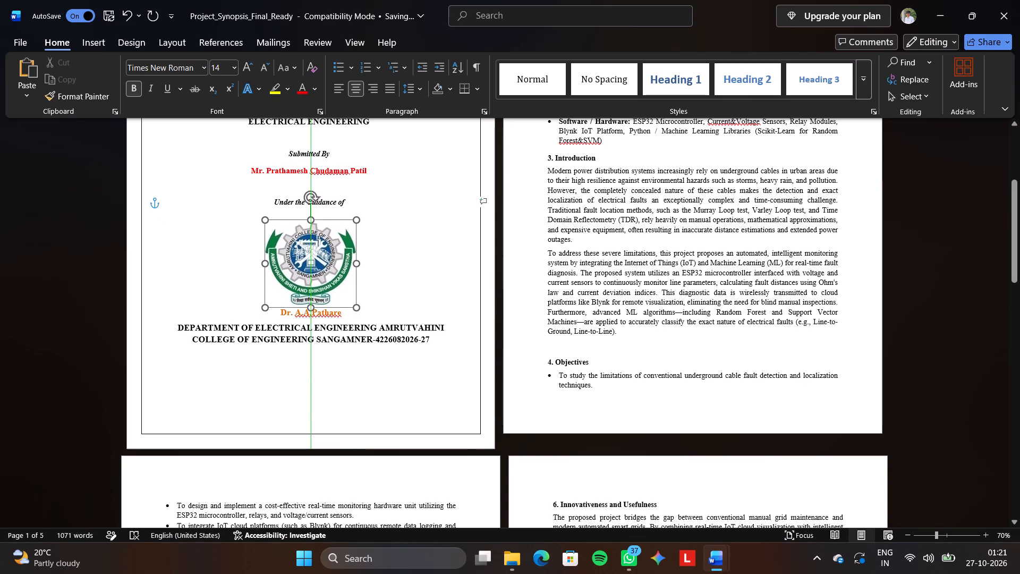
drag(333, 259, 332, 271)
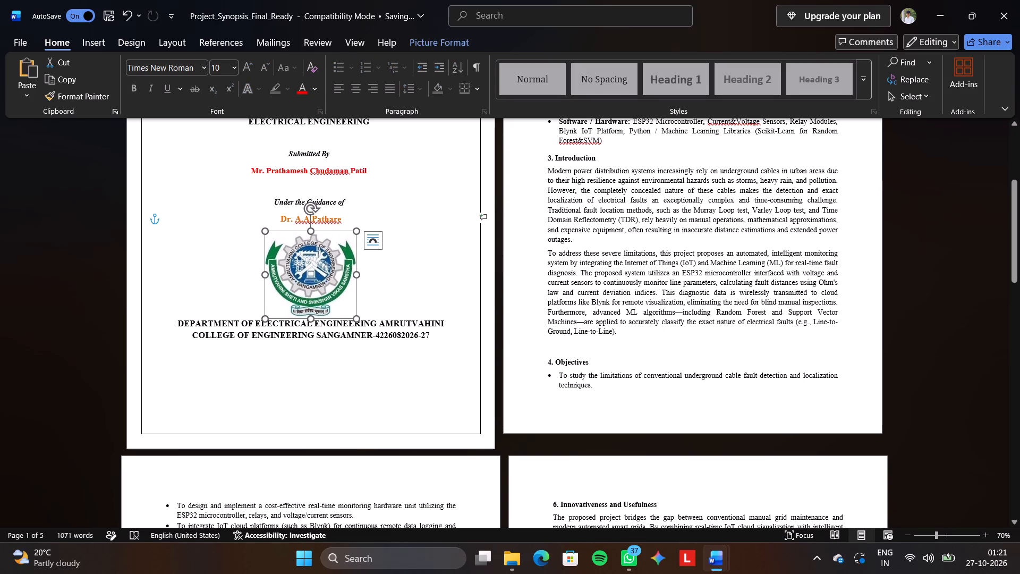
Delete the blank line between the student's name and "Under the Guidance of" on the cover page.
click(284, 196)
click(284, 196)
key(BackSpace)
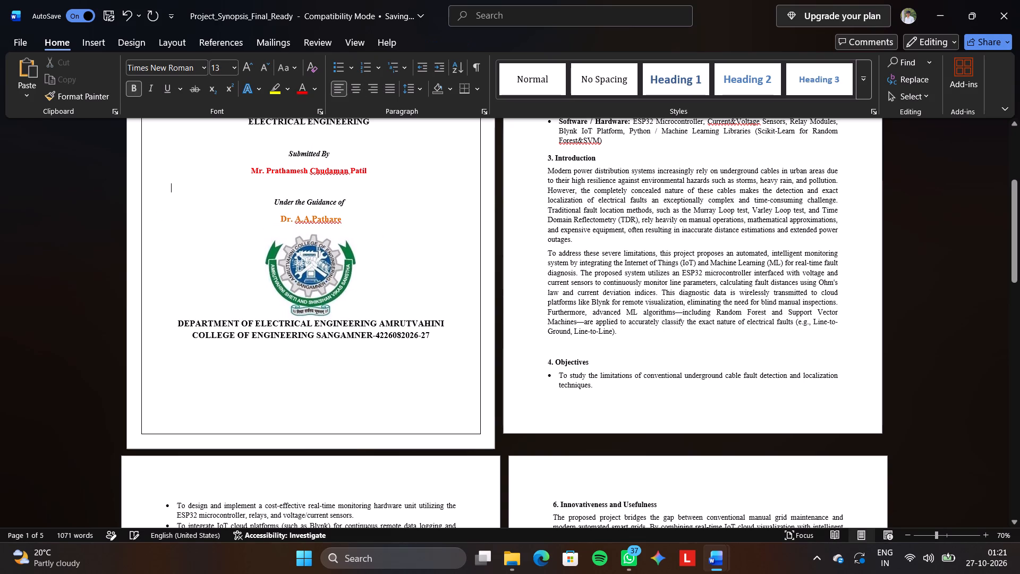
key(BackSpace)
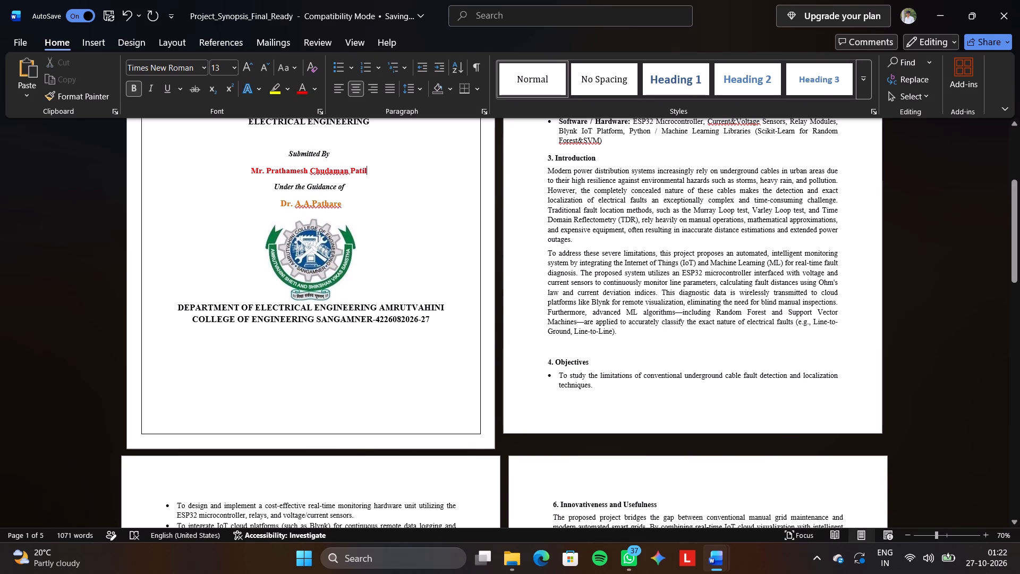
click(294, 235)
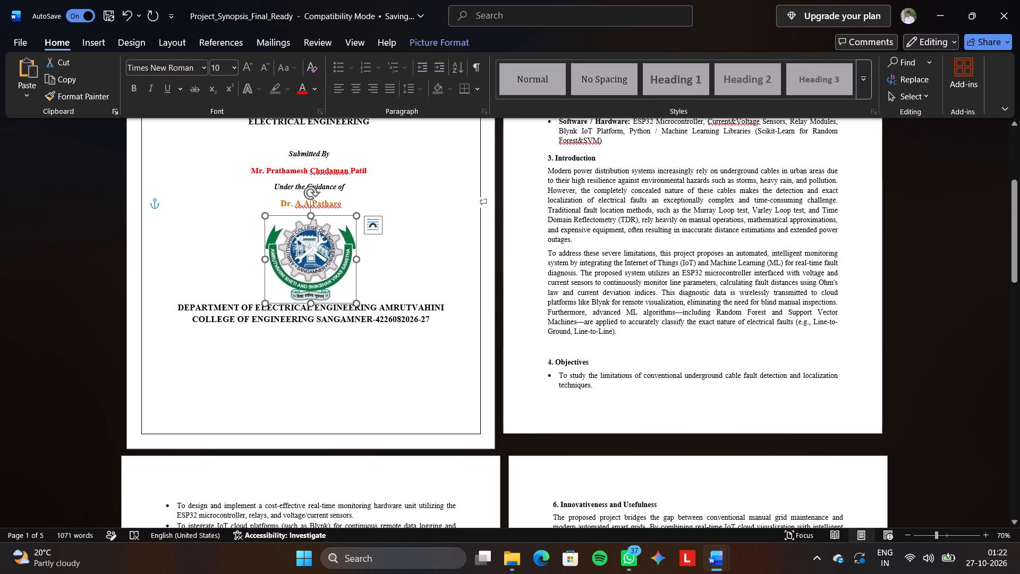
Set the line spacing of the department and college lines at the cover page's bottom to 1.5, keeping them centre-aligned.
click(368, 315)
triple_click(375, 318)
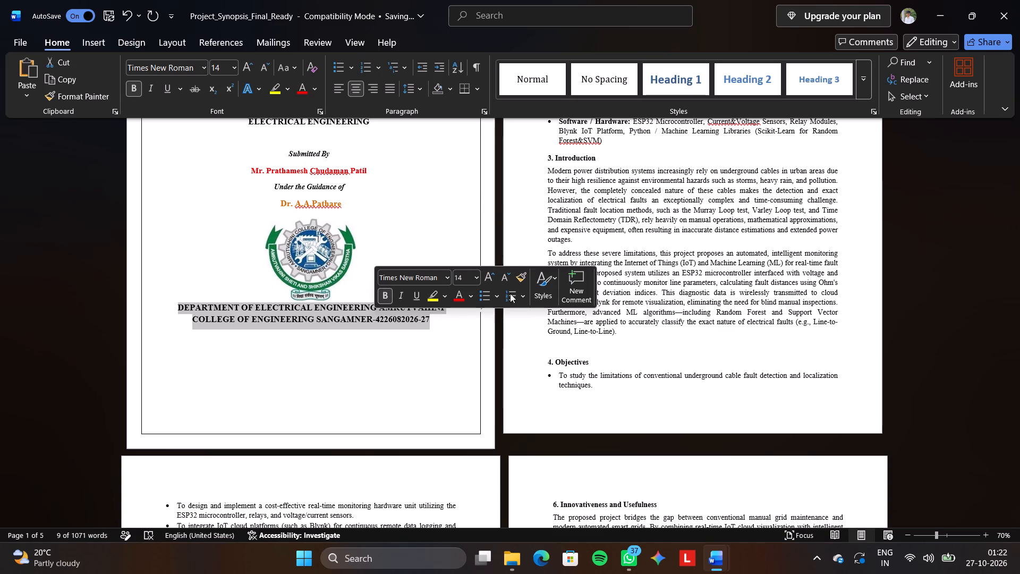
click(391, 88)
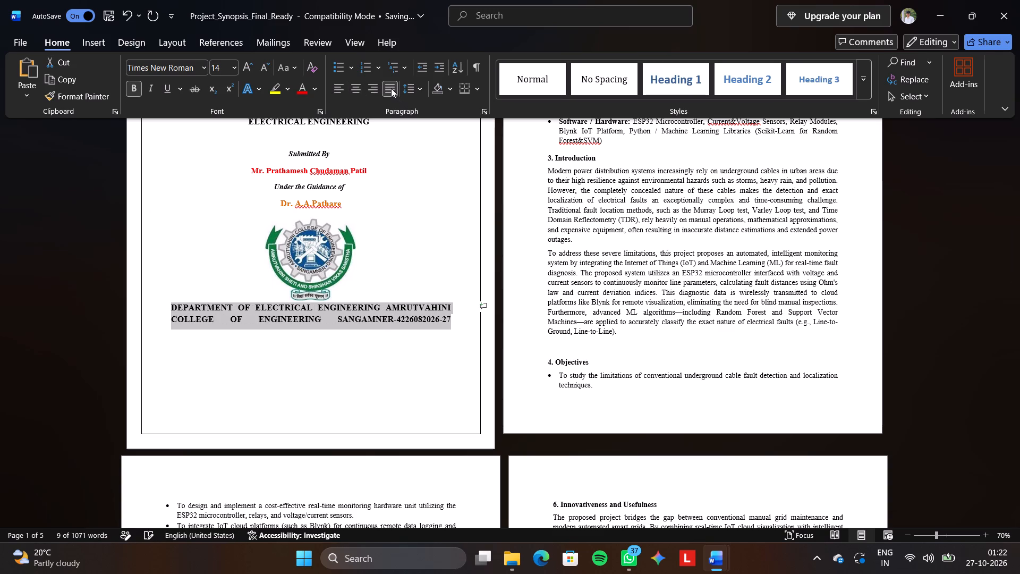
click(351, 96)
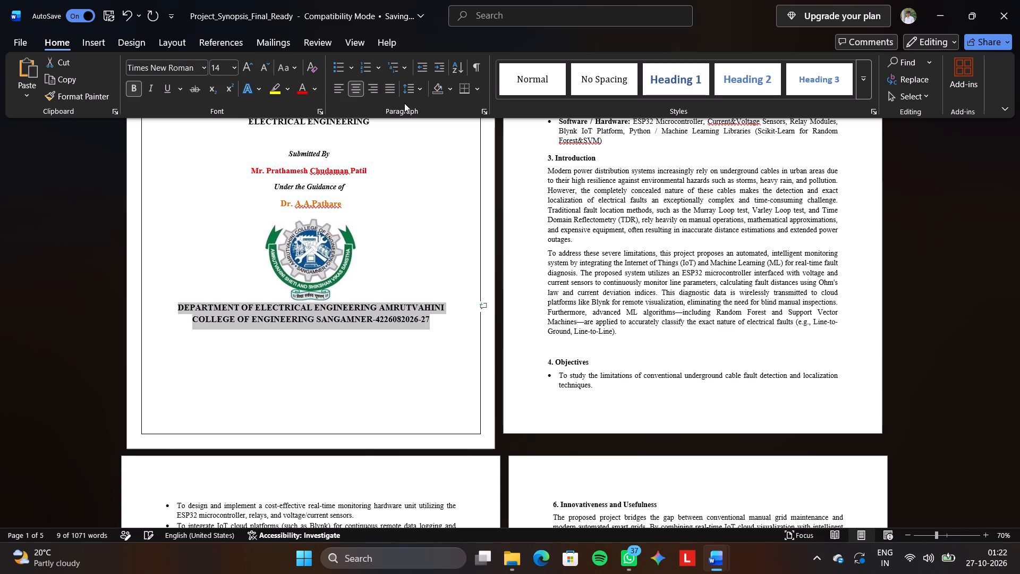
click(421, 94)
click(435, 138)
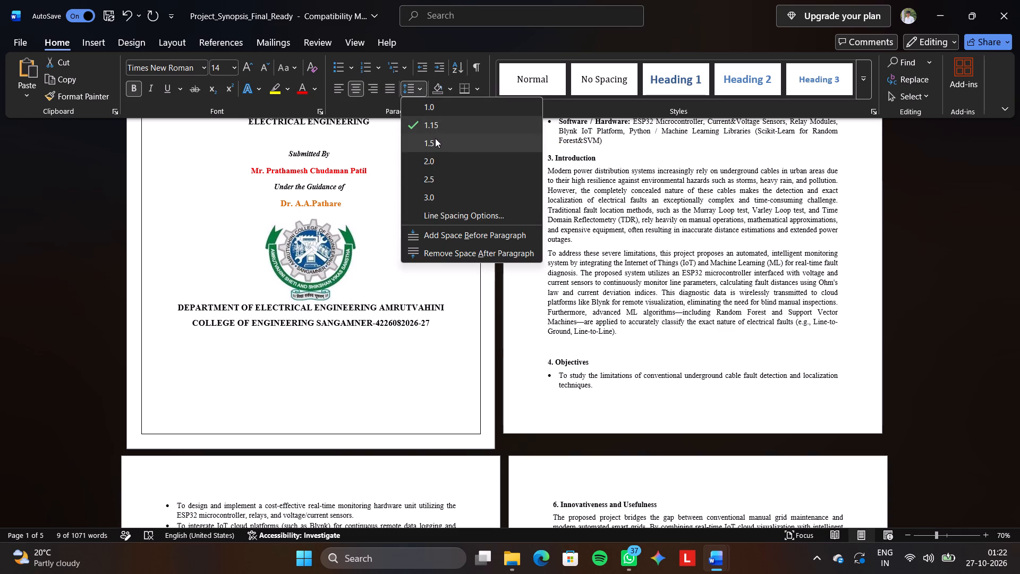
Insert a blank line between the logo and the "DEPARTMENT OF ELECTRICAL ENGINEERING" line.
click(182, 208)
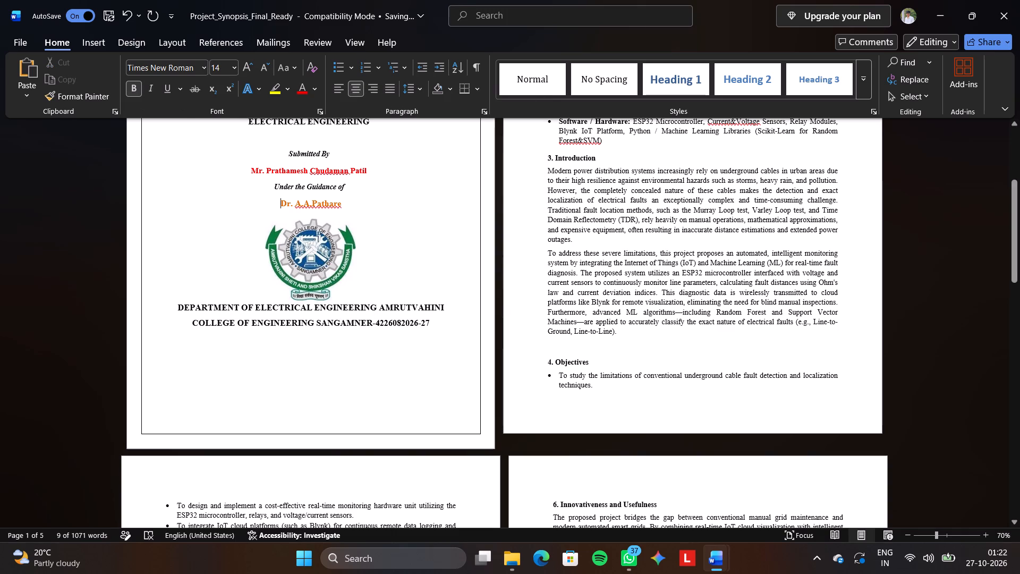
click(379, 296)
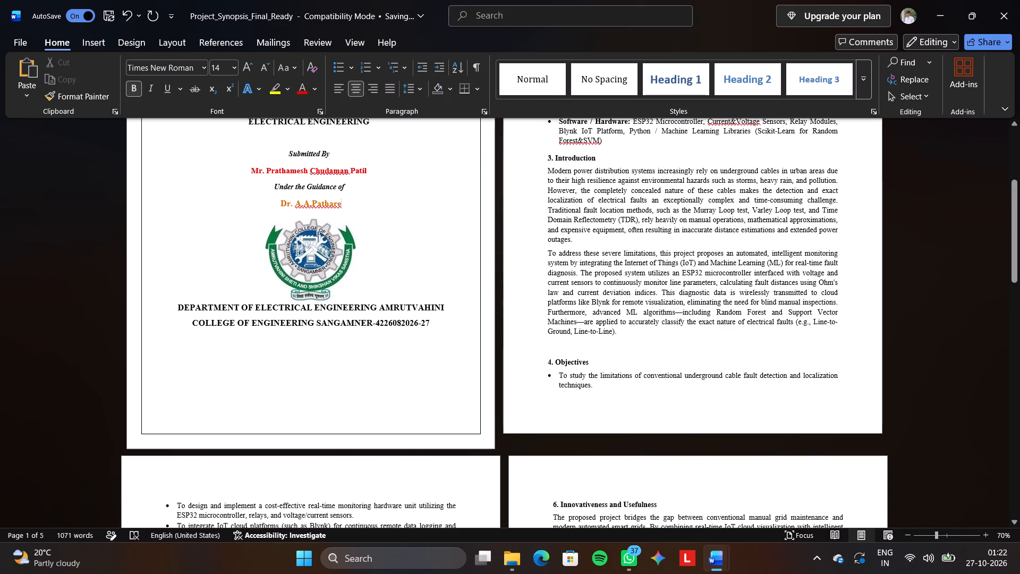
click(165, 298)
click(165, 301)
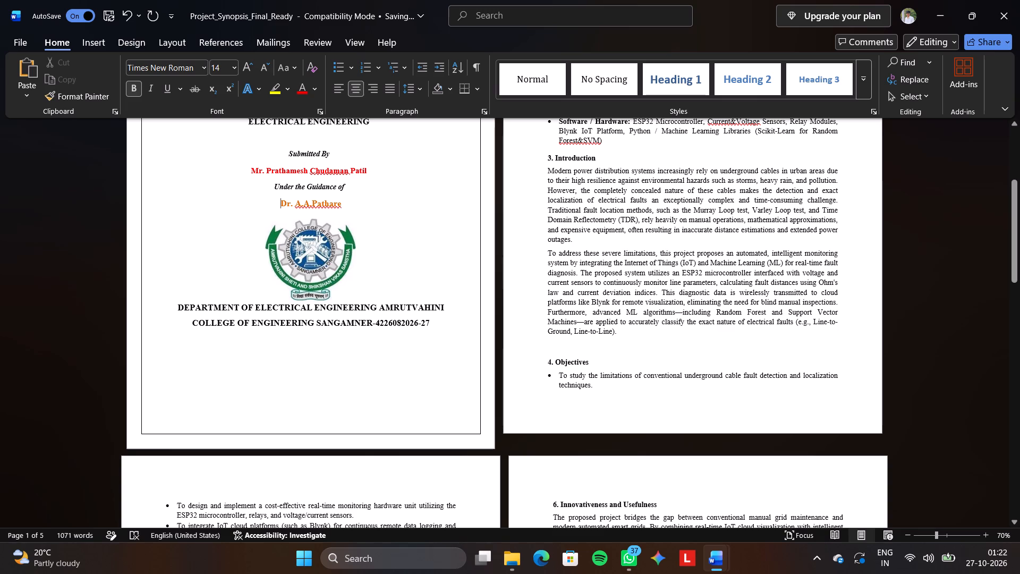
click(167, 305)
key(Return)
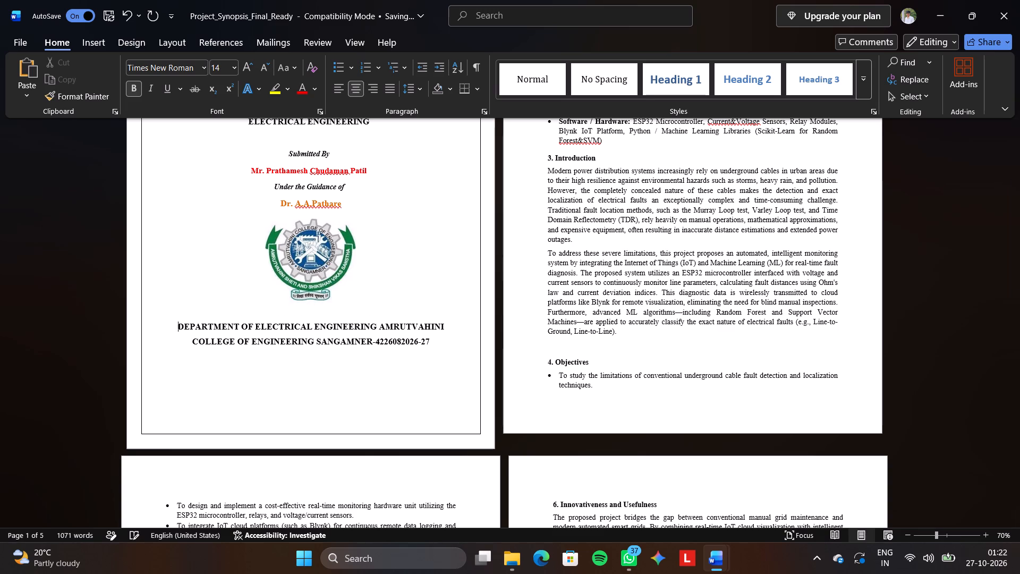
Replace "REPORT" with "SYNOPSIS" in the cover page heading so it reads "SEMINAR SYNOPSIS ON".
scroll(167, 305, up, 2)
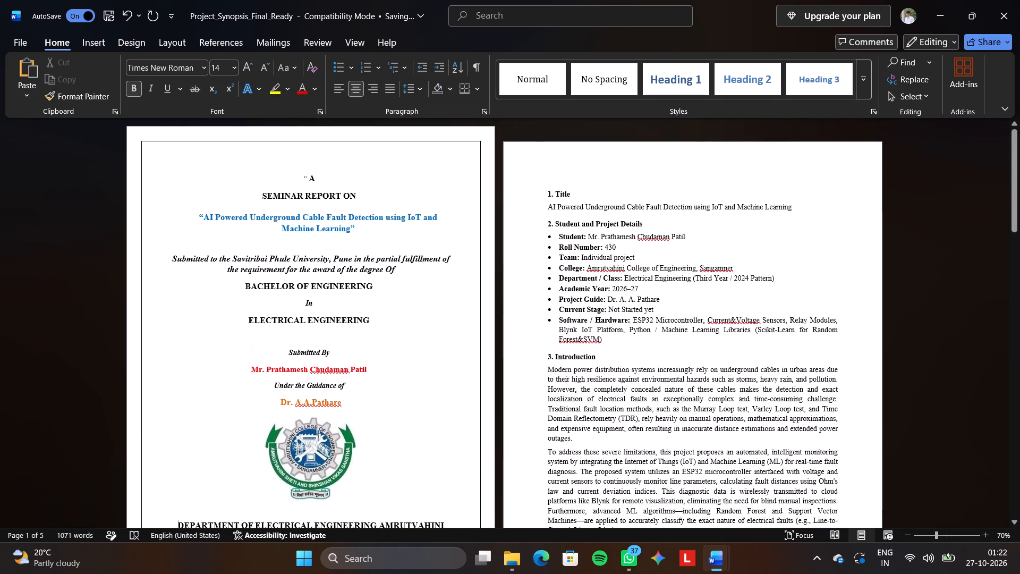
drag(201, 217, 369, 258)
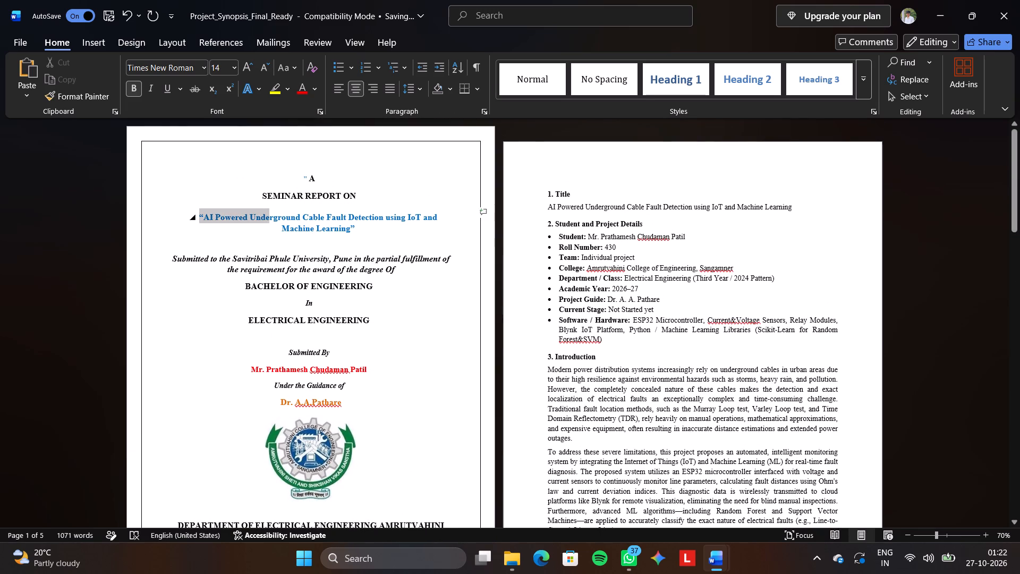
drag(369, 258, 359, 236)
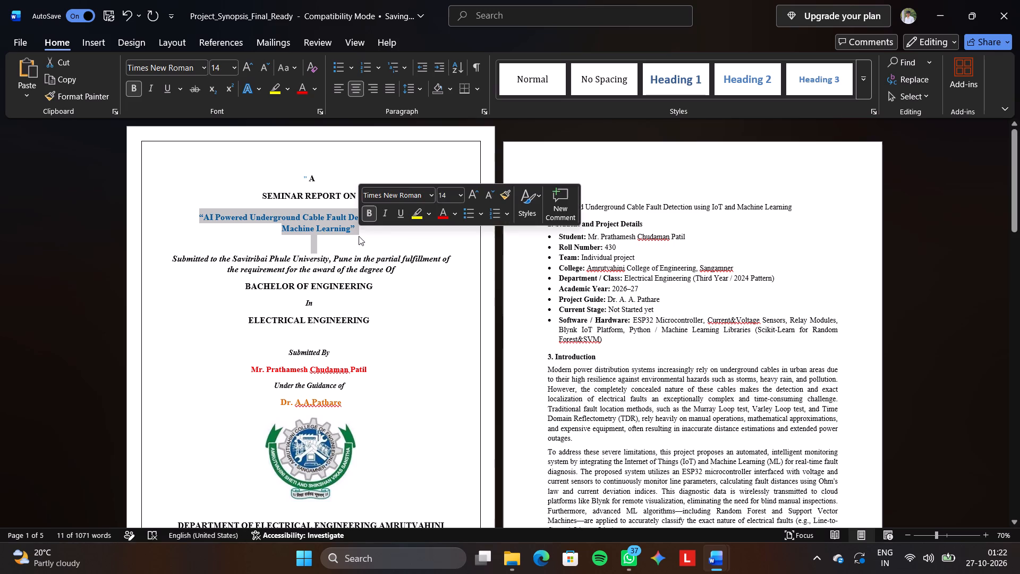
click(337, 199)
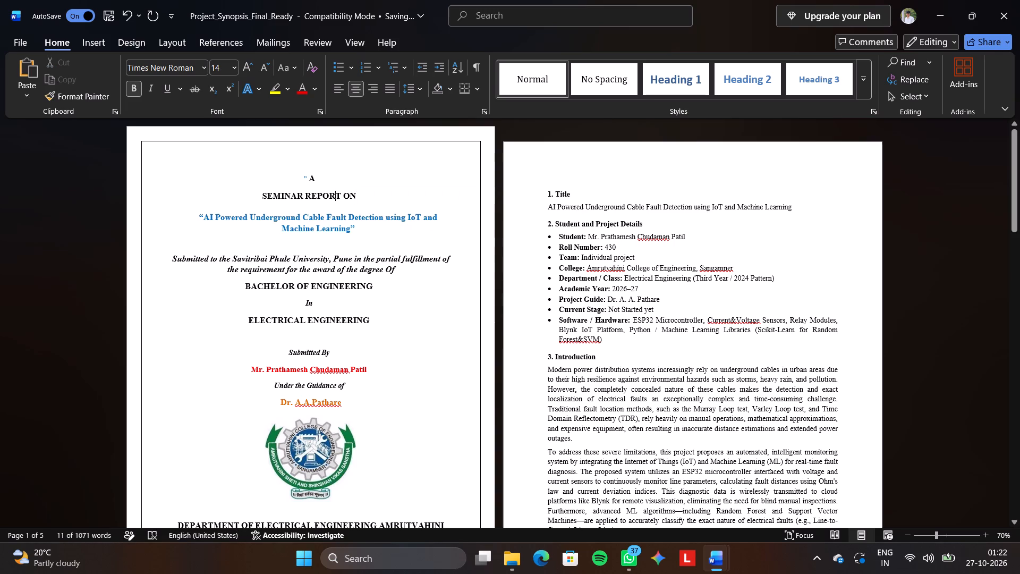
click(340, 197)
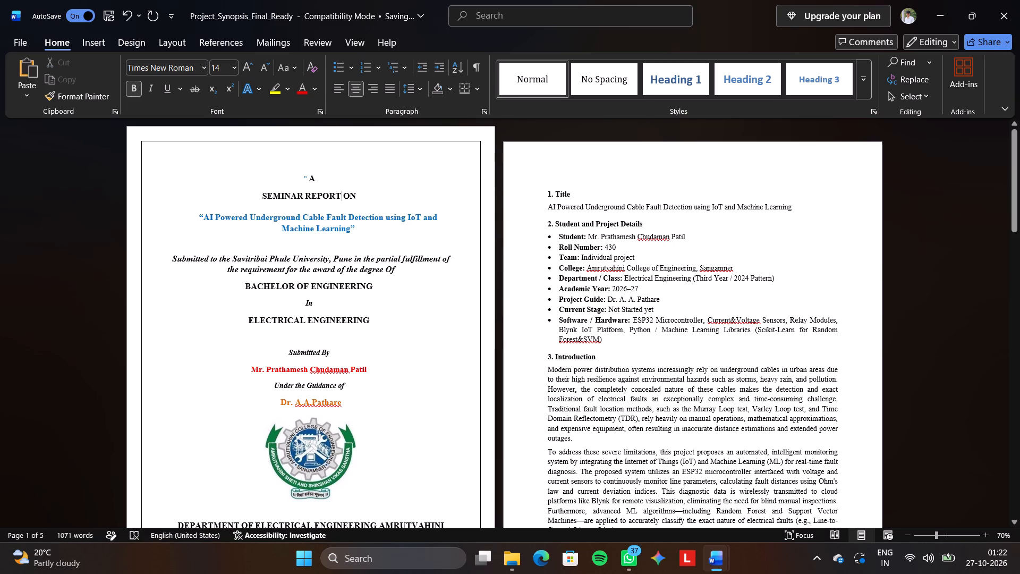
key(BackSpace)
key(BackSpace)
key(BackSpace)
key(BackSpace)
key(BackSpace)
key(BackSpace)
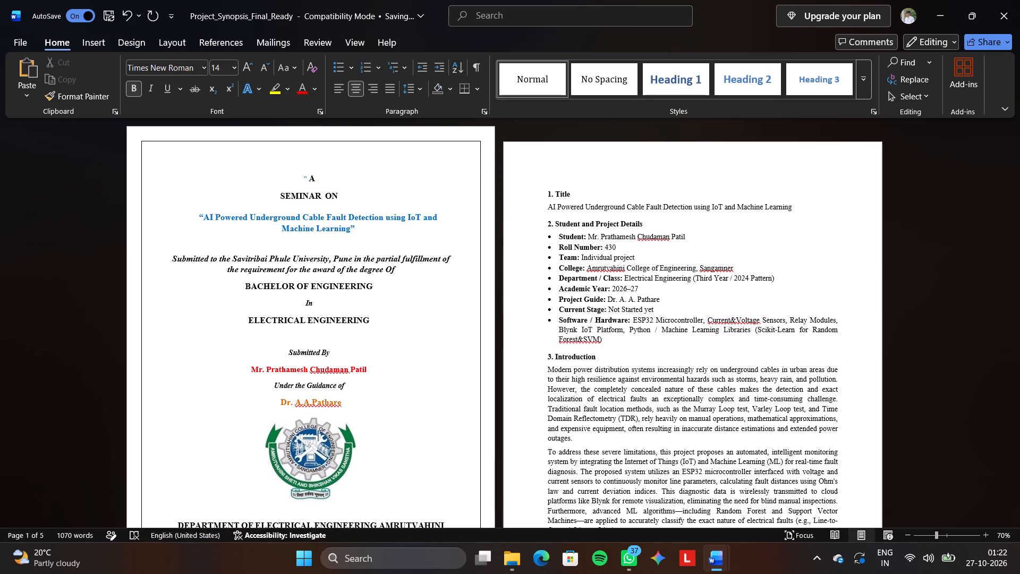
key(shift+s)
text(YNOPSIS)
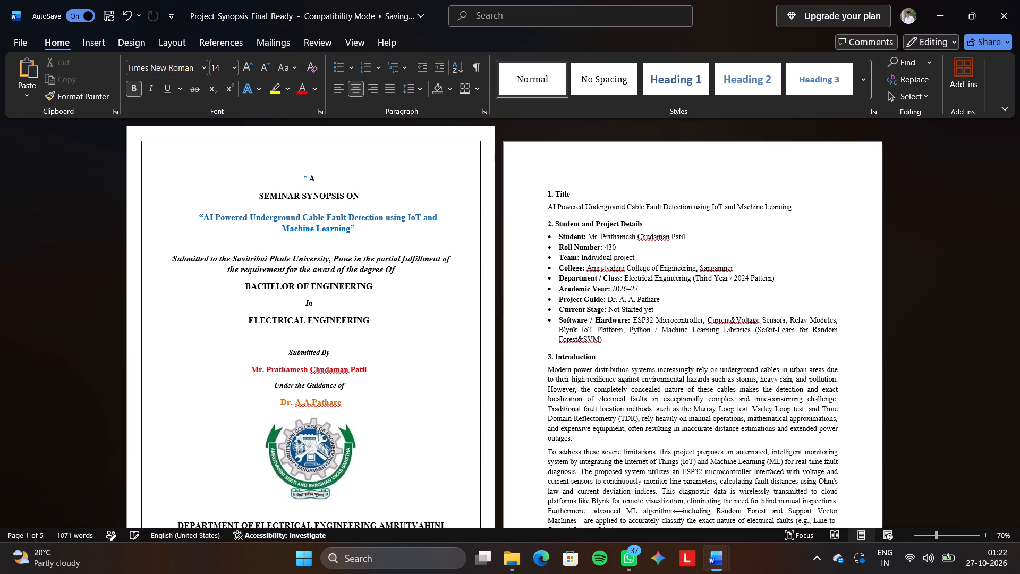
Review the whole synopsis from the cover page through to the references page.
scroll(340, 197, down, 1)
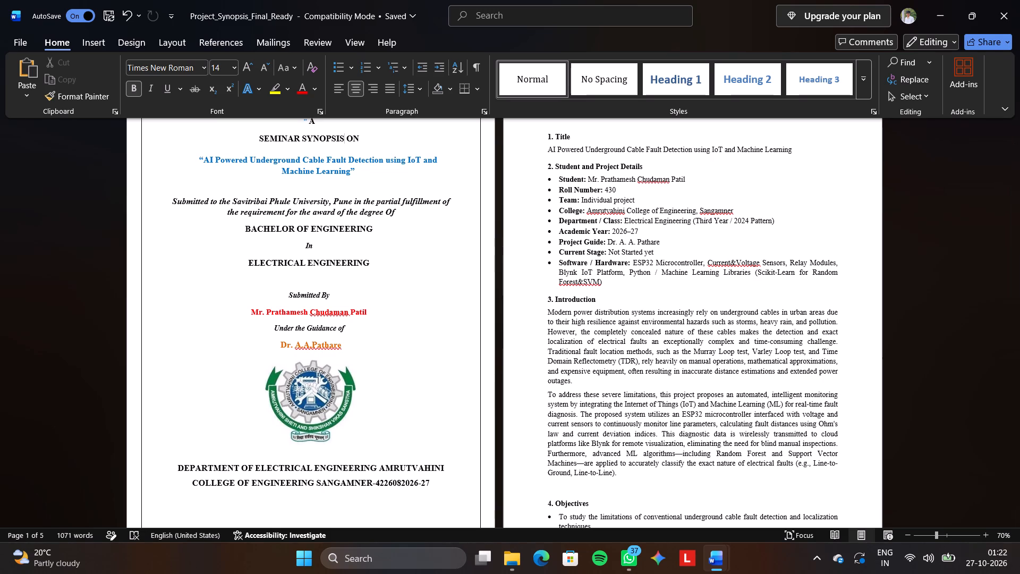
scroll(346, 192, down, 2)
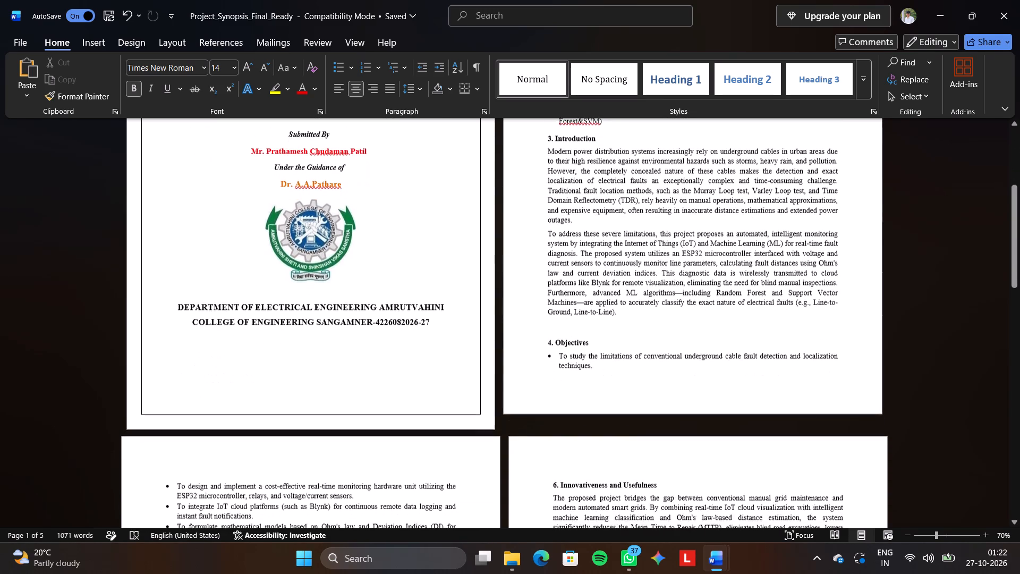
scroll(347, 190, down, 4)
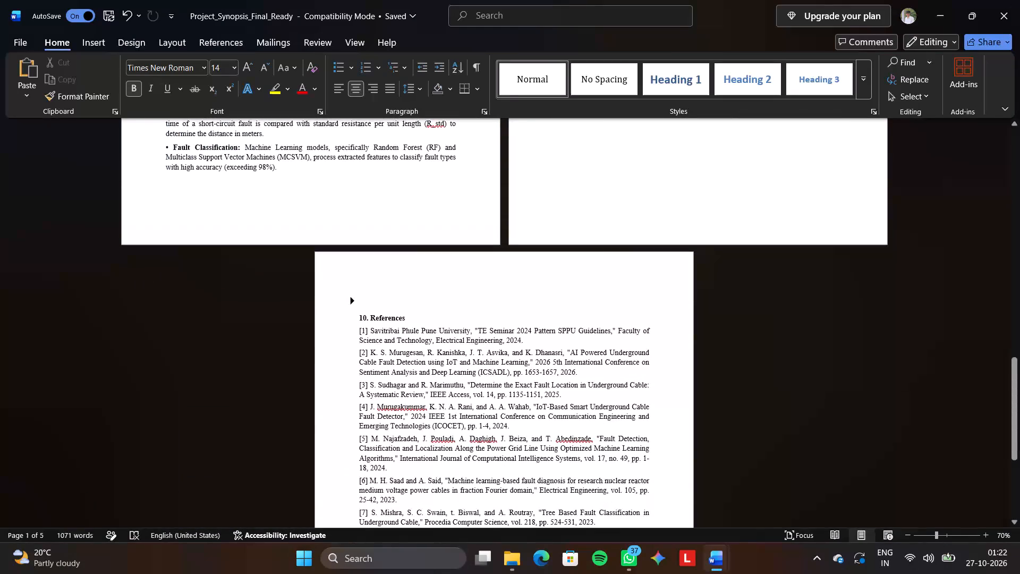
scroll(347, 190, up, 7)
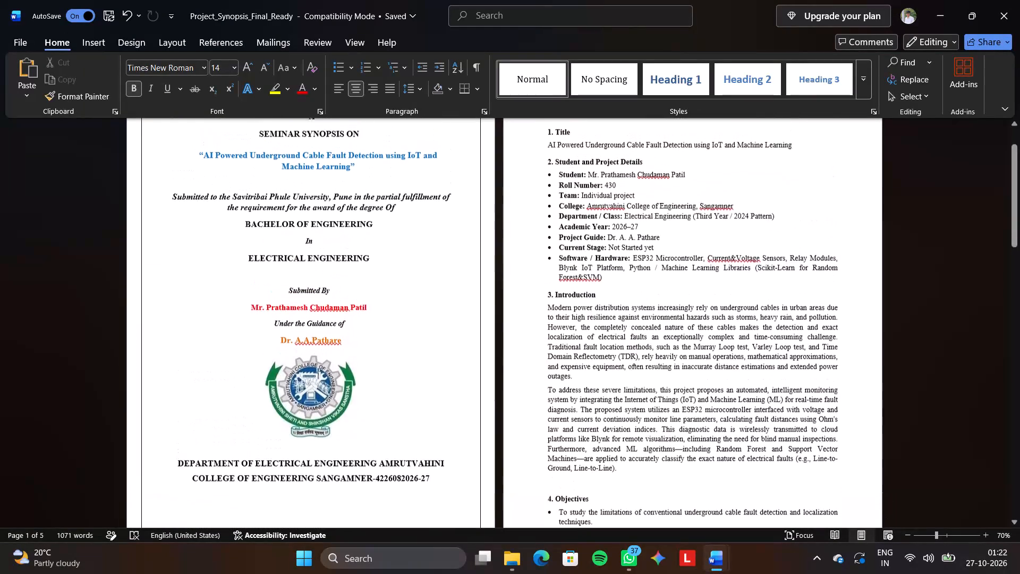
scroll(347, 190, up, 1)
scroll(347, 190, down, 11)
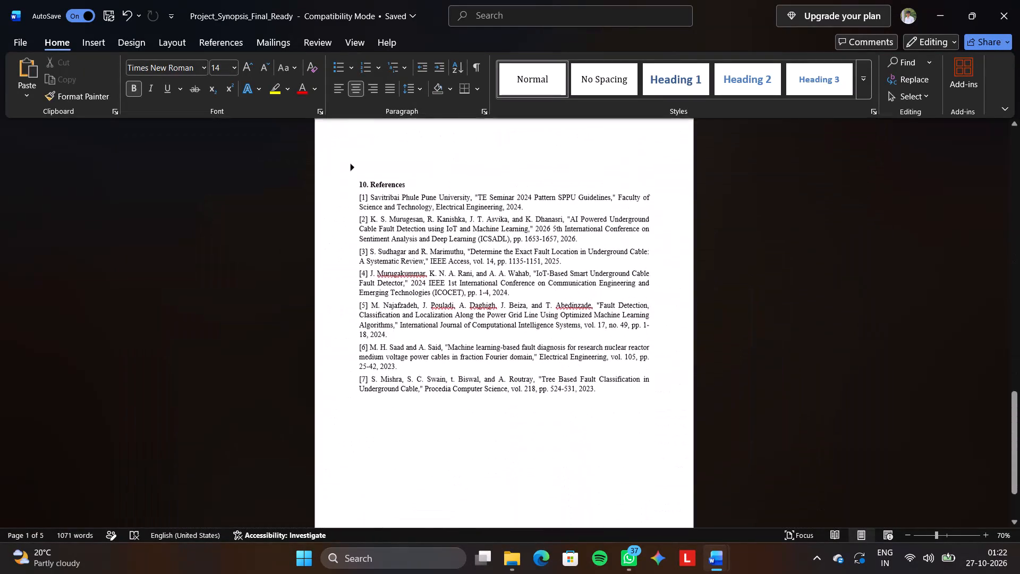
Close the project synopsis and the final seminar report documents.
click(1010, 7)
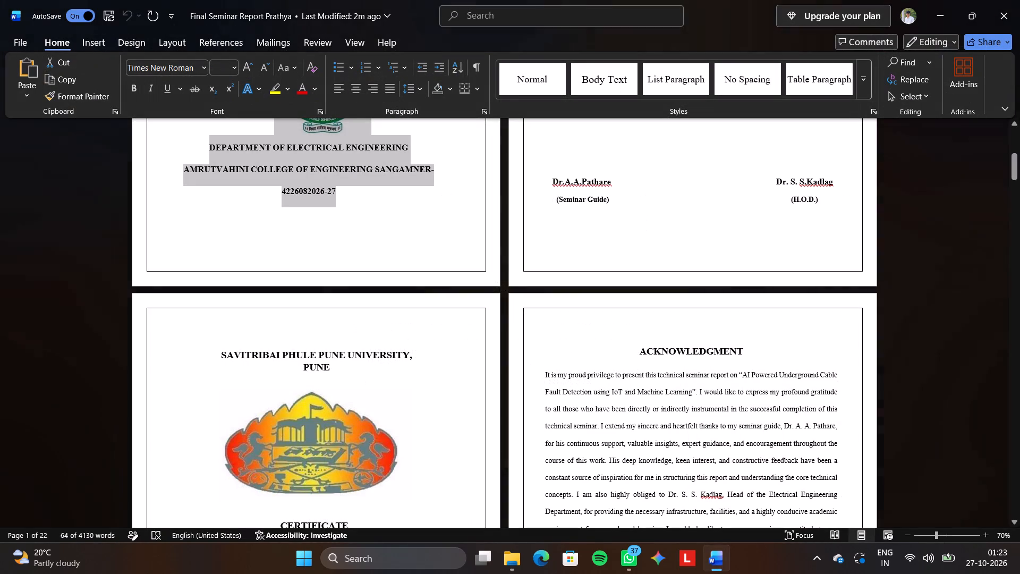
click(1000, 0)
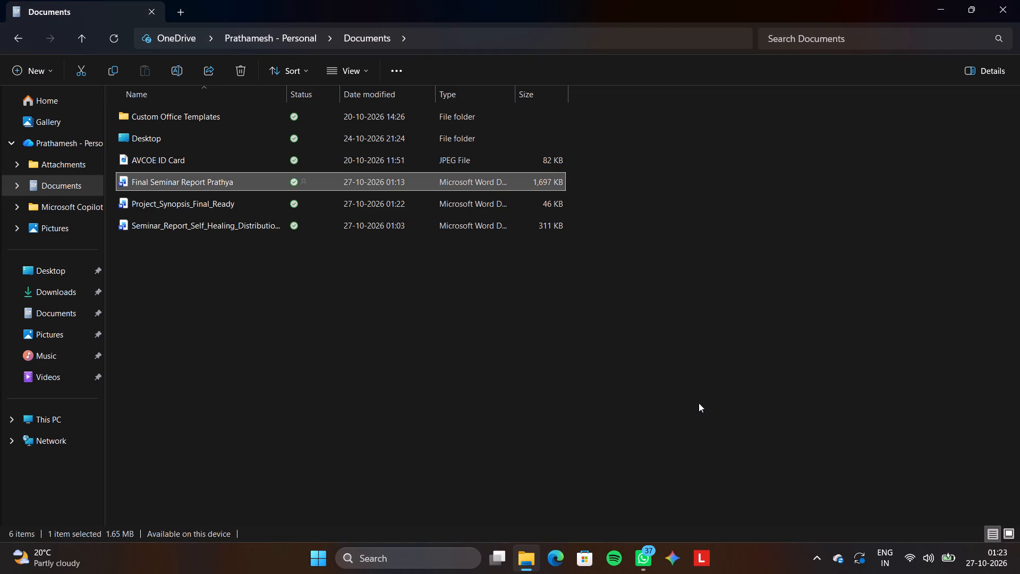